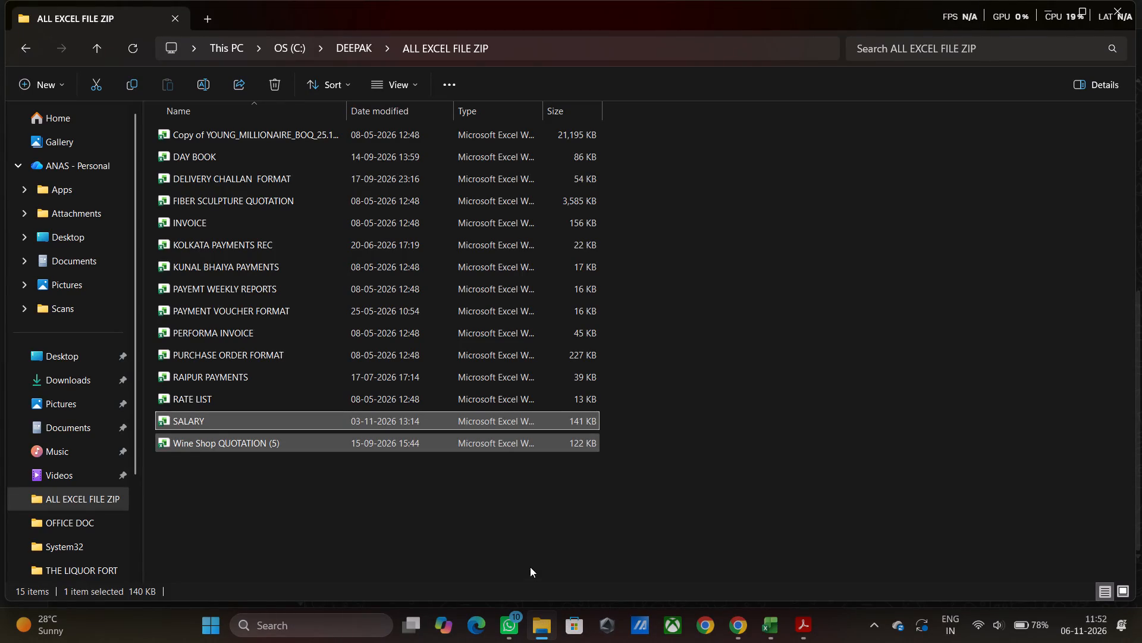
Open the SALARY workbook and examine the monthly worker salary slips on the SALARY sheet.
double_click(247, 420)
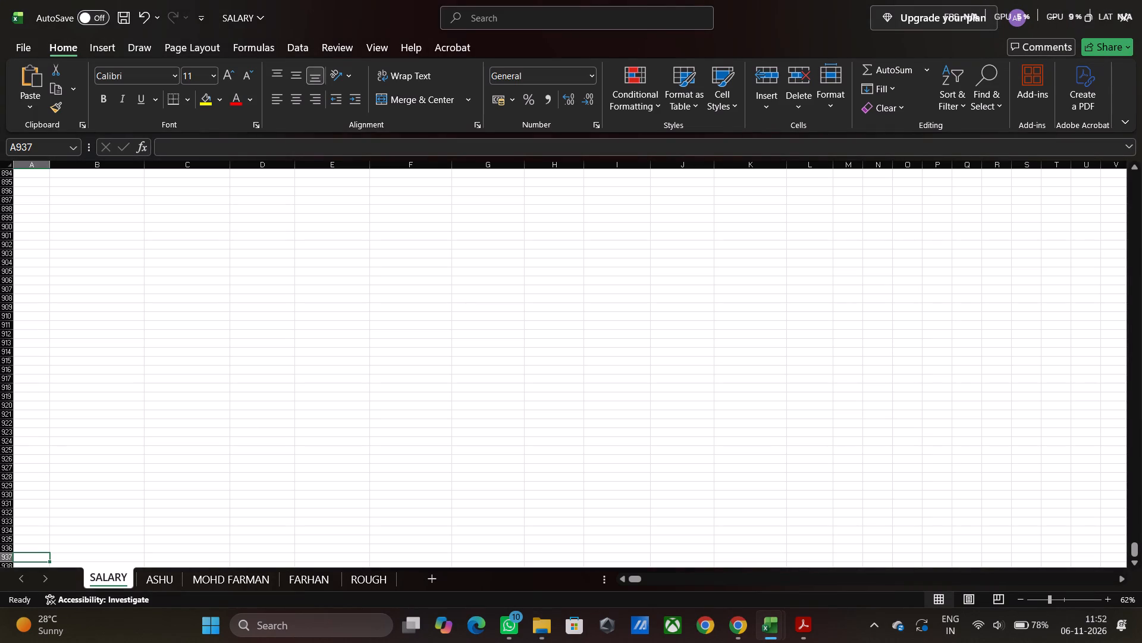
scroll(247, 420, up, 13)
scroll(247, 420, down, 1)
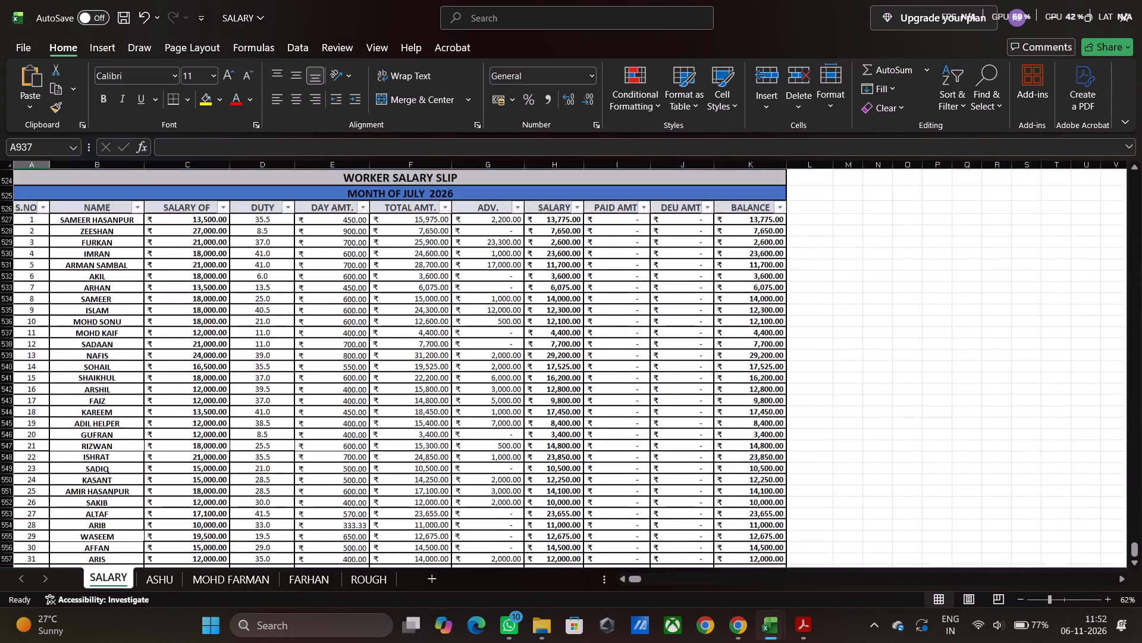
scroll(247, 420, down, 3)
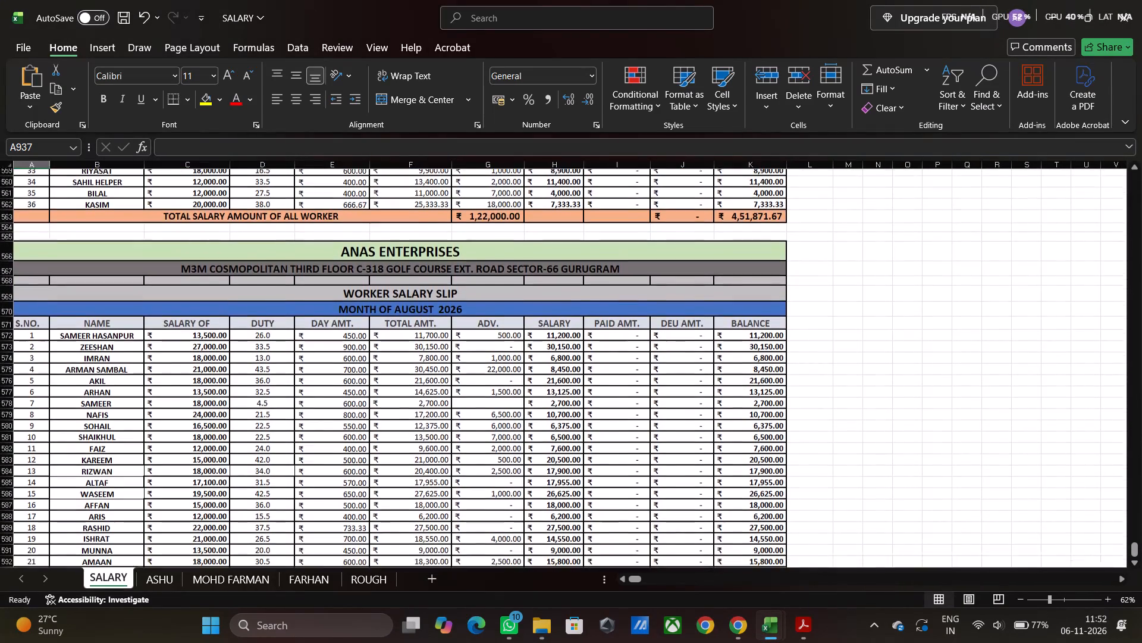
scroll(247, 420, down, 4)
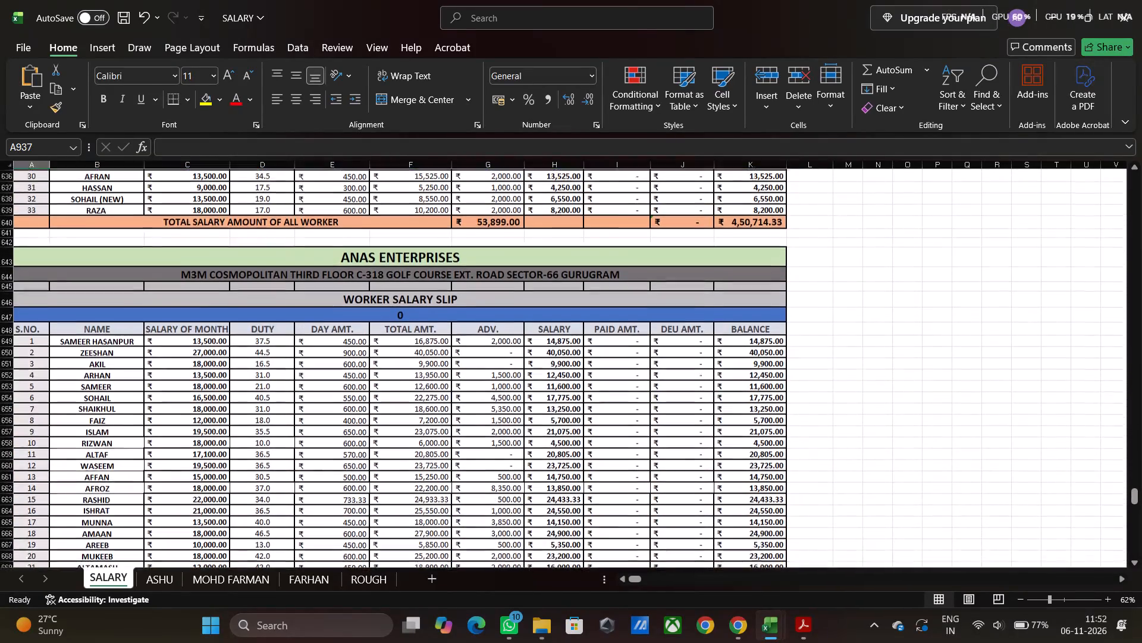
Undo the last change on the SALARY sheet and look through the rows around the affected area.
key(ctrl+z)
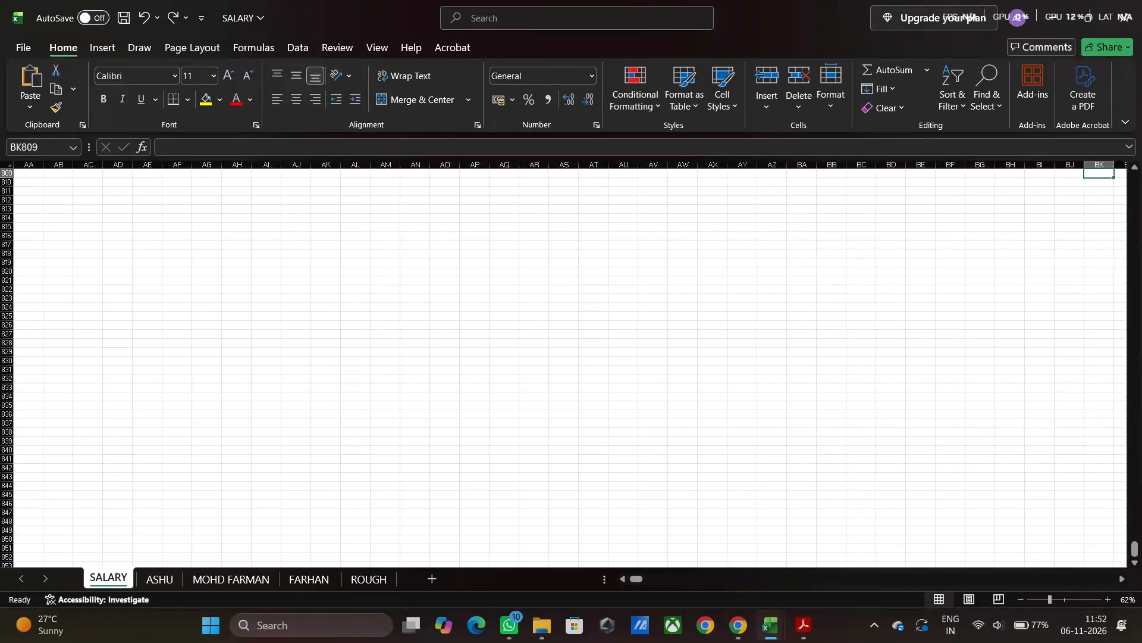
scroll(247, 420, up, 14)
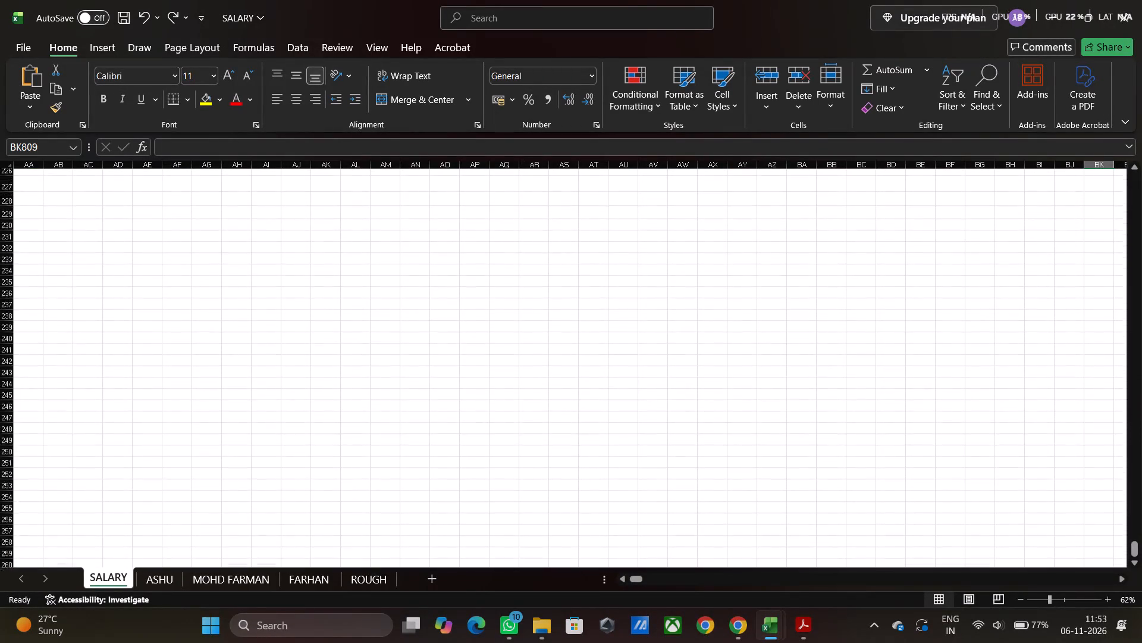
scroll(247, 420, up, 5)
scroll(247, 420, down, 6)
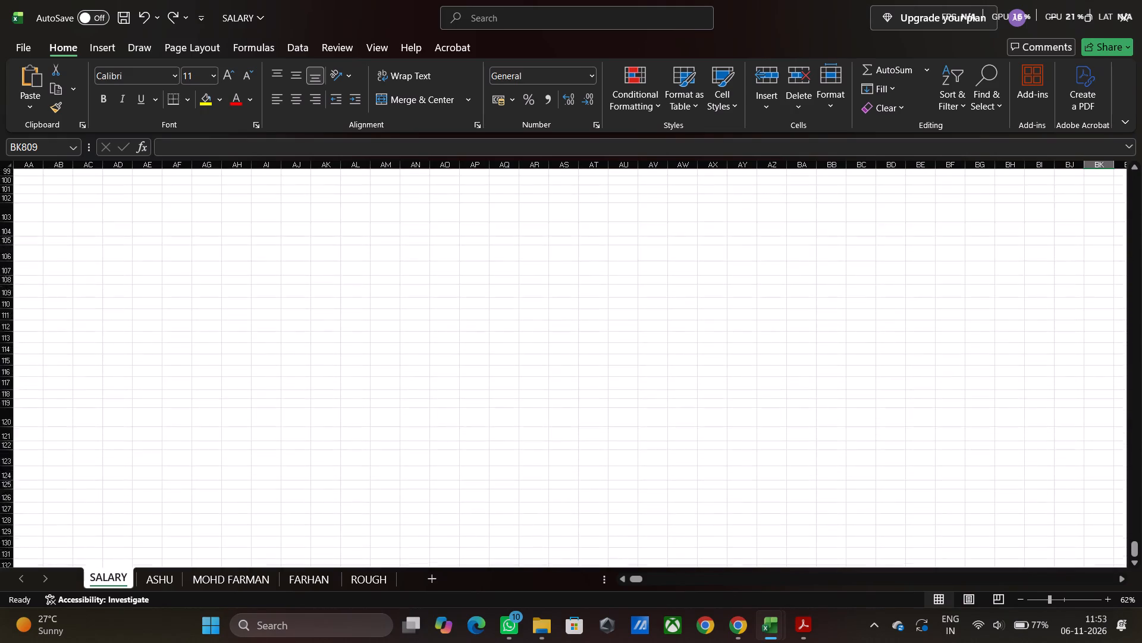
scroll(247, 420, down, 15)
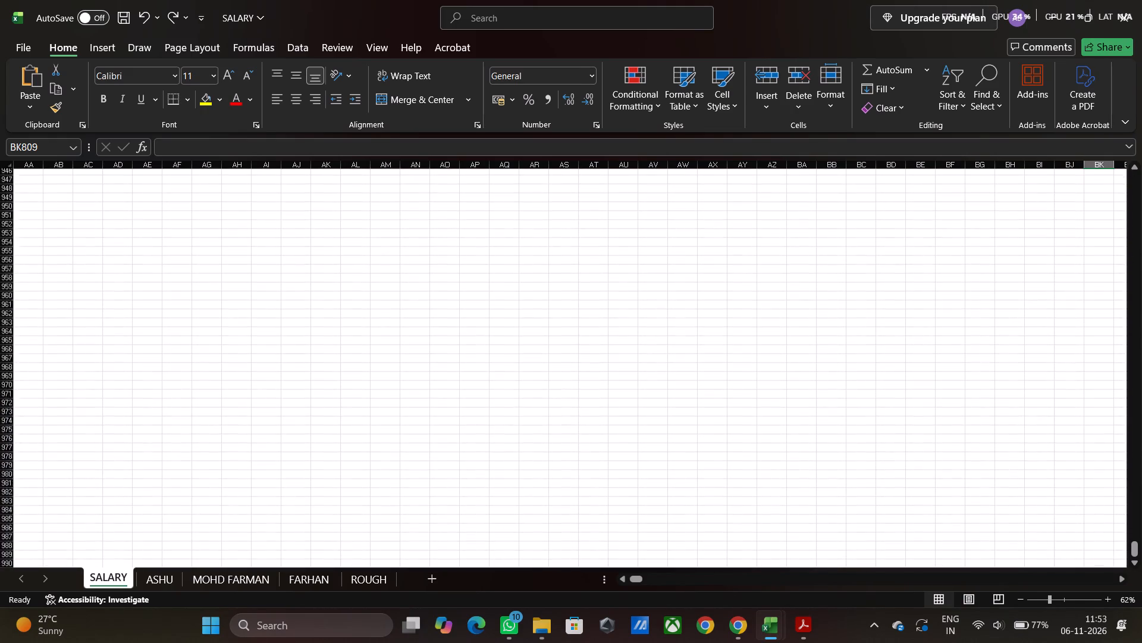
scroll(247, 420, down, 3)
Close the SALARY workbook without saving and minimize the account statement workbook to return to the ALL EXCEL FILE ZIP folder.
click(1131, 4)
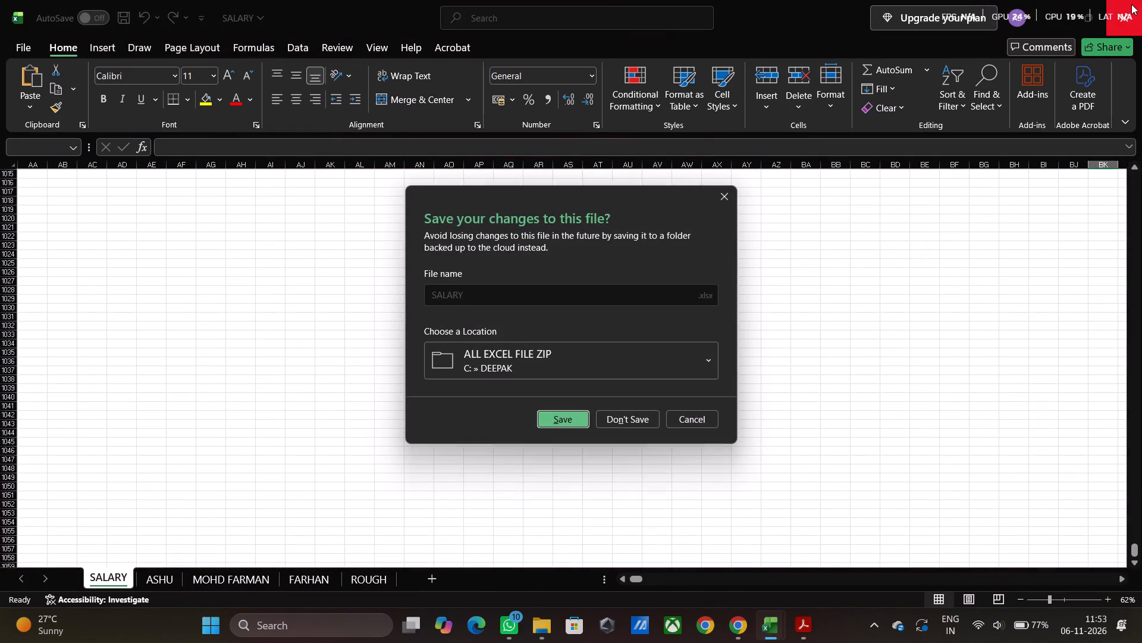
click(629, 417)
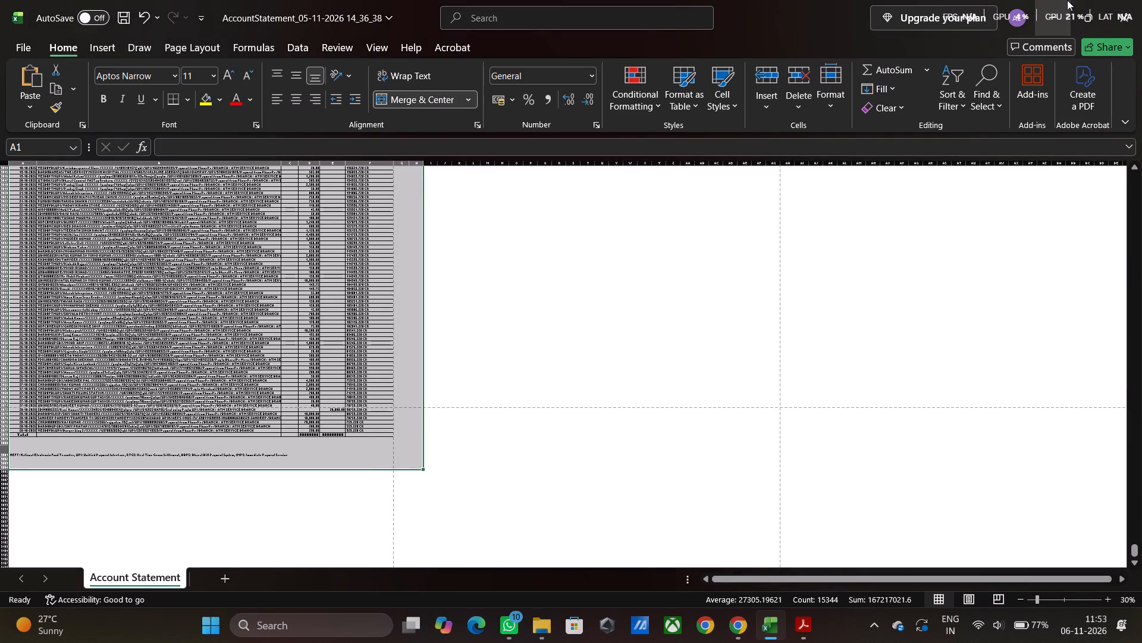
click(1056, 10)
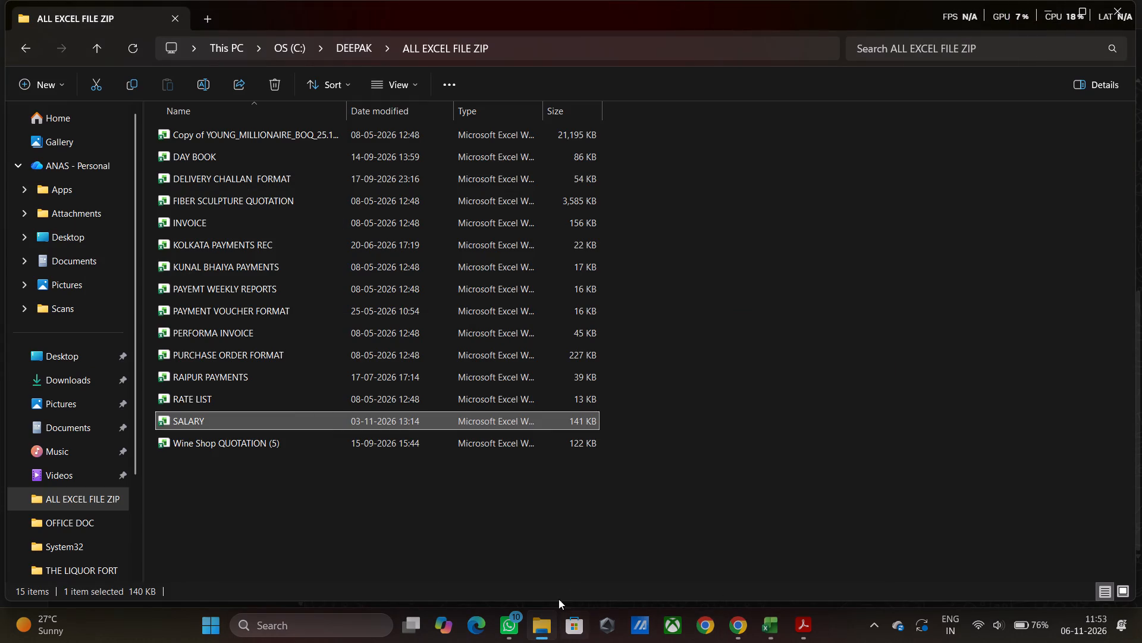
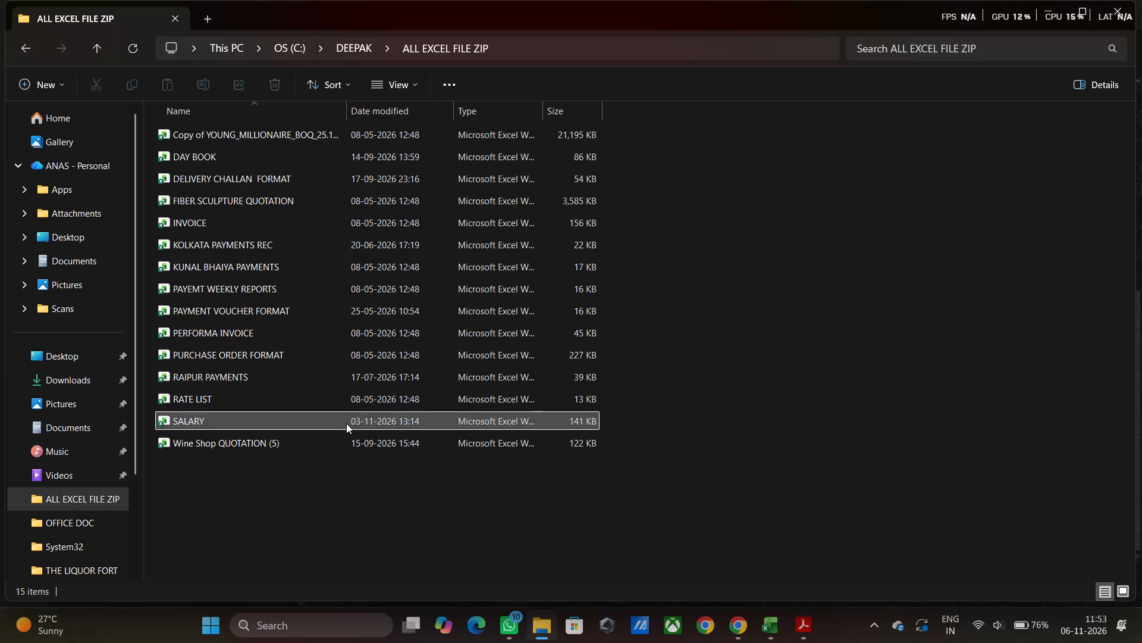
Reopen the SALARY workbook in Excel and examine the October 2026 worker salary slip on the SALARY sheet.
double_click(343, 419)
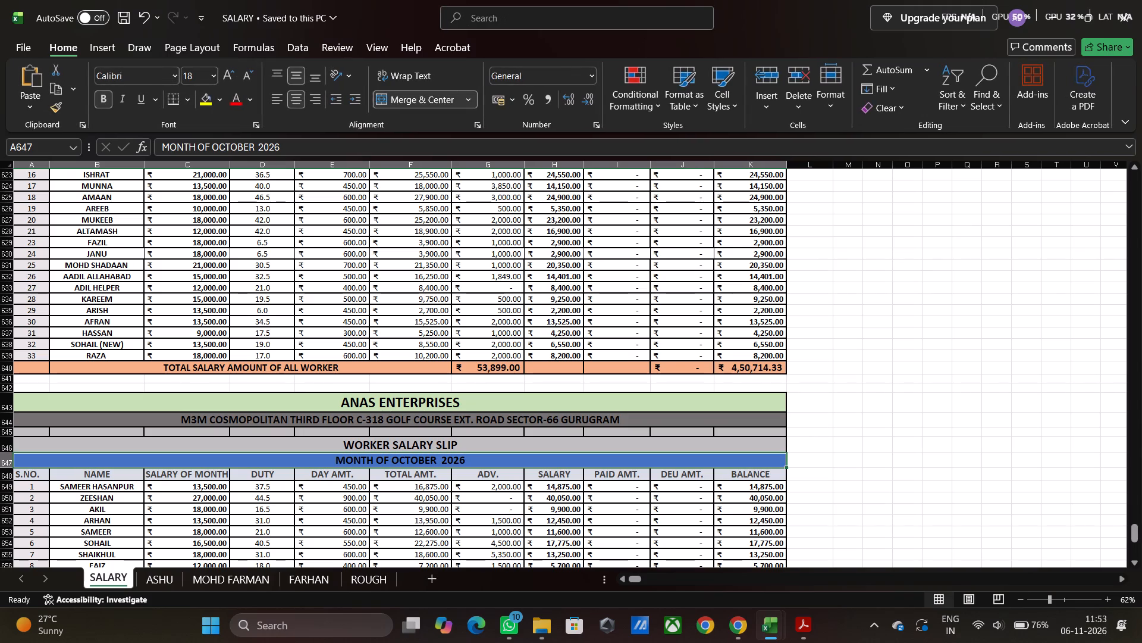
scroll(343, 419, down, 3)
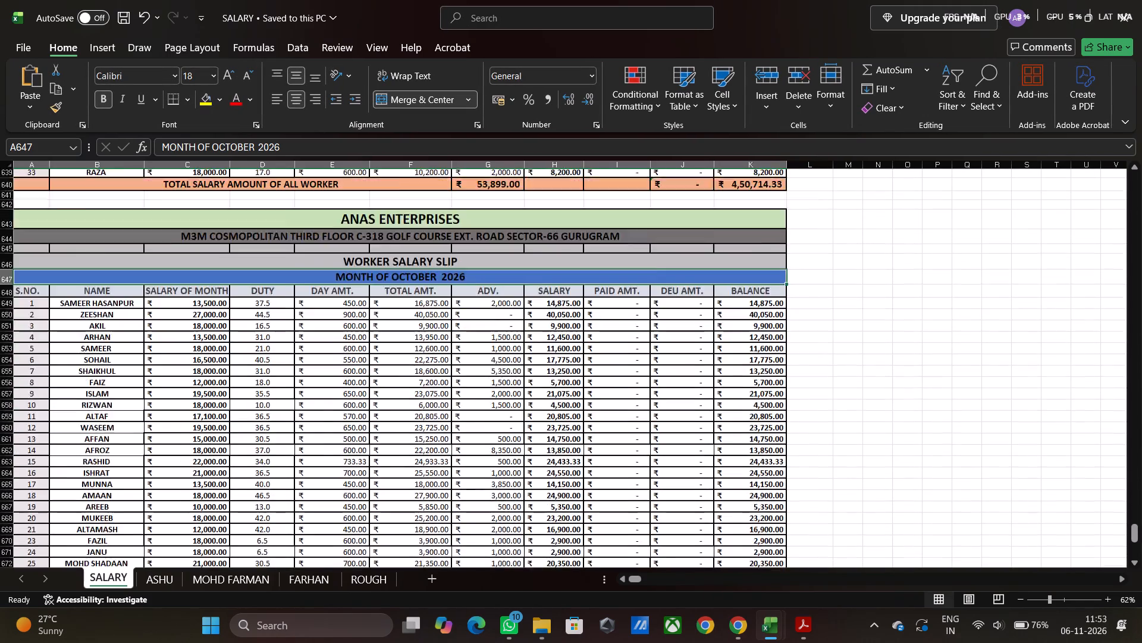
scroll(343, 419, down, 1)
scroll(343, 419, up, 2)
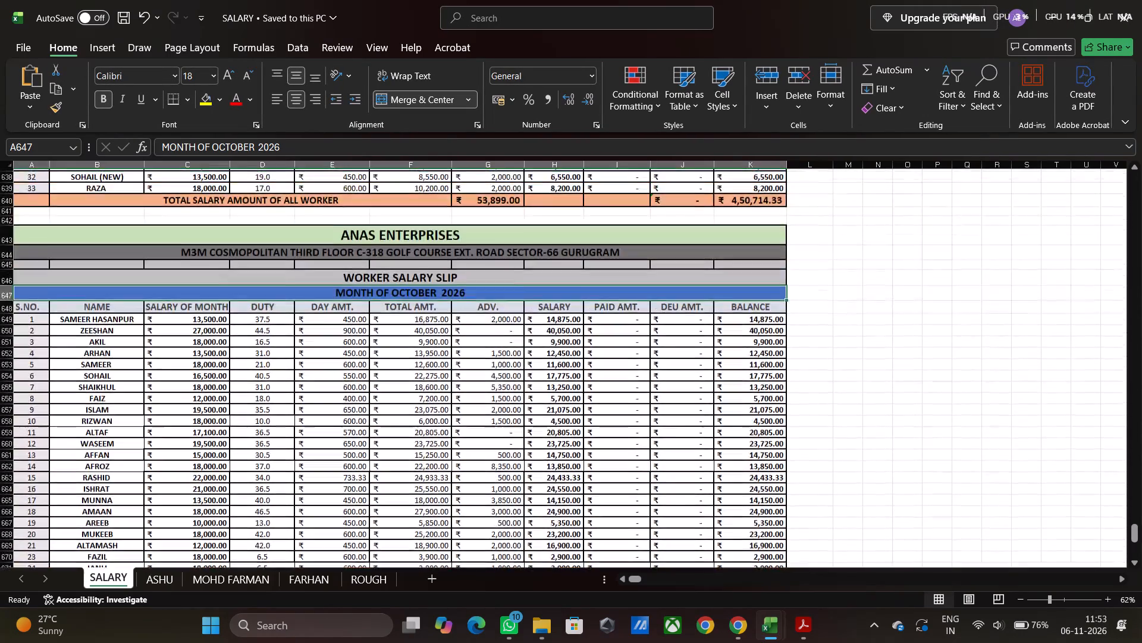
scroll(343, 419, up, 1)
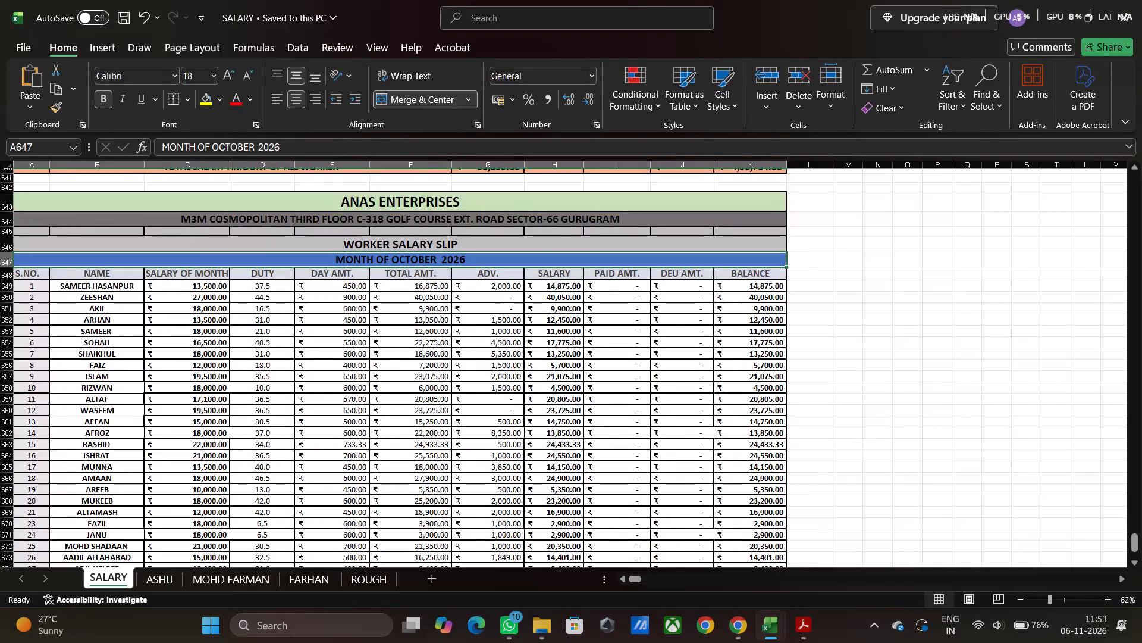
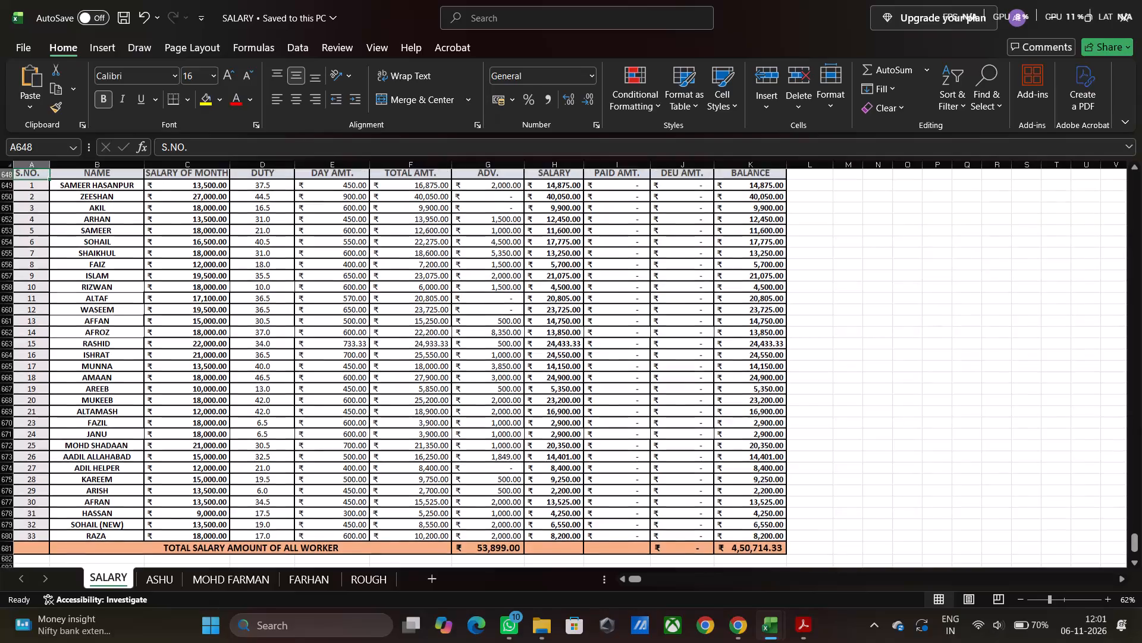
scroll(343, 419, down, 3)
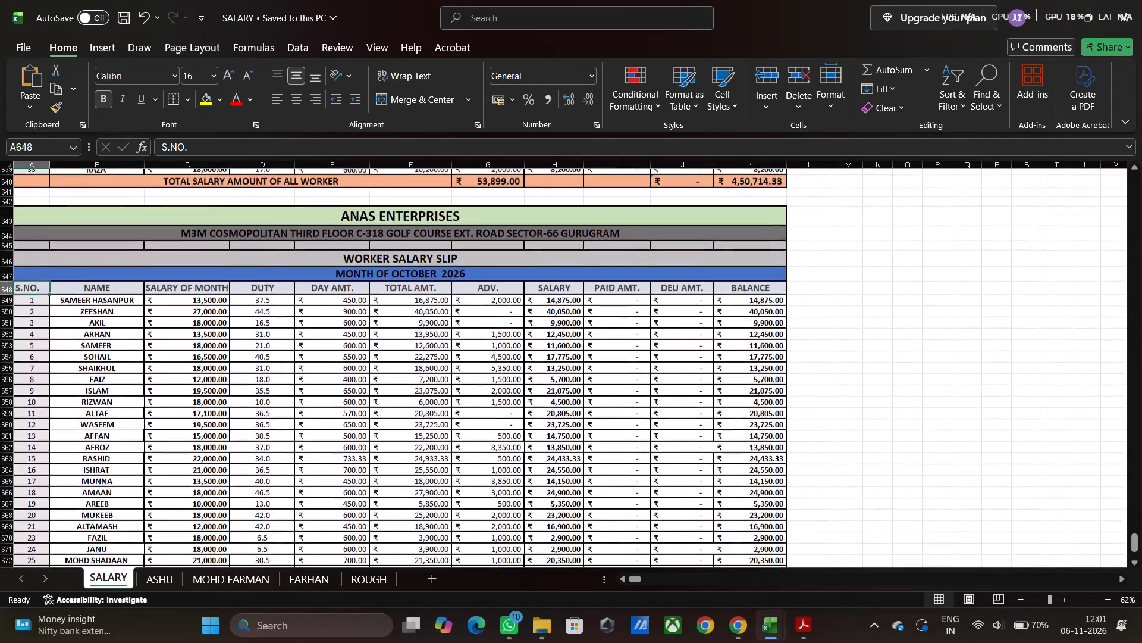
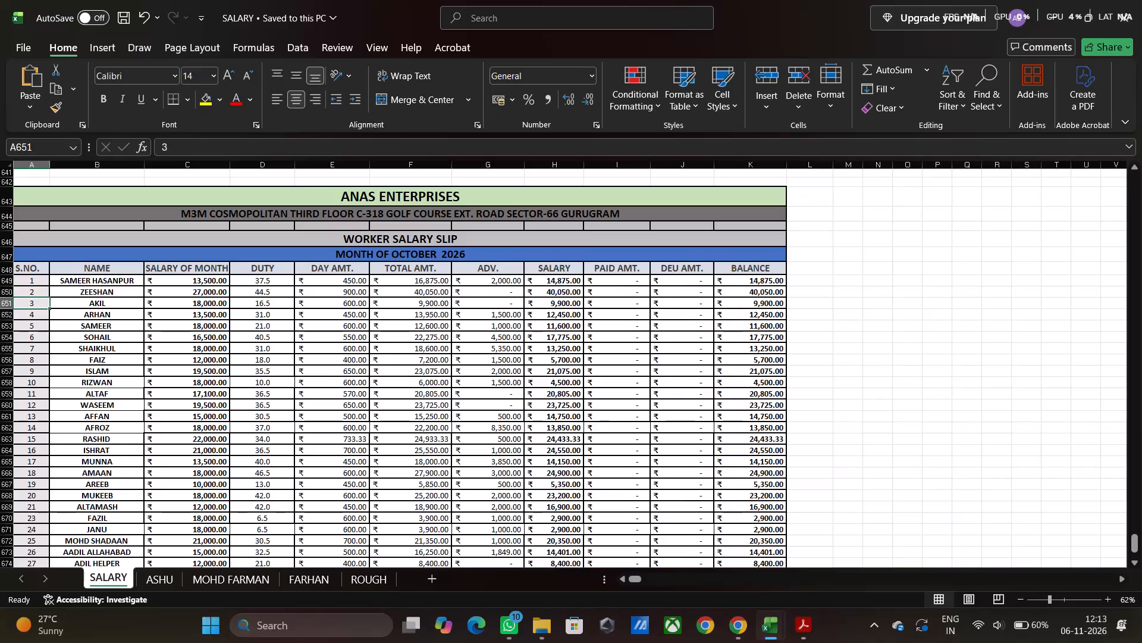
Switch to Chrome, search Google for "one 8 shoes" in a new tab and open the one8 Official Store result.
click(743, 614)
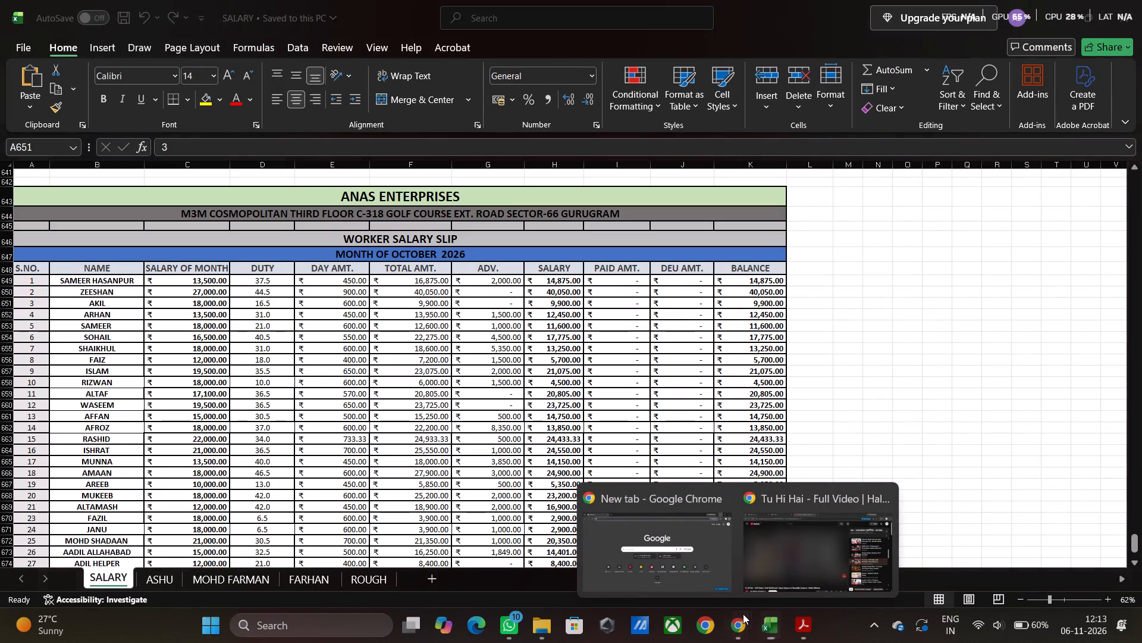
click(786, 542)
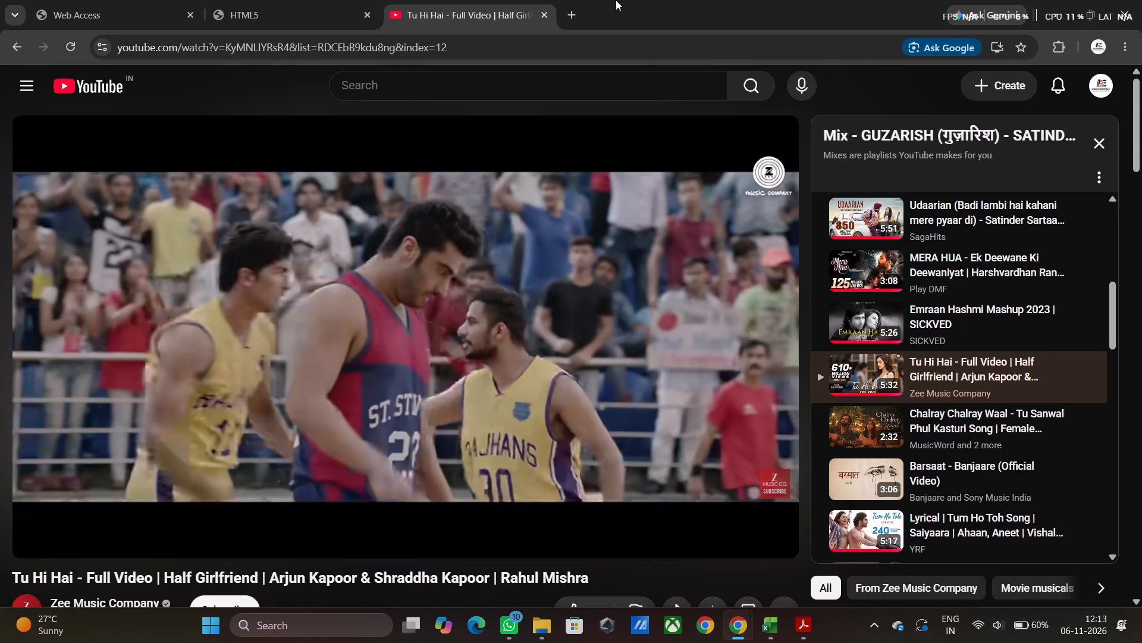
click(571, 19)
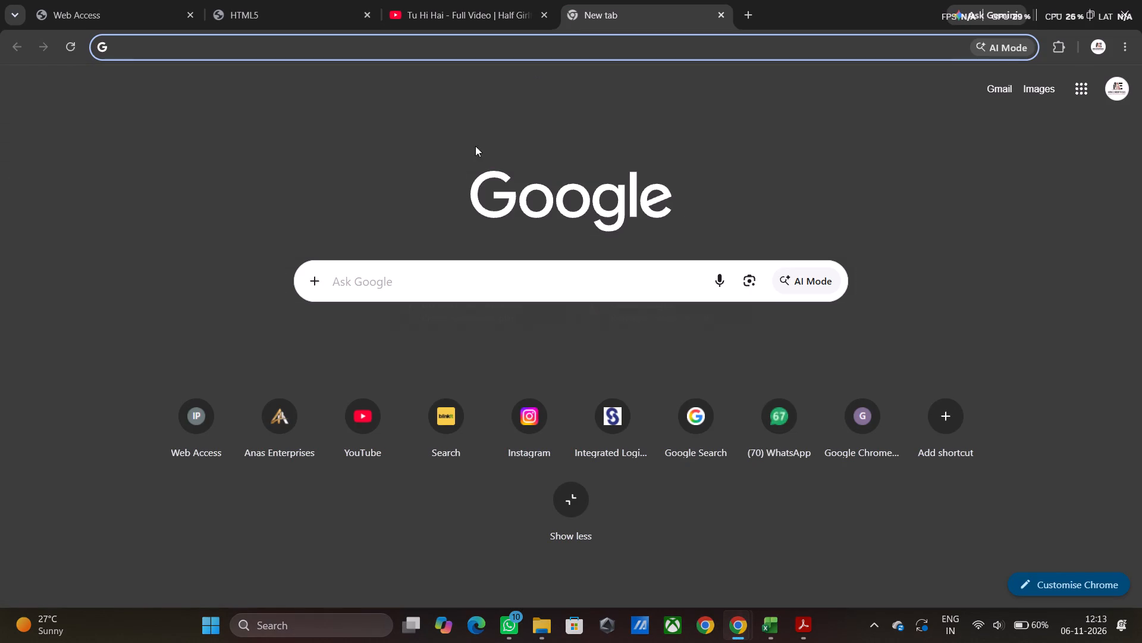
click(407, 272)
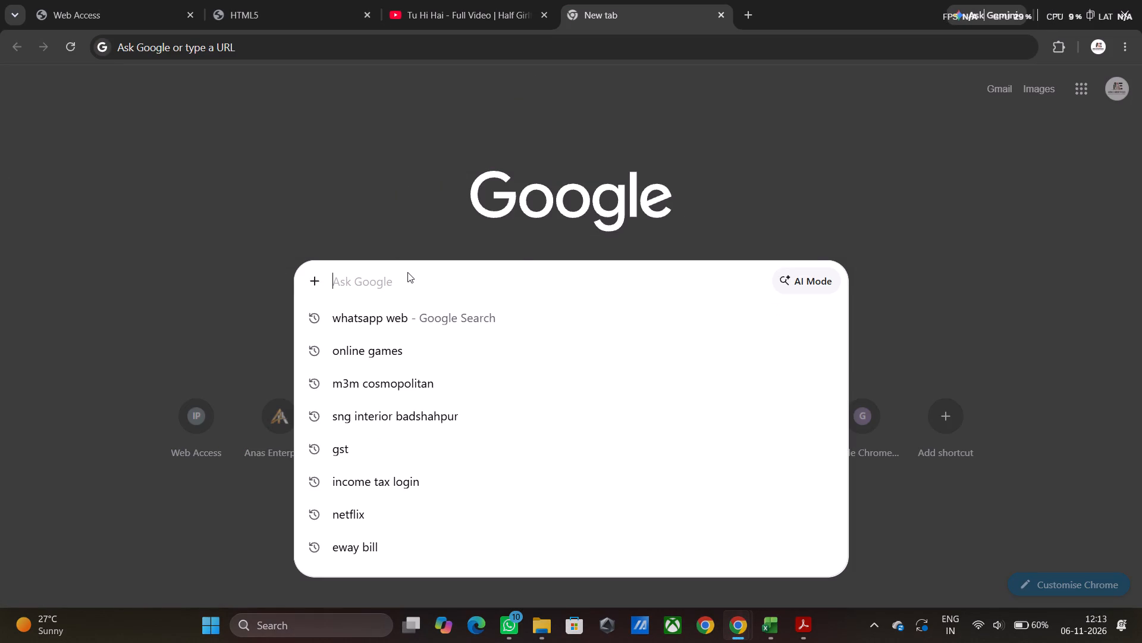
text(ONE)
key(space)
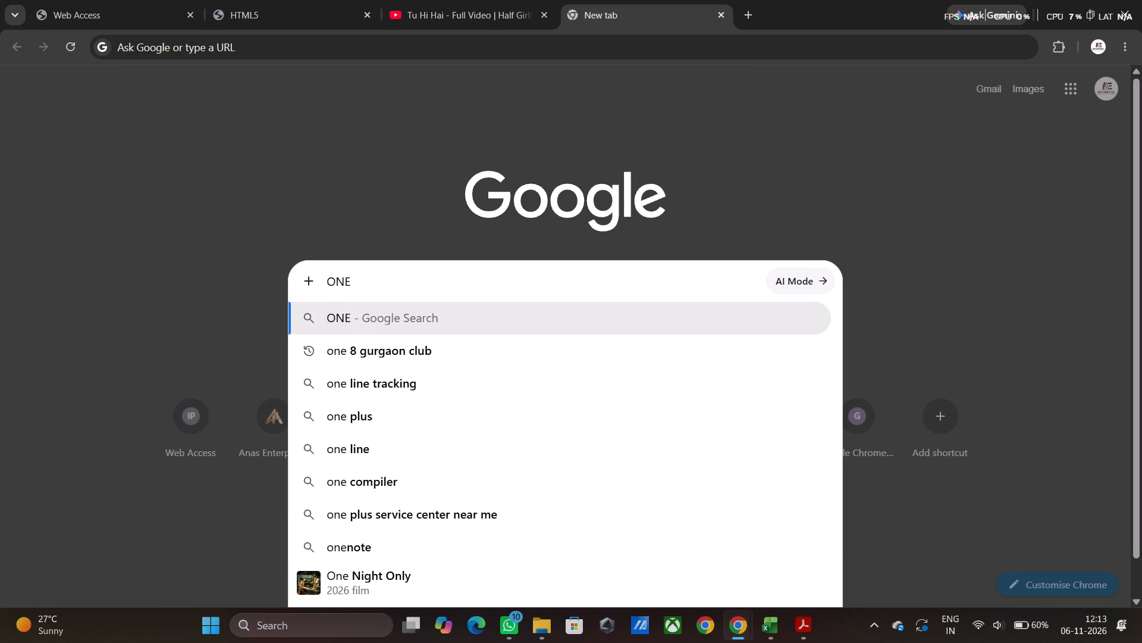
key(8)
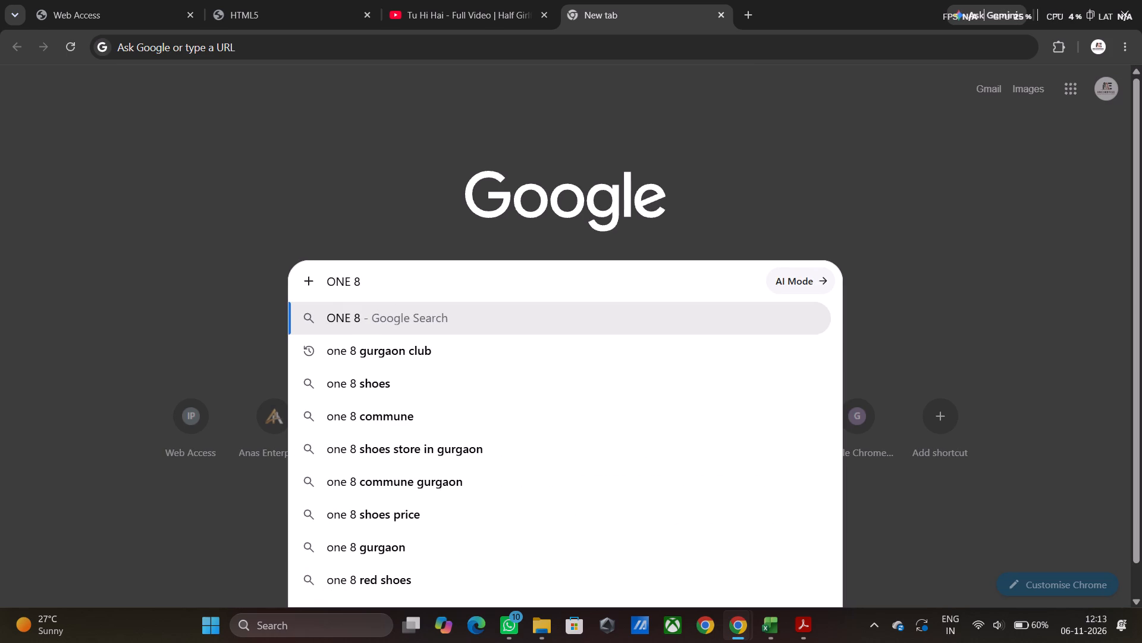
click(346, 379)
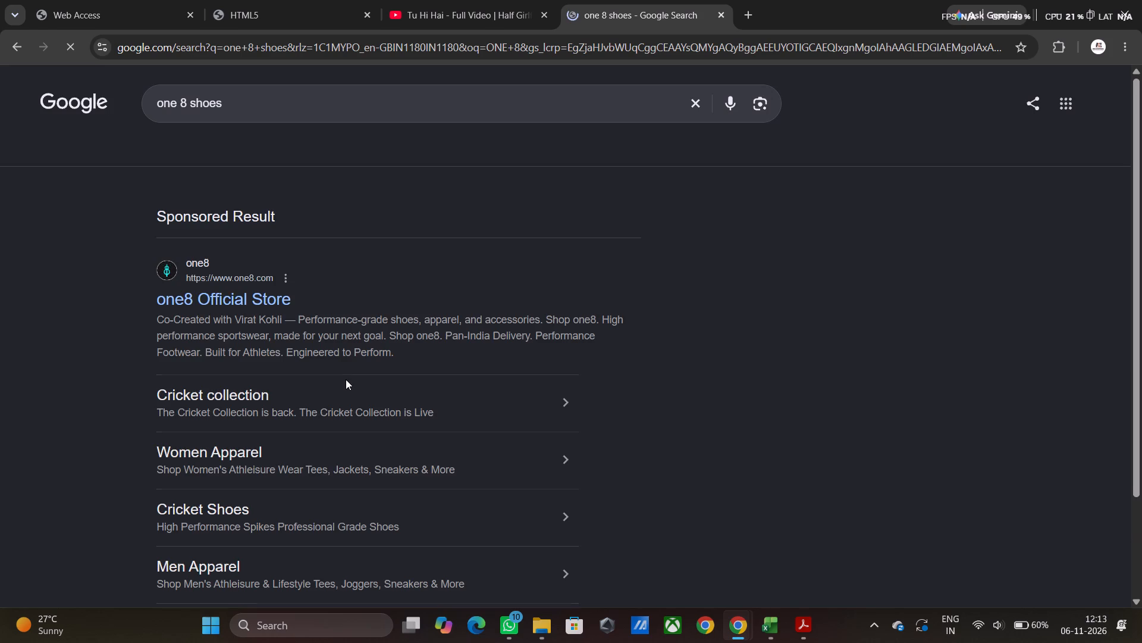
click(239, 302)
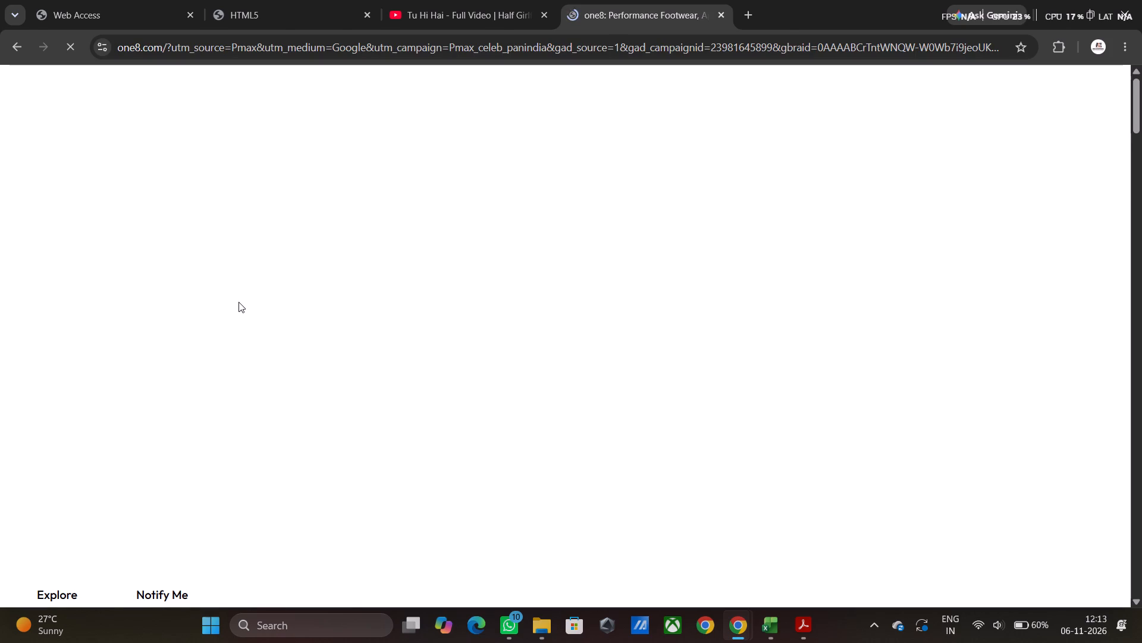
Browse the men's Cricket Collection on the one8 home page, going through its product carousel.
scroll(239, 302, down, 2)
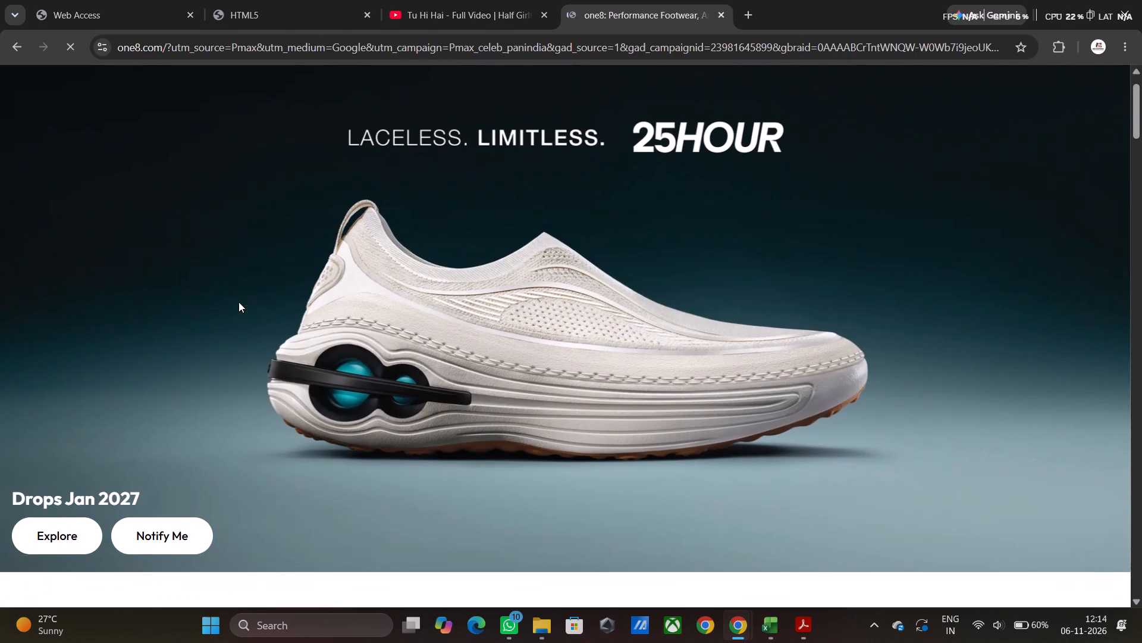
scroll(239, 302, down, 5)
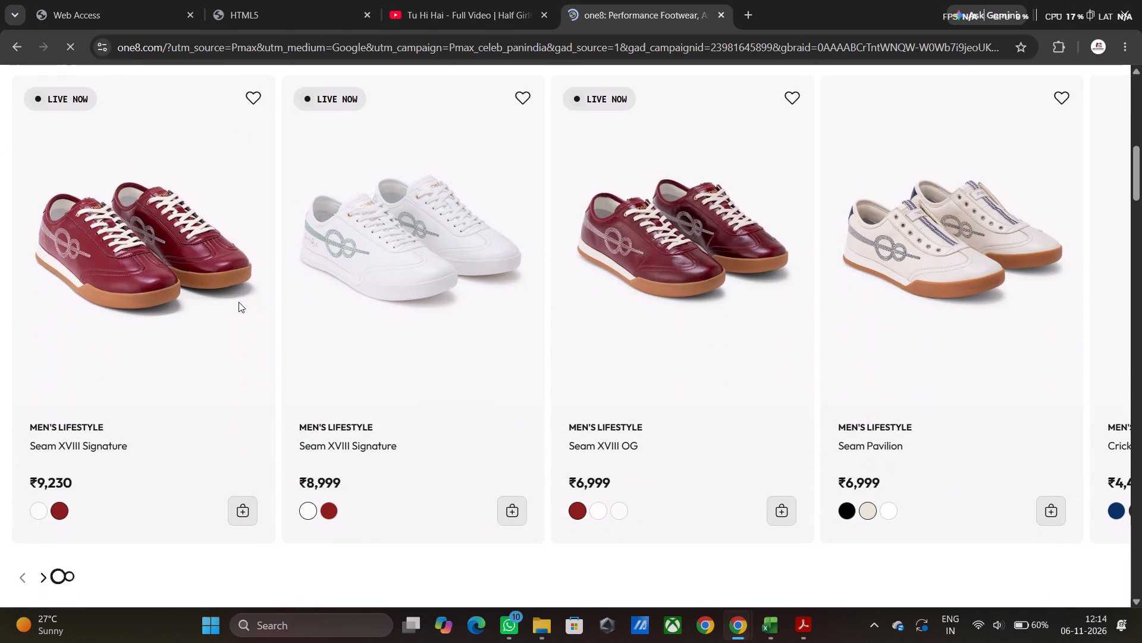
scroll(239, 302, down, 2)
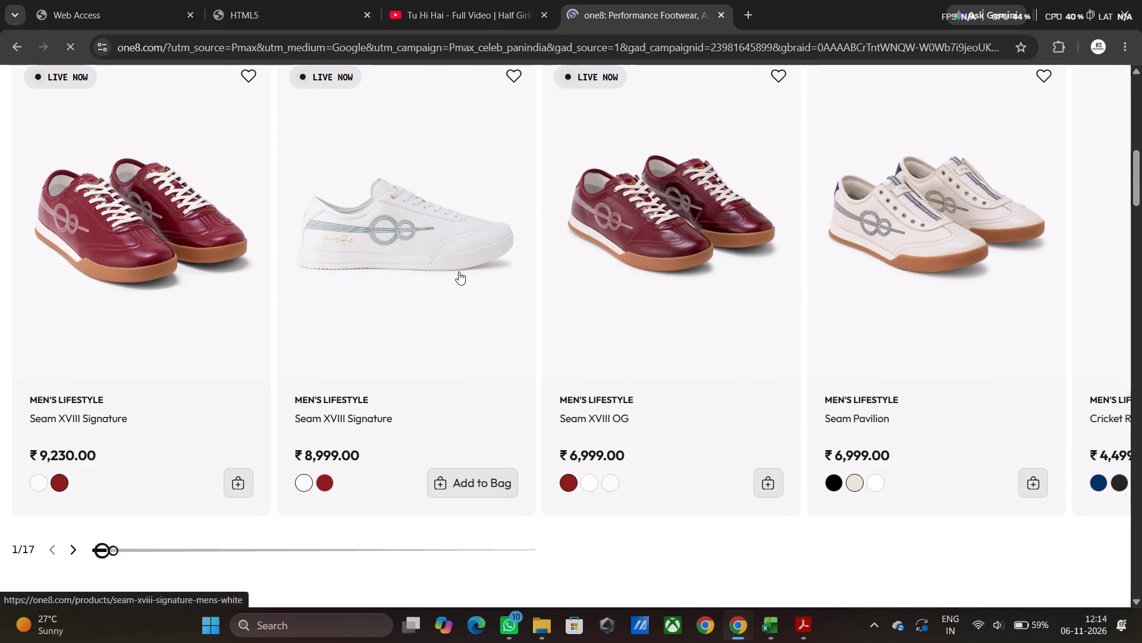
scroll(459, 271, down, 3)
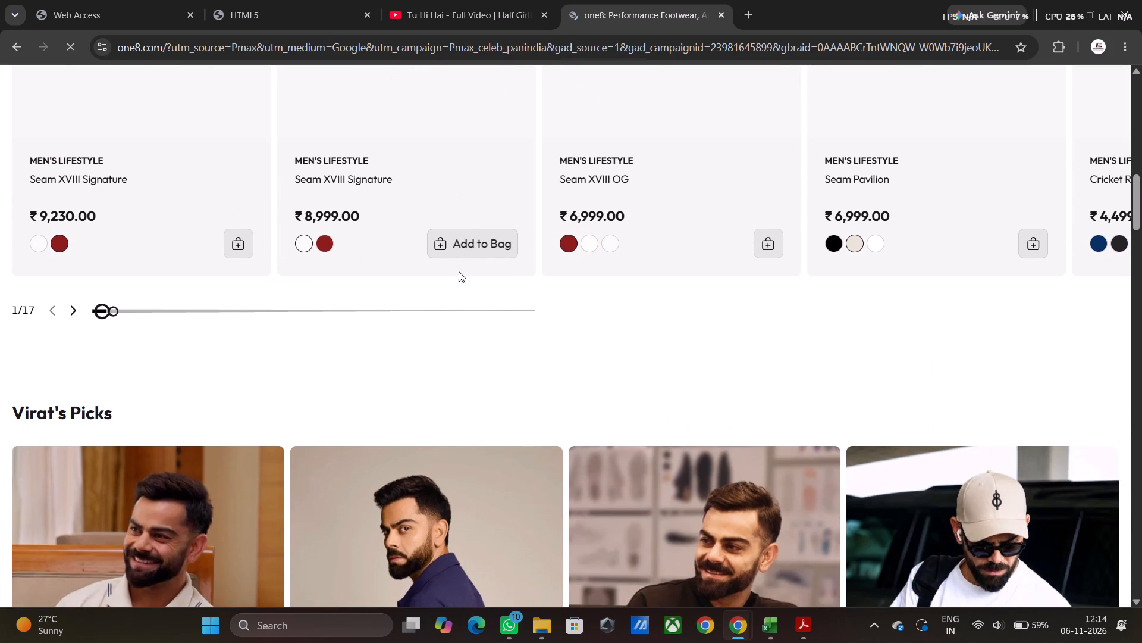
scroll(459, 271, down, 1)
drag(98, 308, 200, 302)
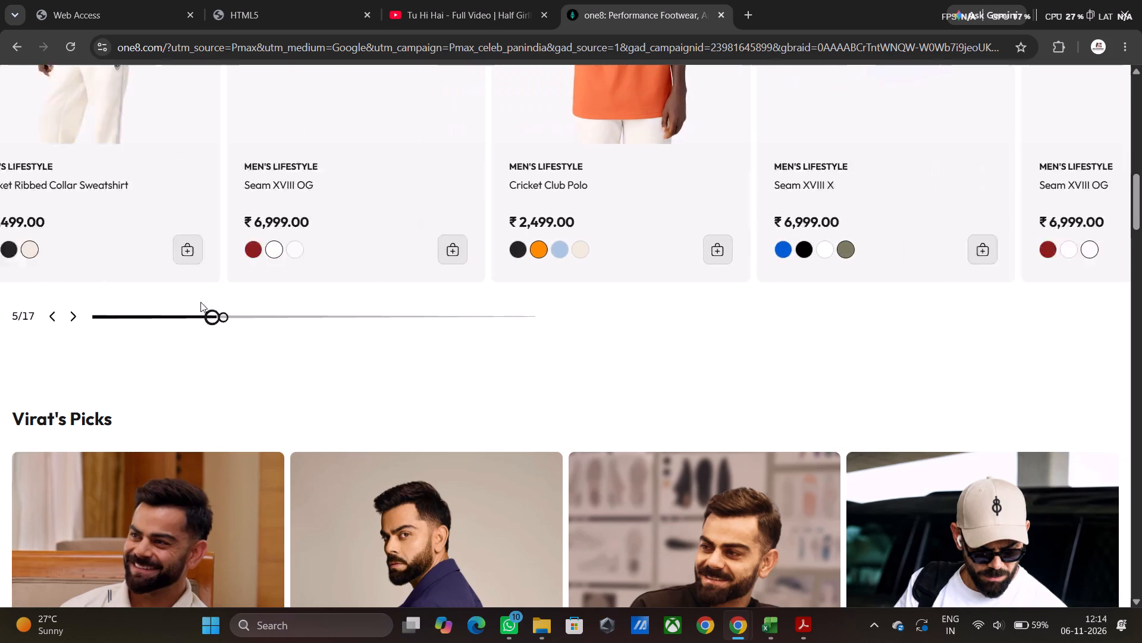
drag(200, 302, 192, 307)
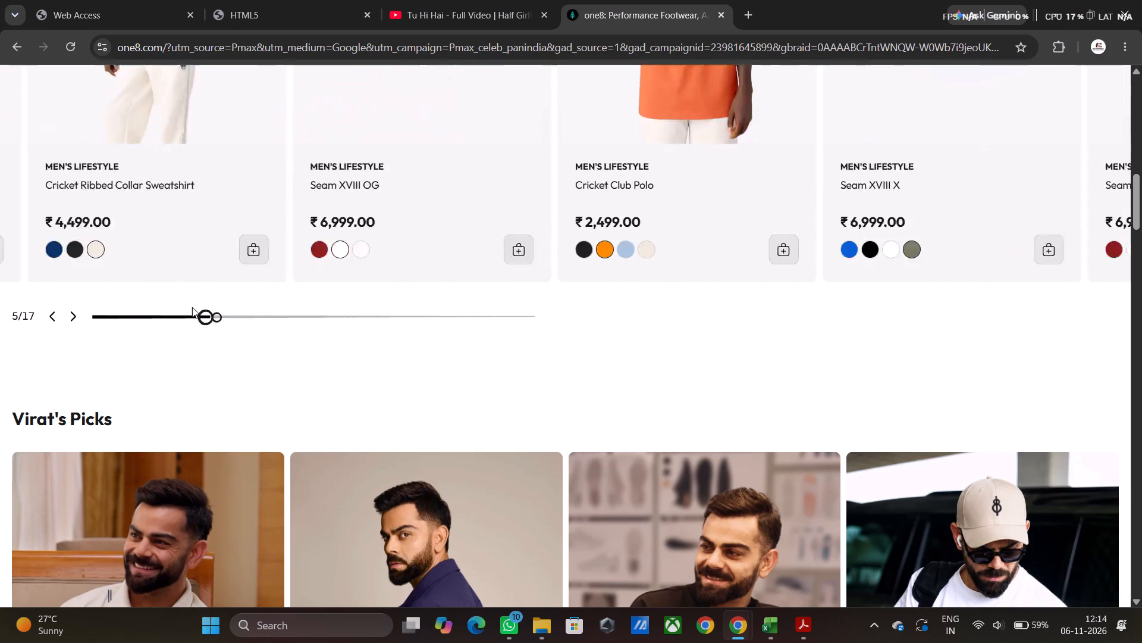
drag(192, 307, 177, 310)
scroll(177, 310, up, 2)
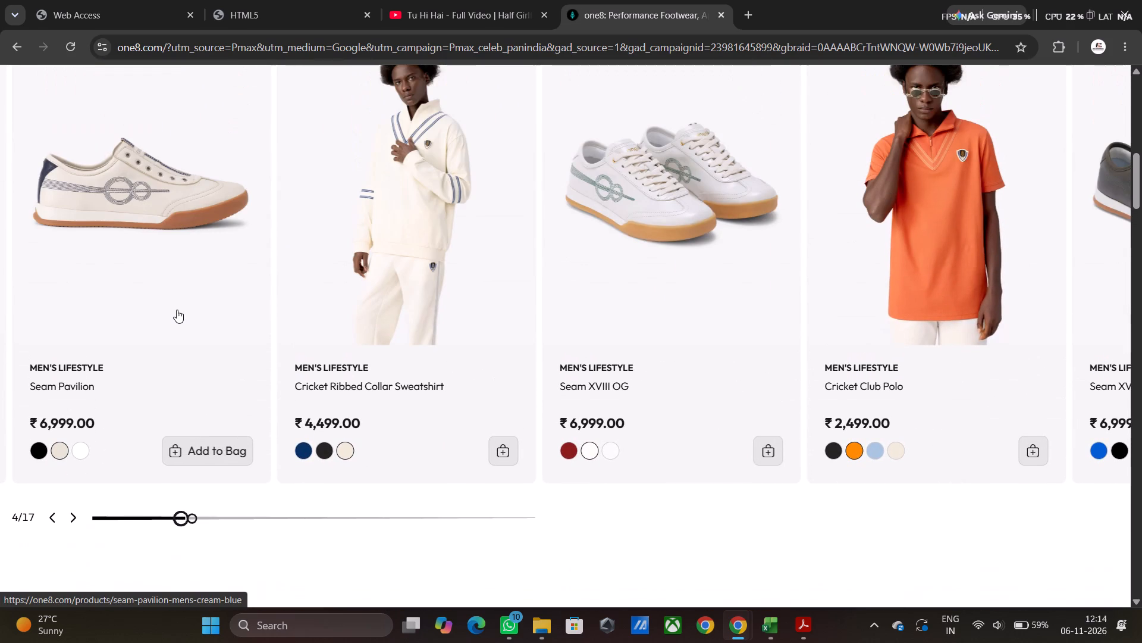
scroll(177, 310, up, 2)
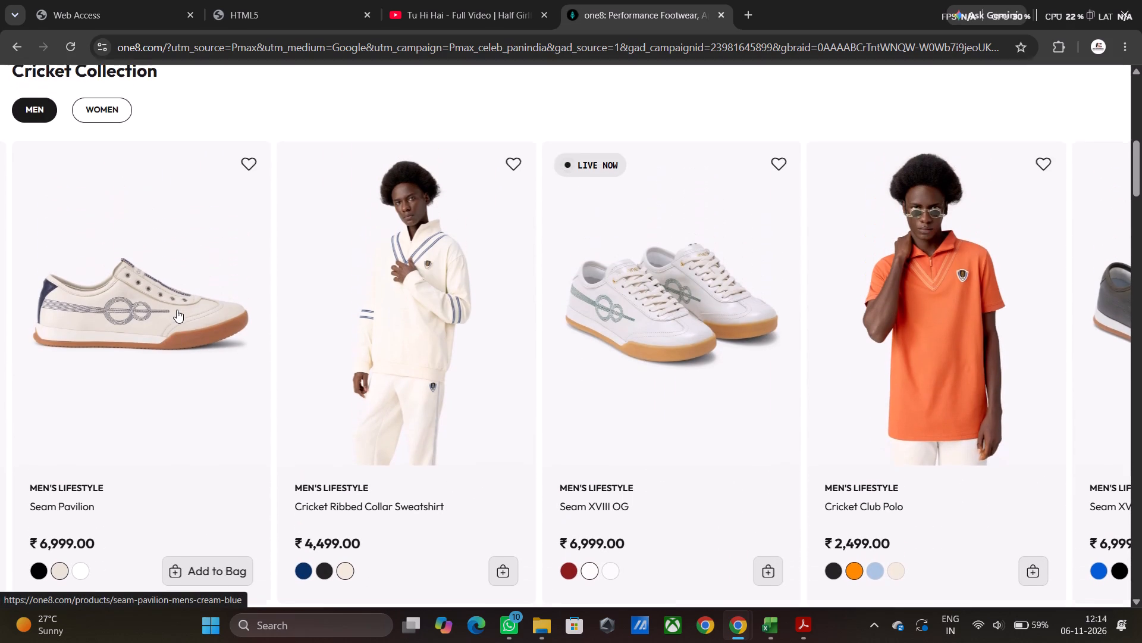
scroll(177, 310, down, 2)
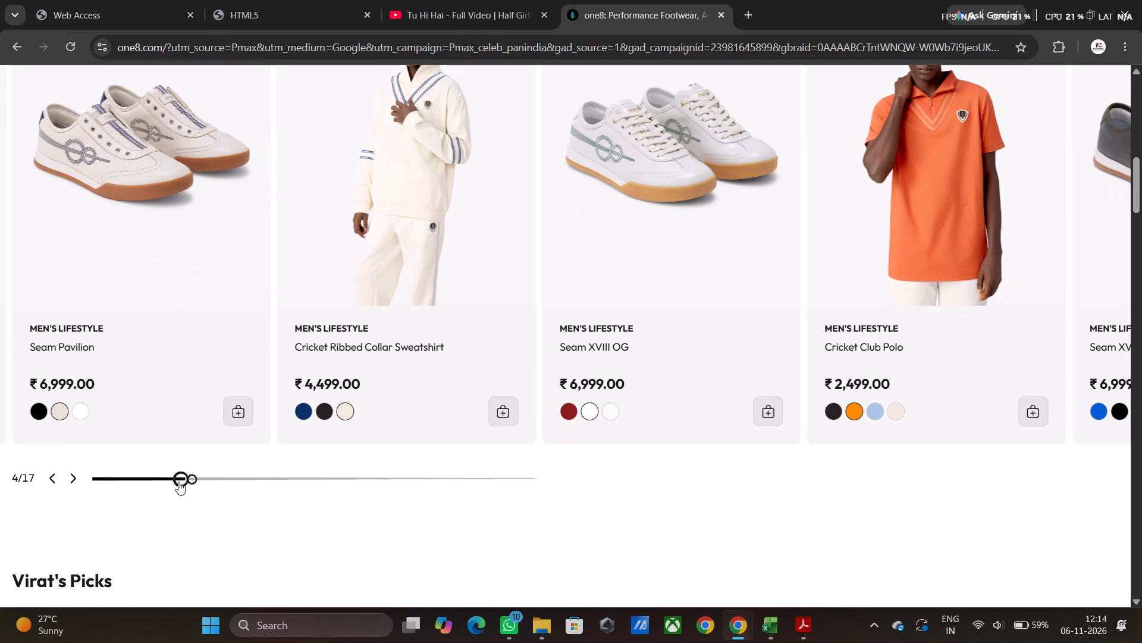
drag(178, 482, 308, 472)
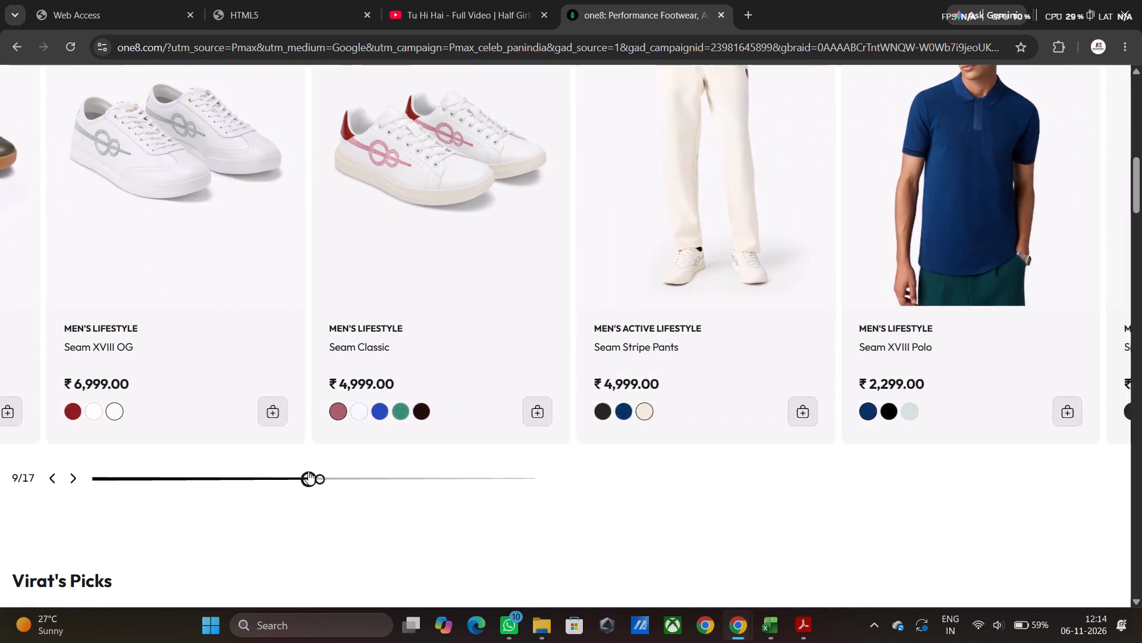
drag(308, 472, 409, 455)
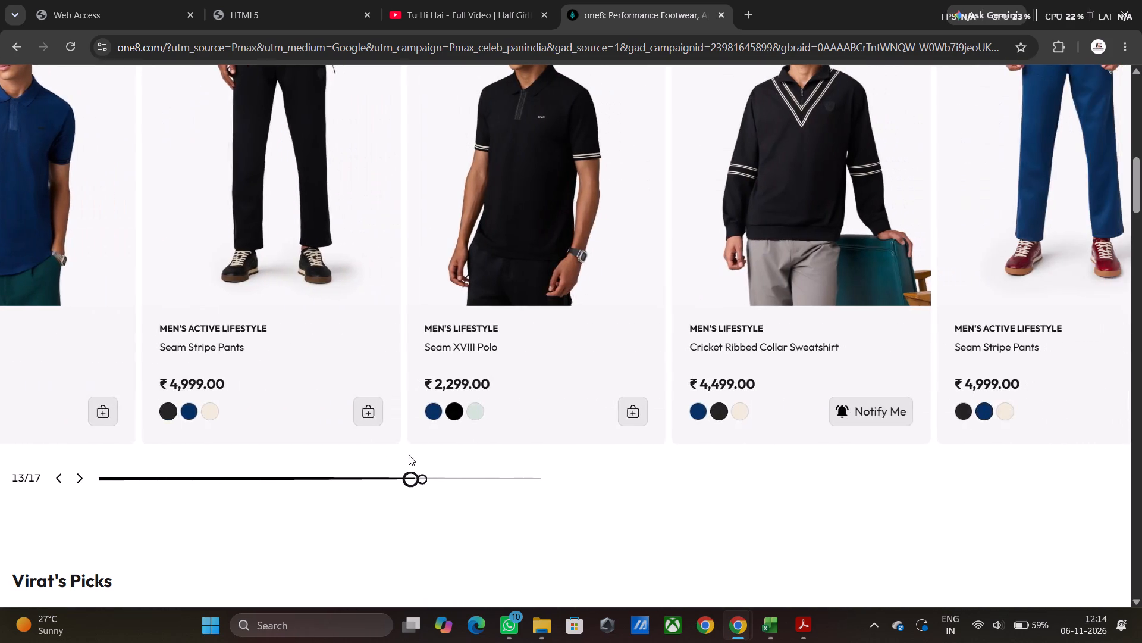
drag(409, 455, 482, 446)
Look through the Virat's Picks and men's Featured products on the one8 home page.
scroll(482, 446, down, 4)
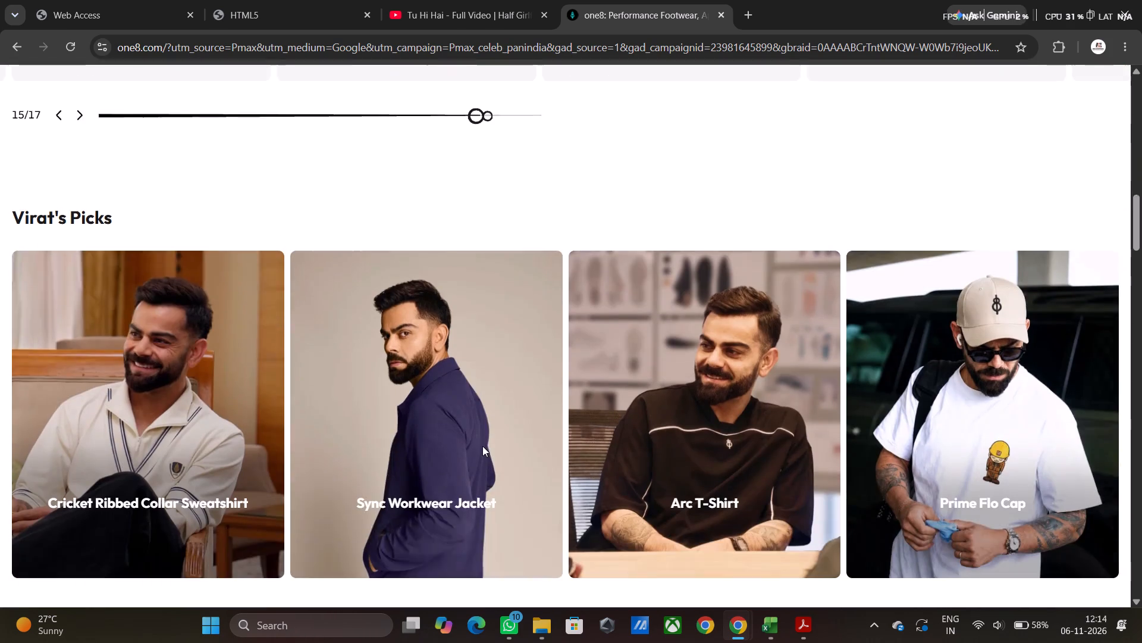
scroll(482, 446, down, 1)
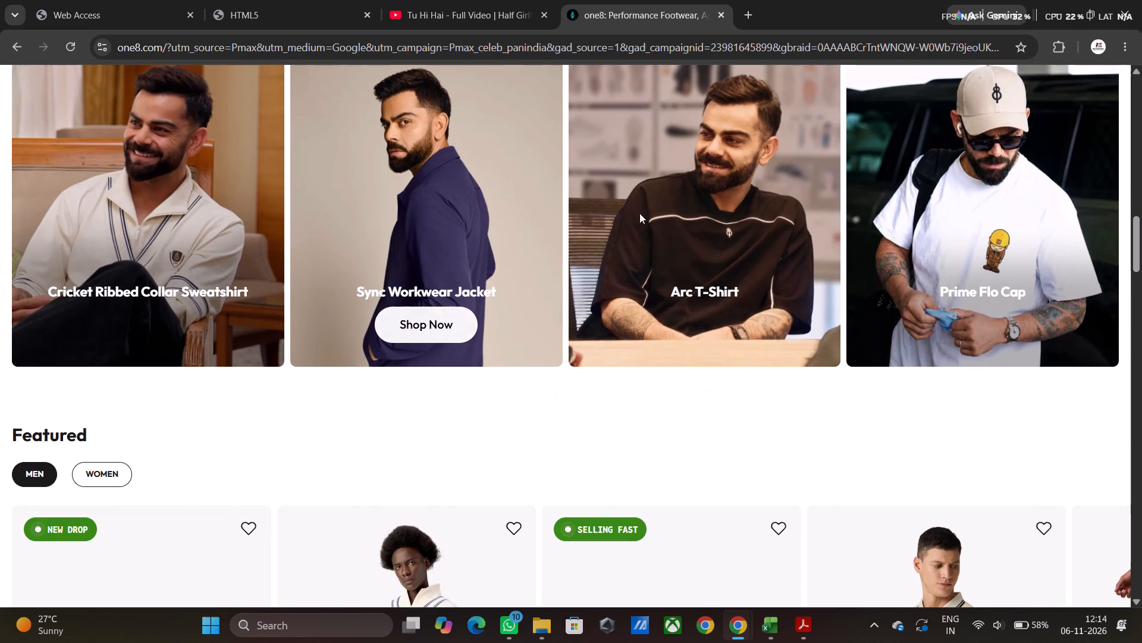
scroll(240, 570, down, 5)
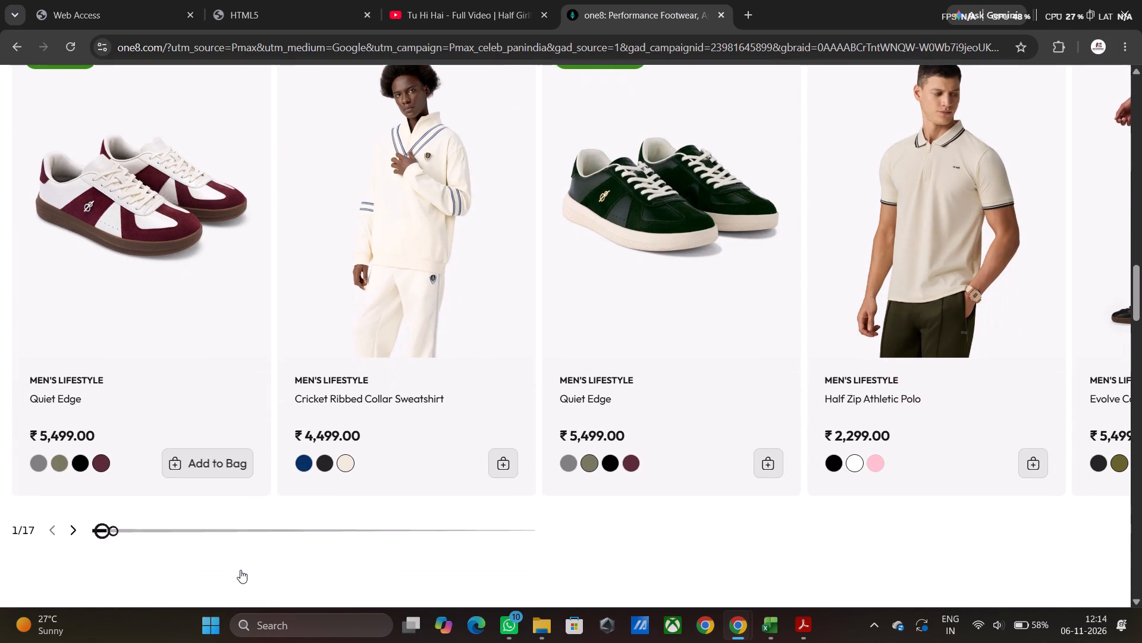
scroll(240, 570, down, 2)
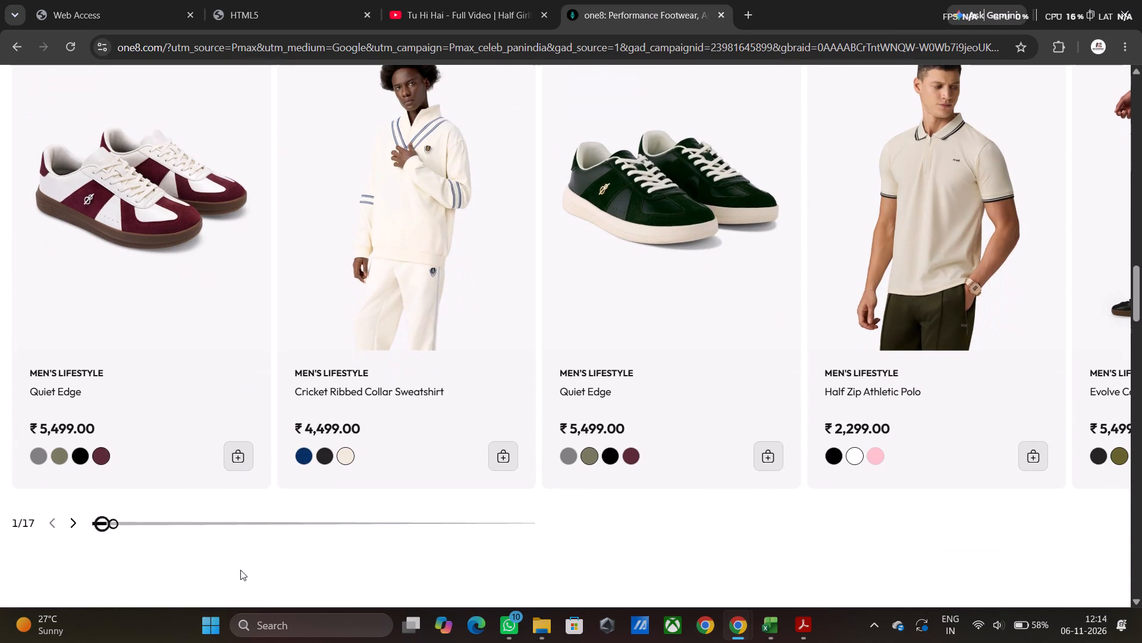
scroll(240, 570, down, 1)
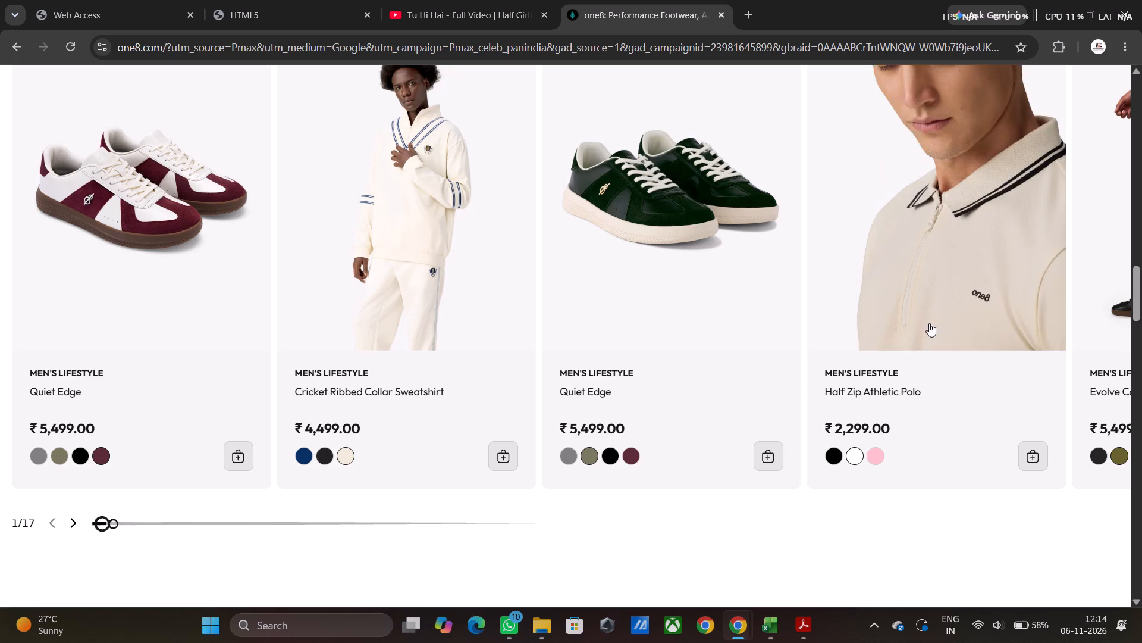
Open the green Quiet Edge shoe and compare its grey, green, black and maroon colour variants, dismissing the login prompt.
double_click(705, 214)
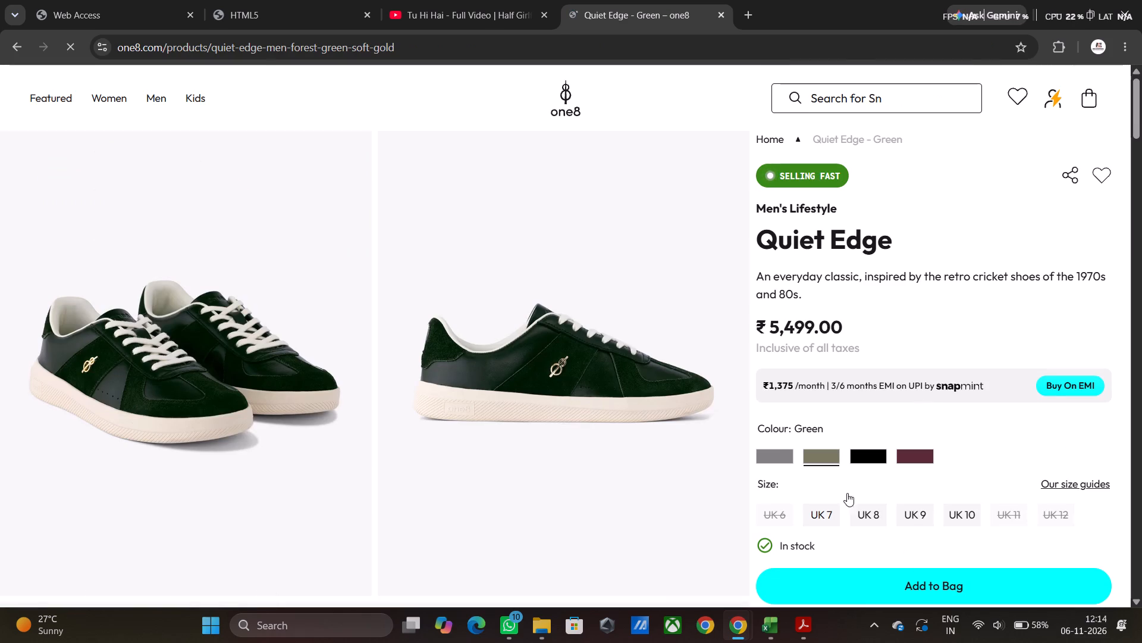
click(770, 447)
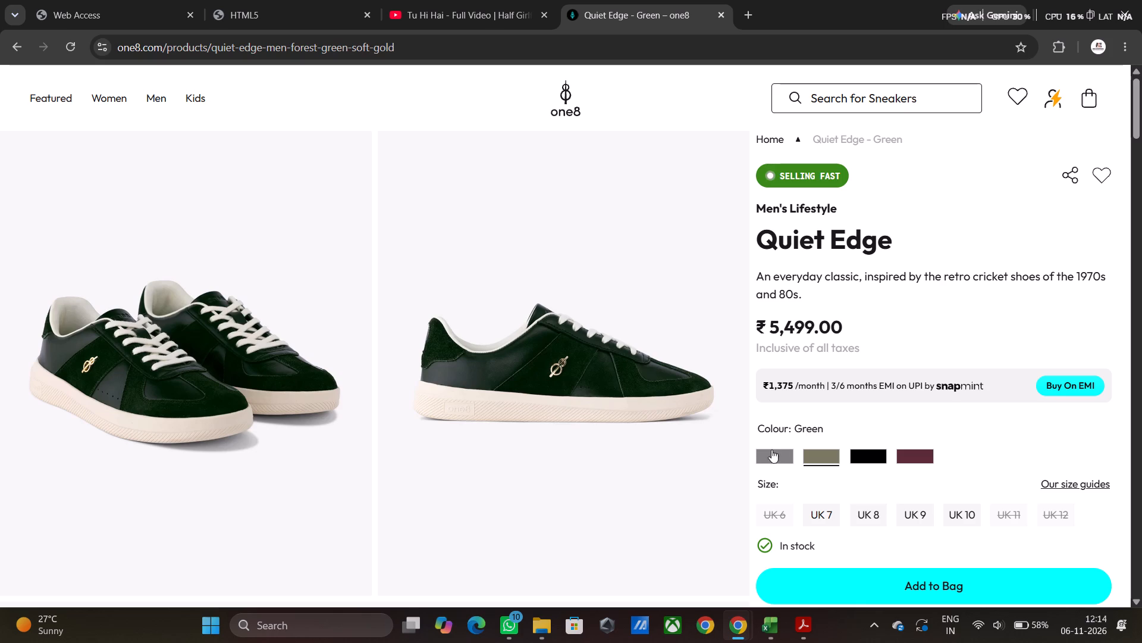
click(773, 458)
click(827, 455)
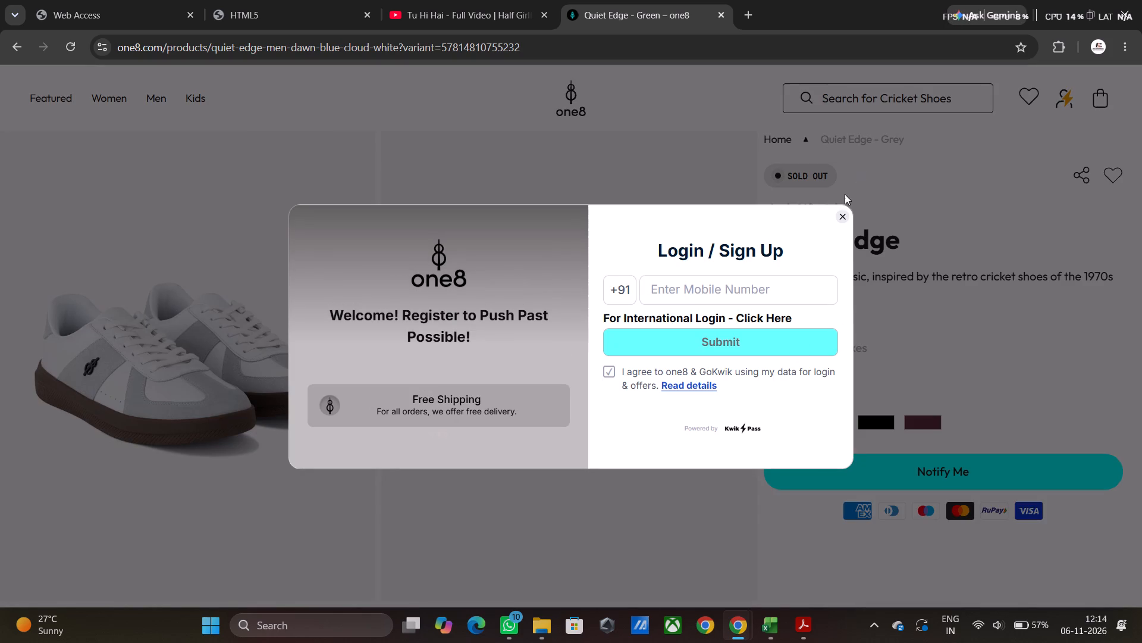
click(849, 211)
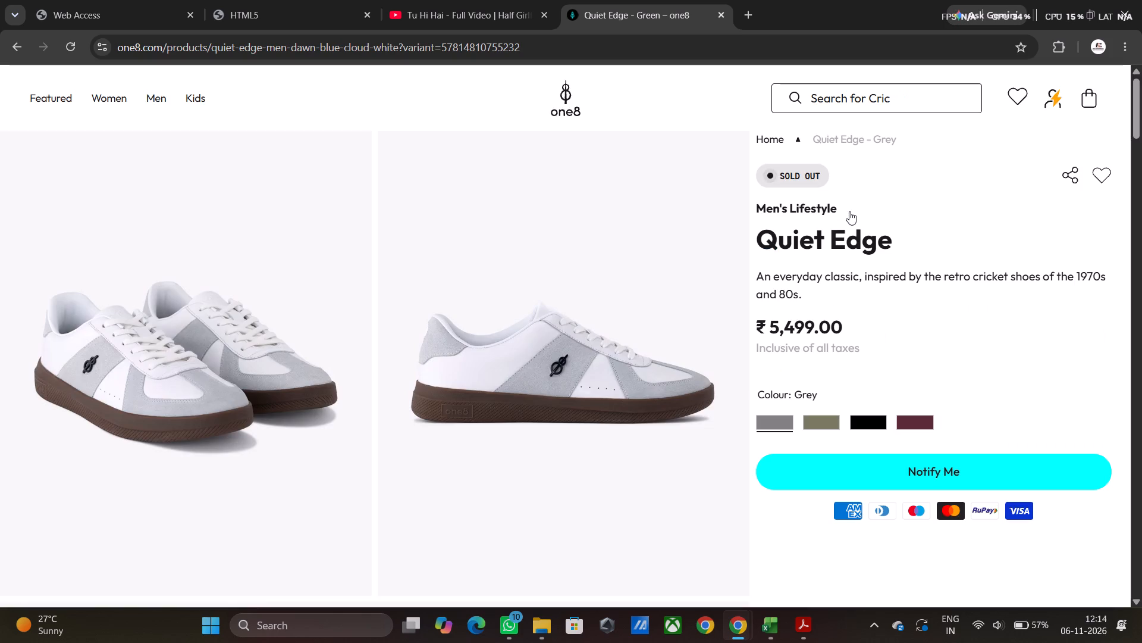
click(828, 417)
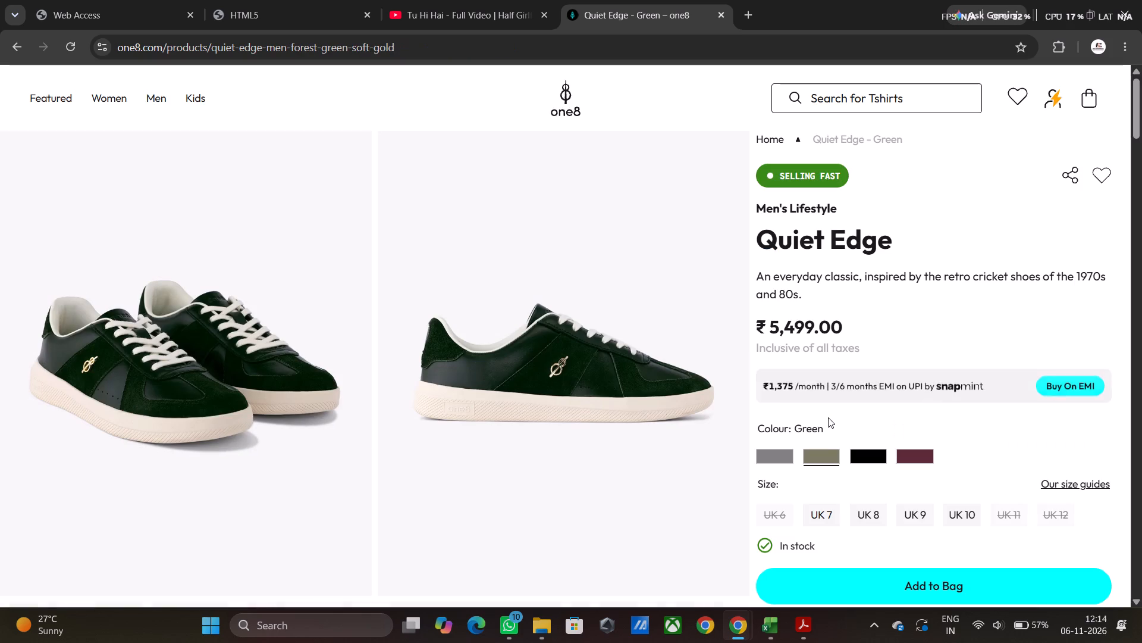
click(869, 454)
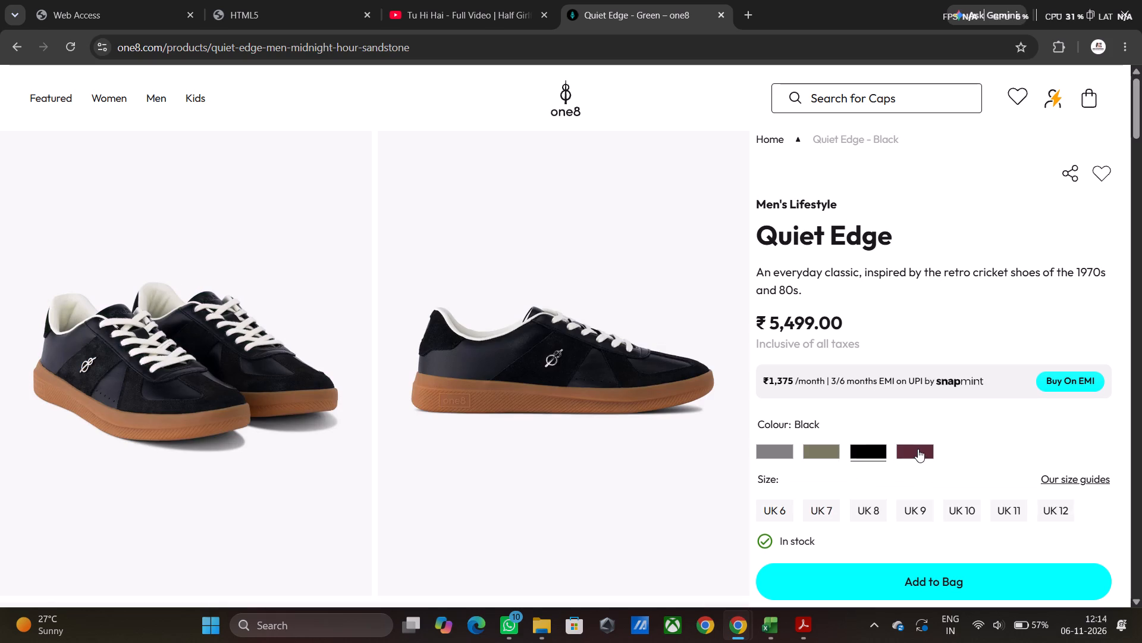
click(918, 449)
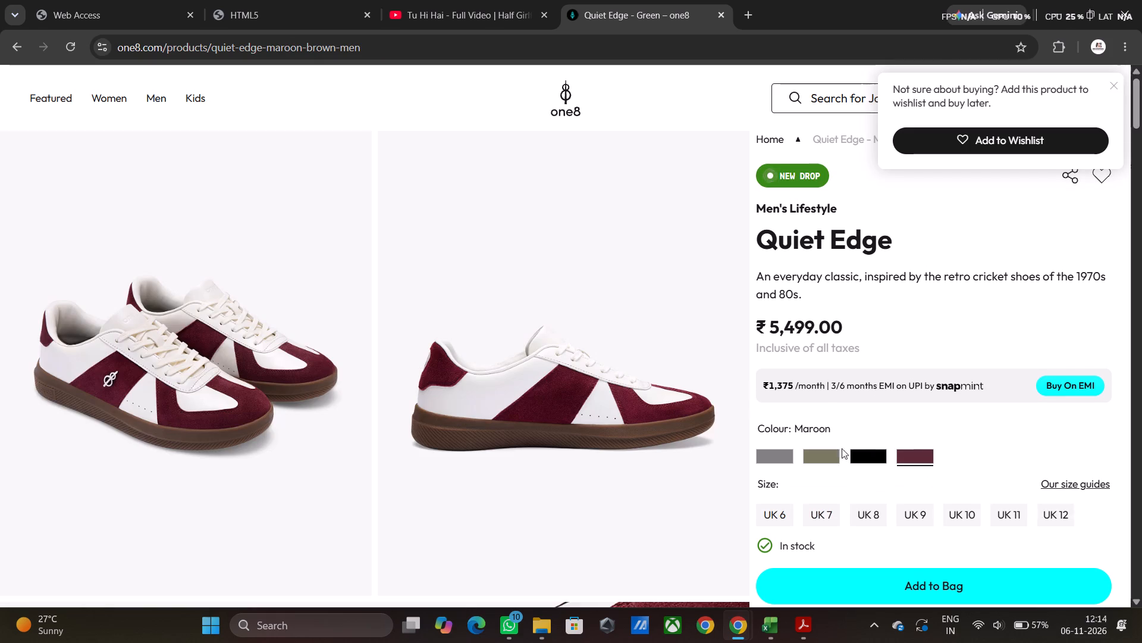
click(769, 461)
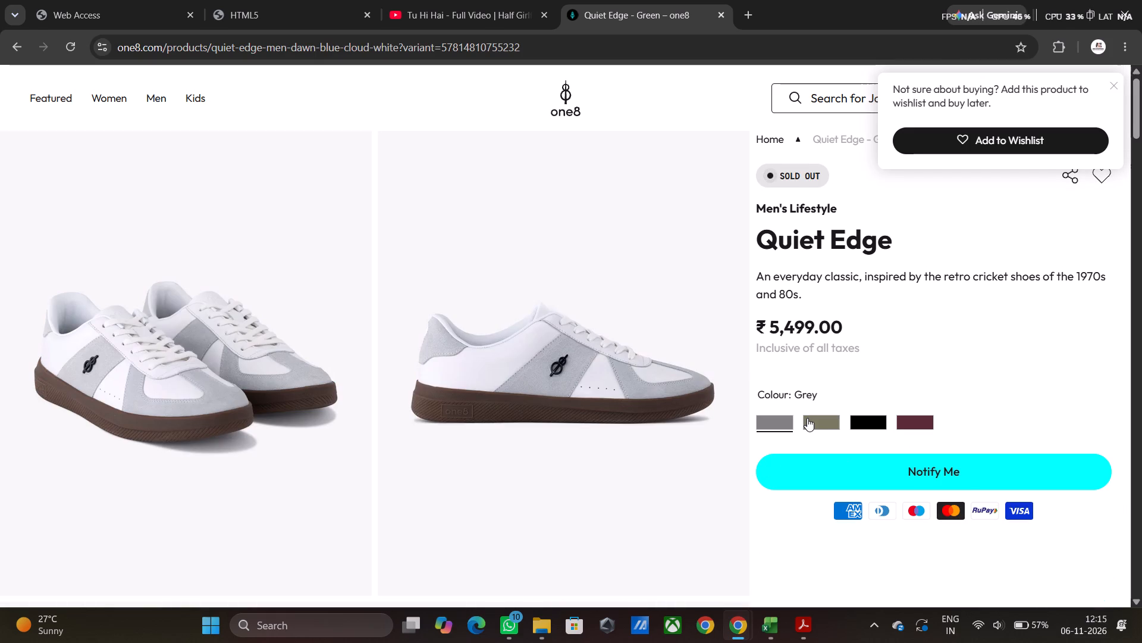
scroll(807, 418, down, 2)
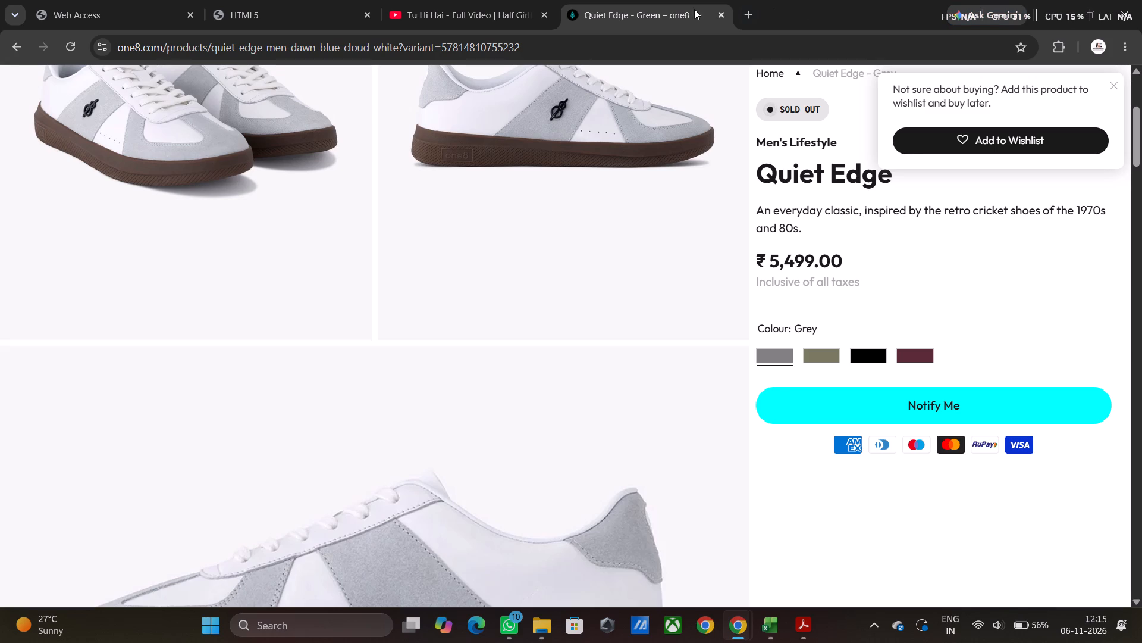
Close the one8 product page and browse the upcoming songs in the YouTube mix playlist.
click(724, 13)
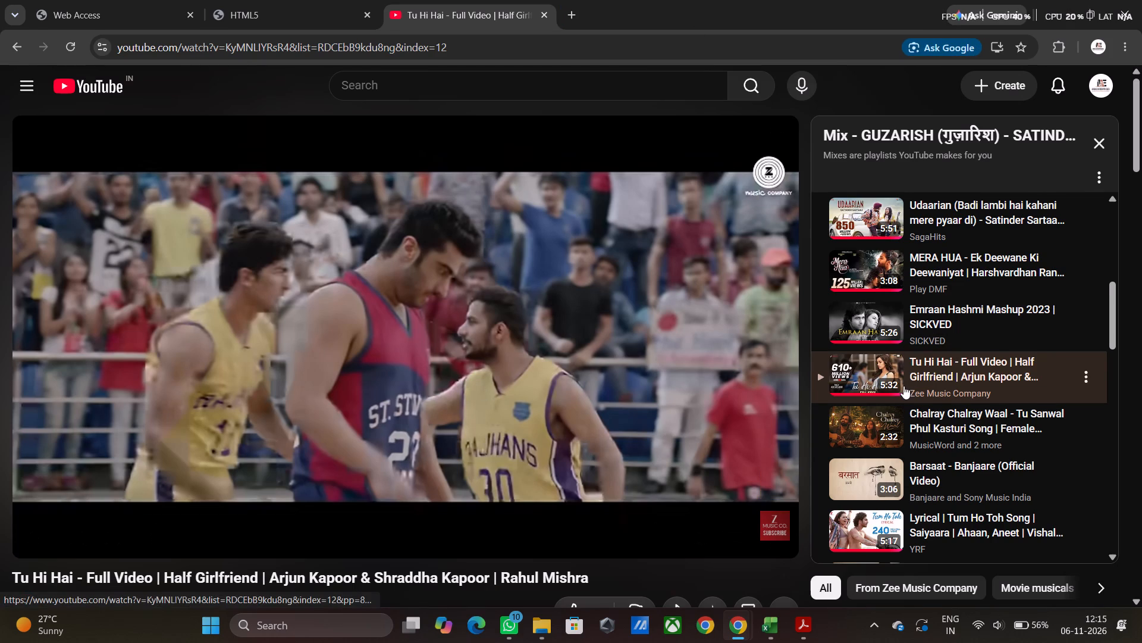
scroll(902, 367, down, 1)
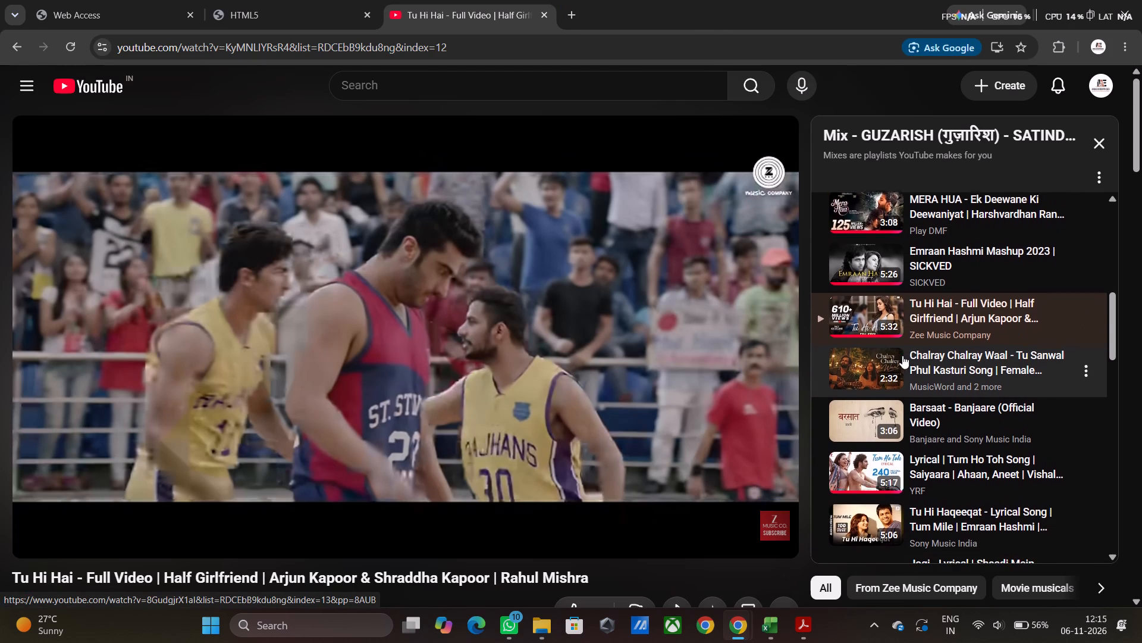
scroll(902, 355, down, 1)
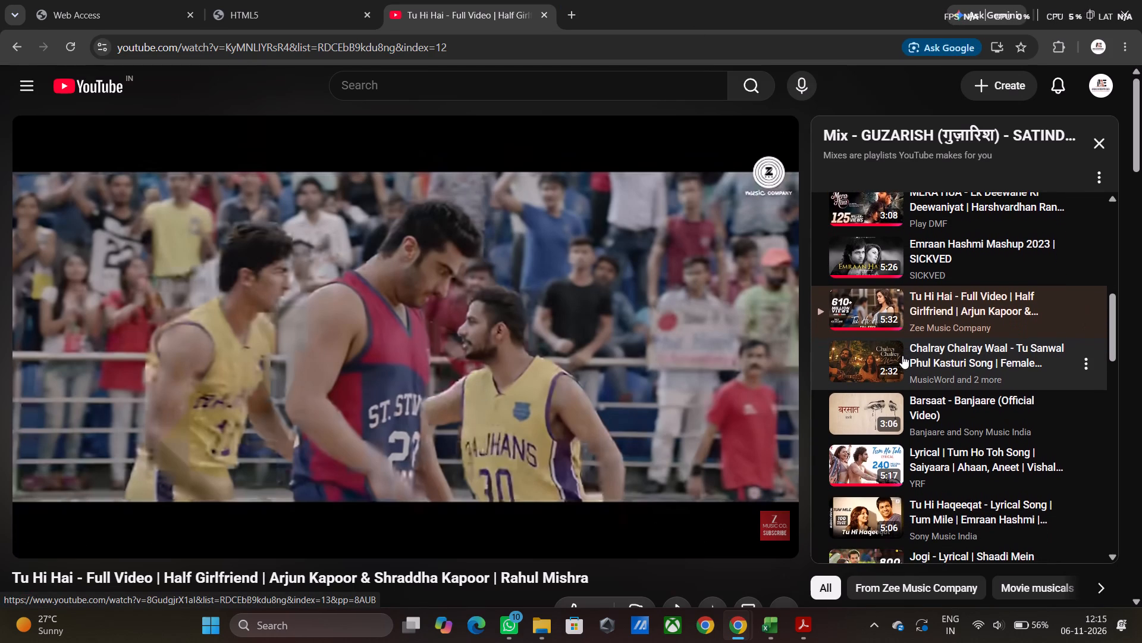
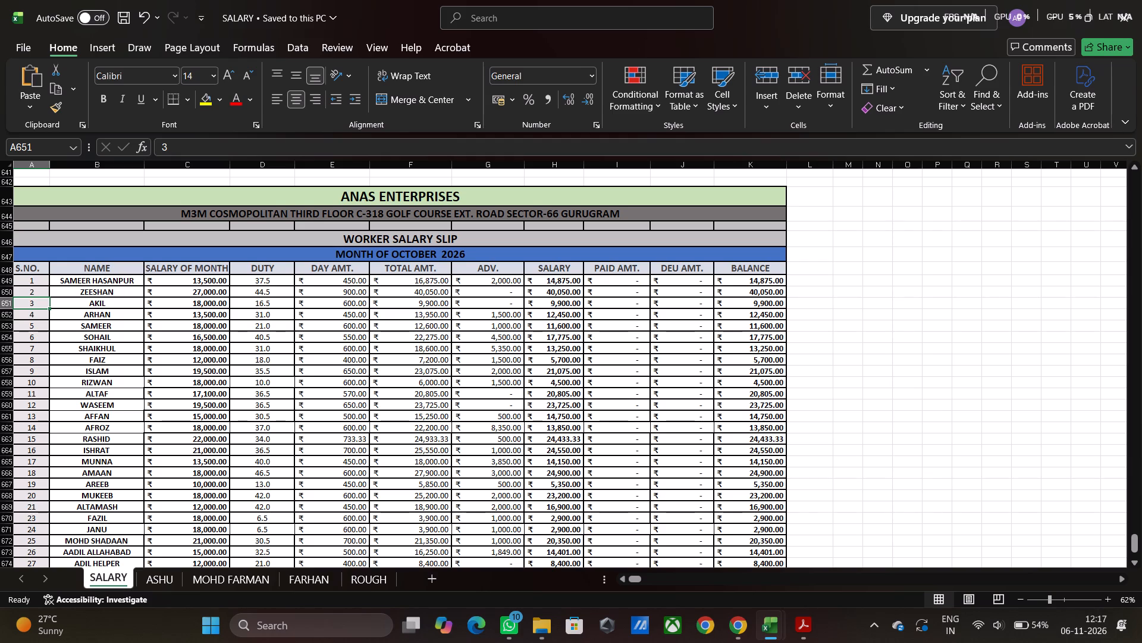
In the September 2026 worker salary slip, set the duty of worker S.No. 23 to 14.
scroll(159, 349, down, 5)
scroll(159, 349, up, 3)
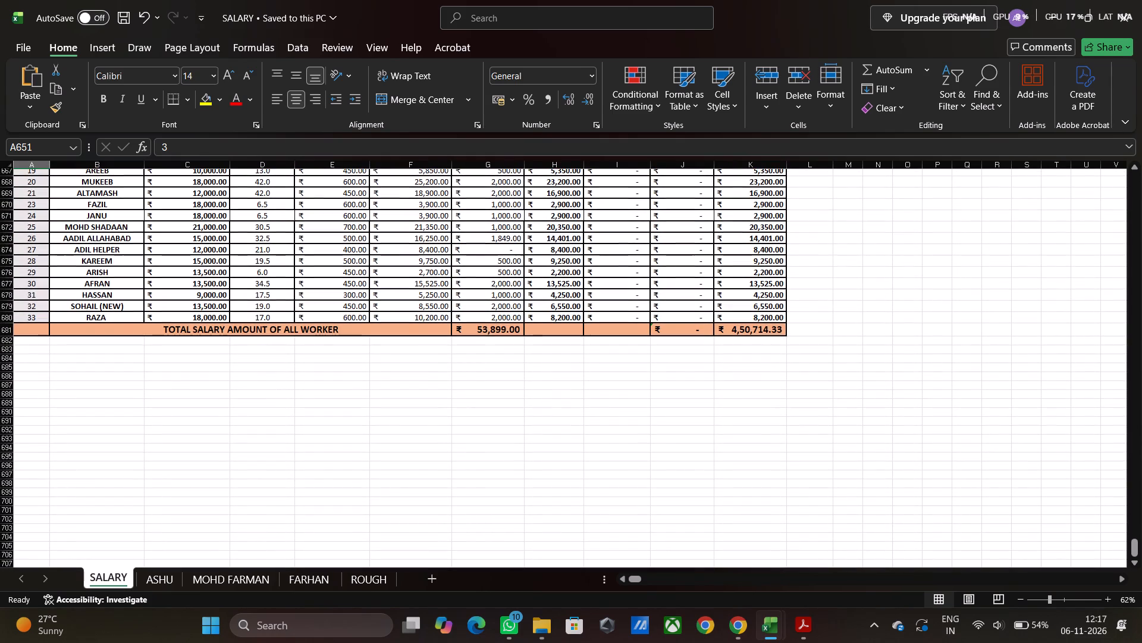
scroll(160, 299, up, 2)
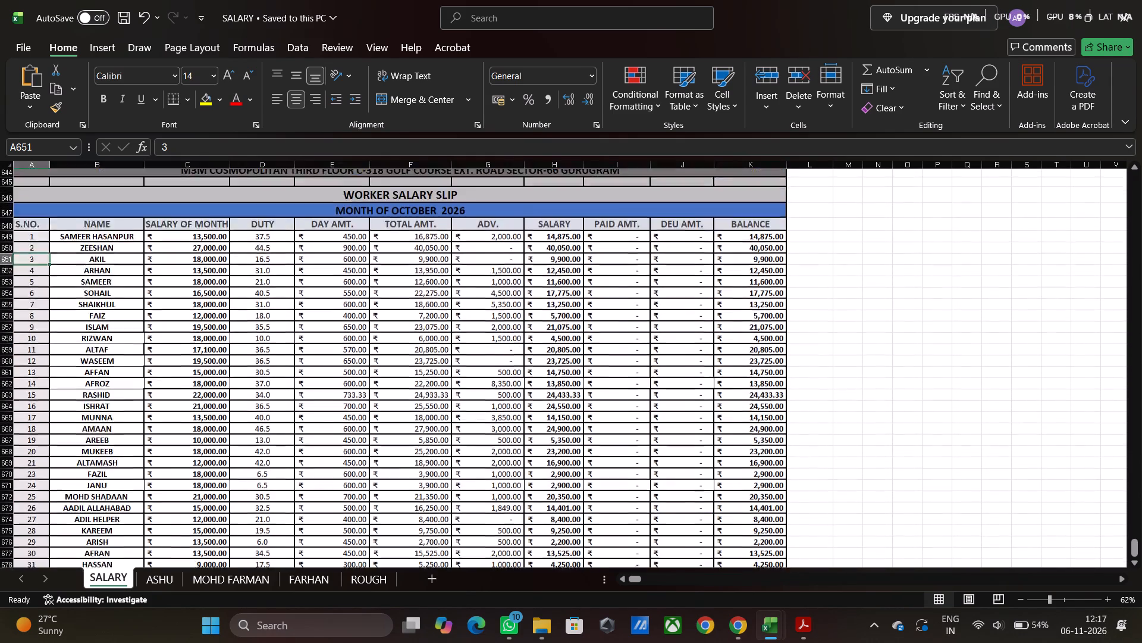
scroll(160, 299, down, 2)
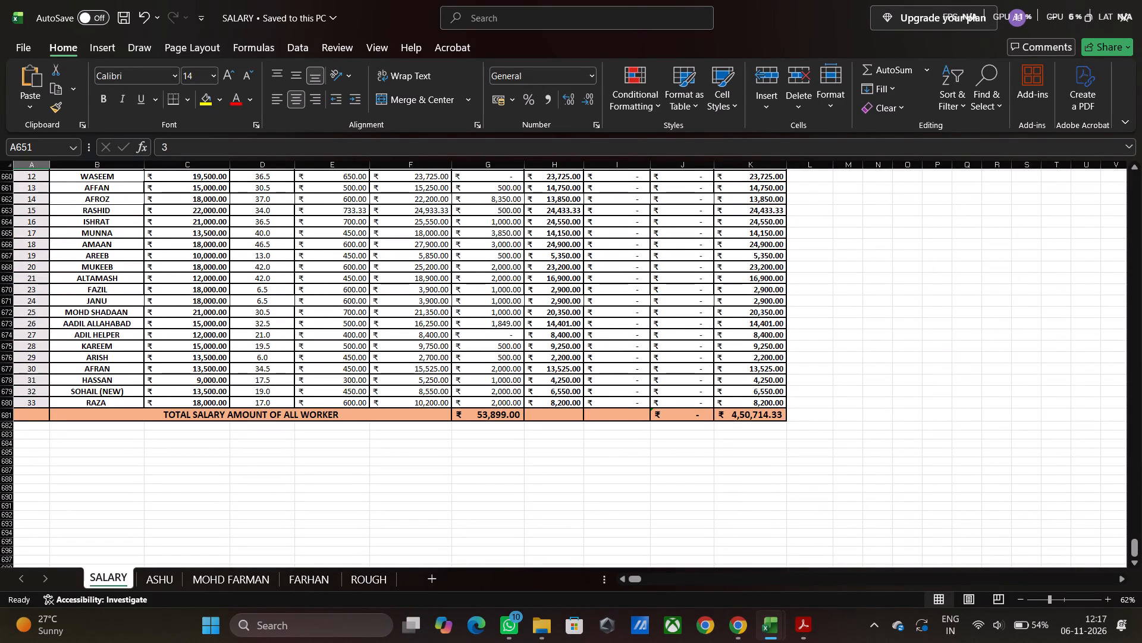
scroll(206, 388, up, 2)
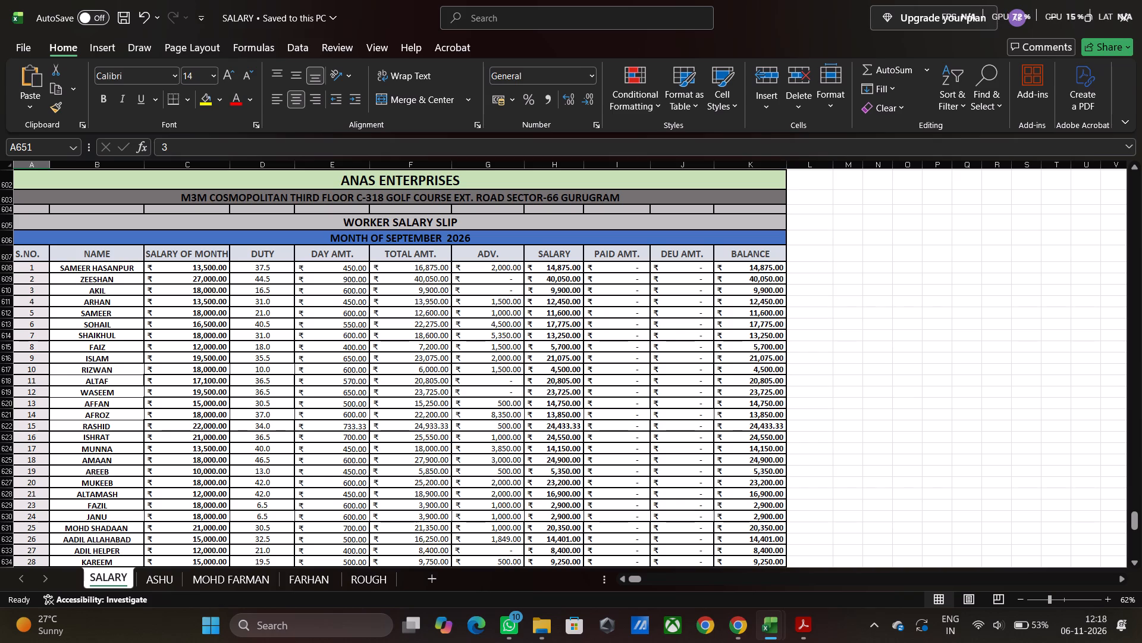
click(270, 507)
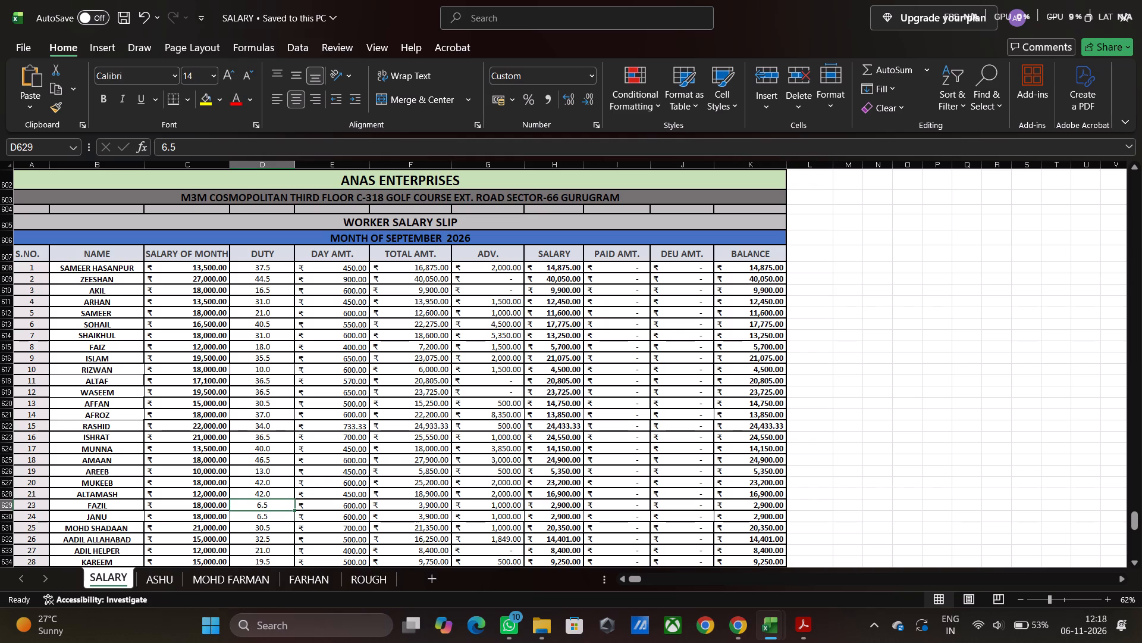
text(14)
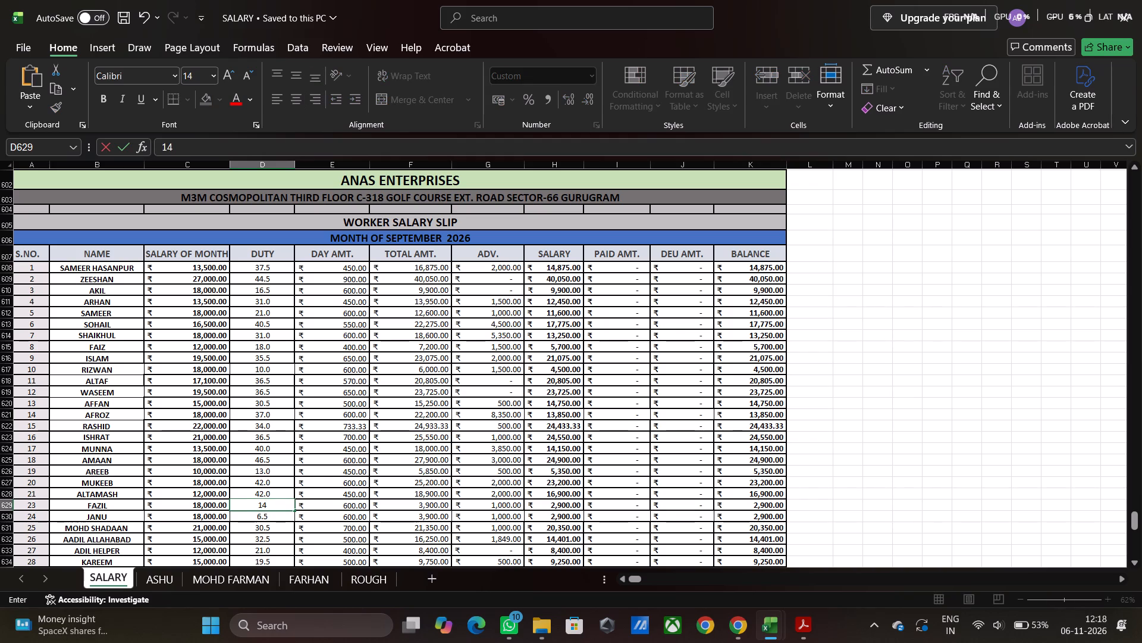
key(Return)
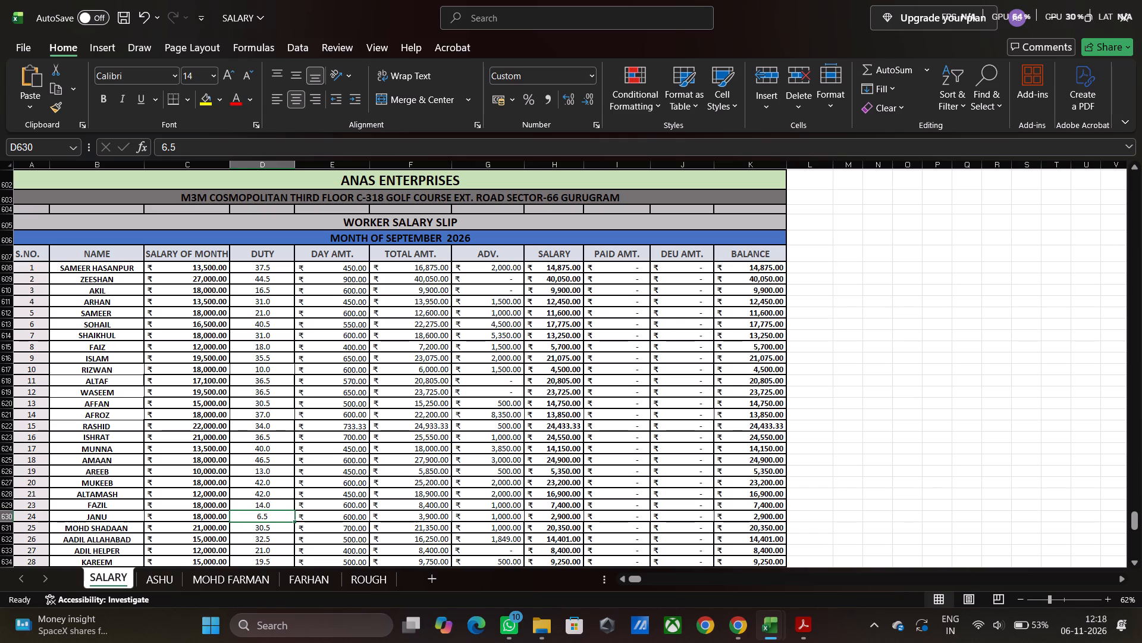
Highlight the serial number cell of worker 23 in the September 2026 slip with yellow fill.
click(34, 507)
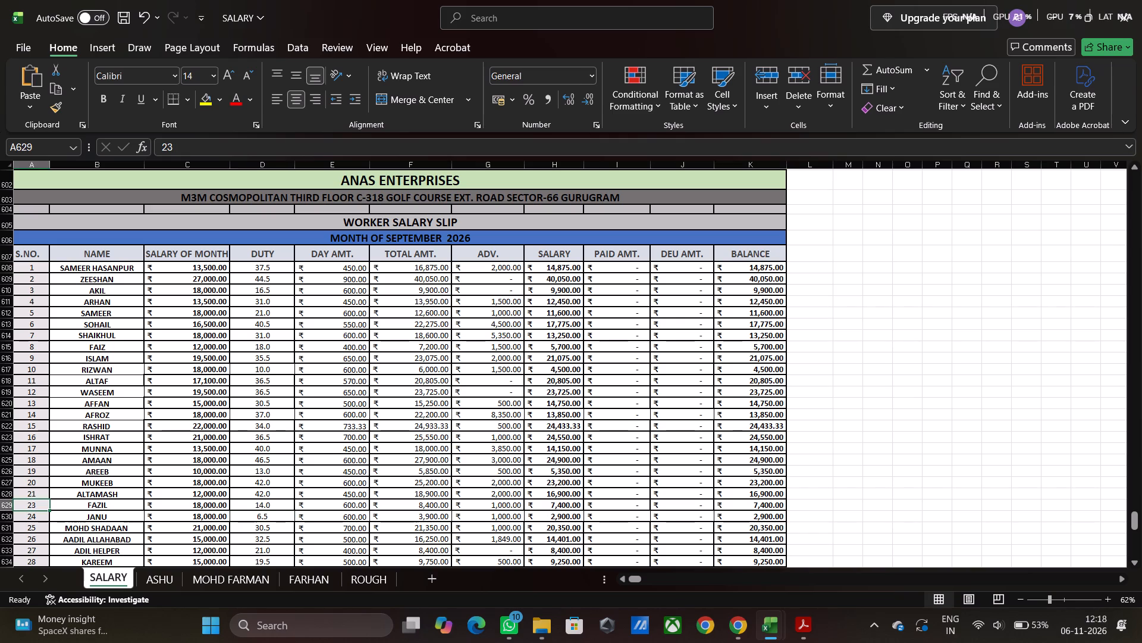
click(207, 96)
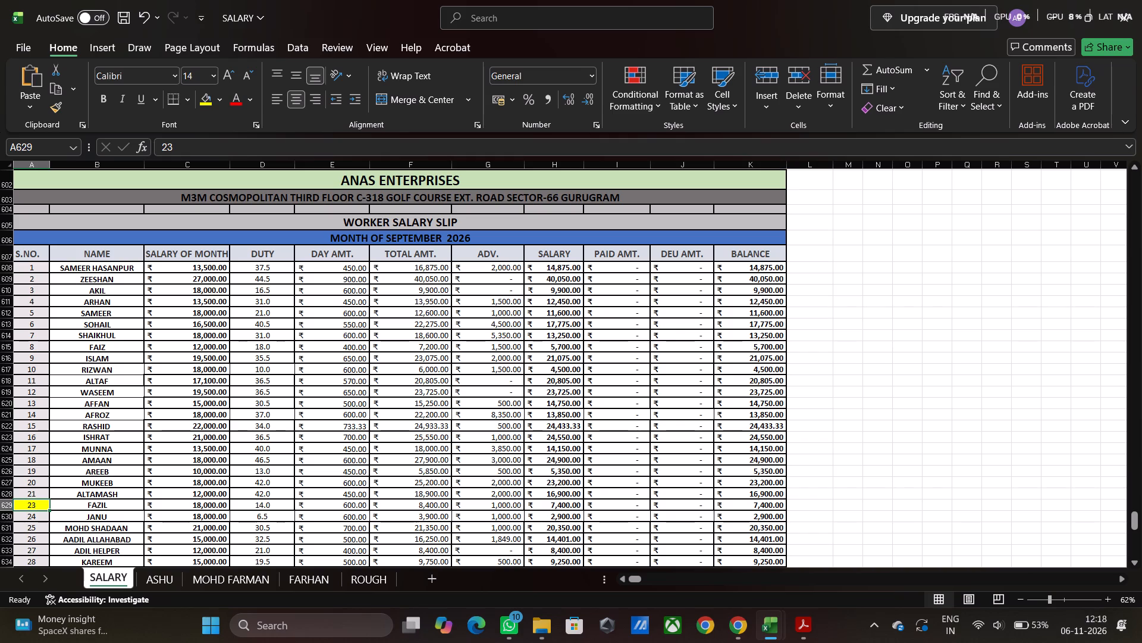
Set the advance of worker S.No. 23 in the September 2026 slip to 5000.
click(105, 501)
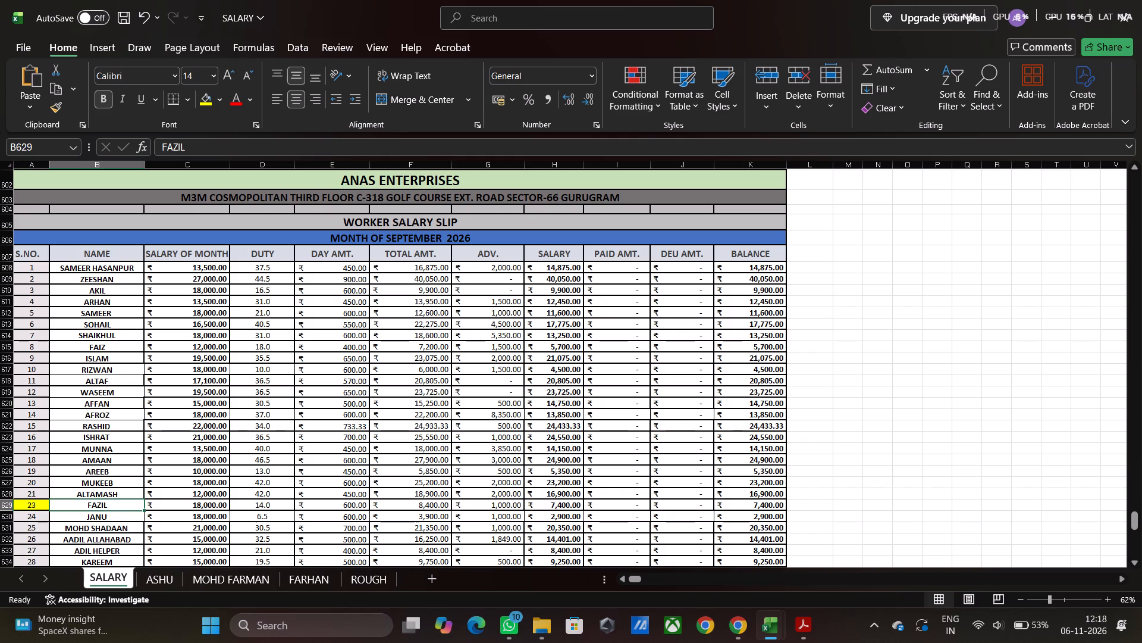
key(Right)
key(Right)
key(Right)
key(Right)
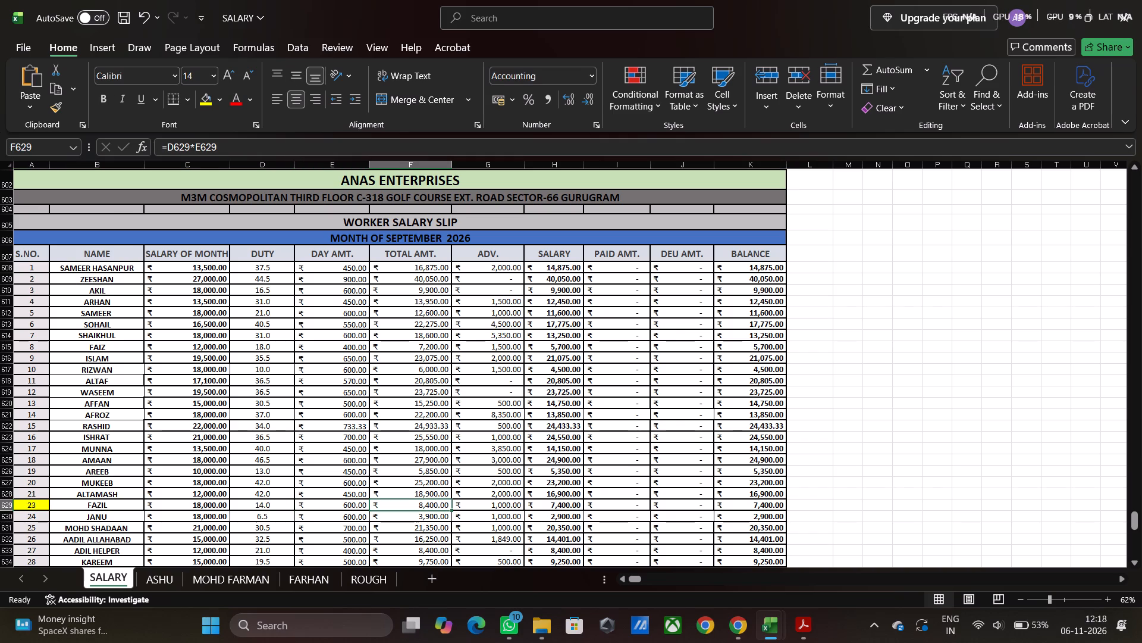
key(Right)
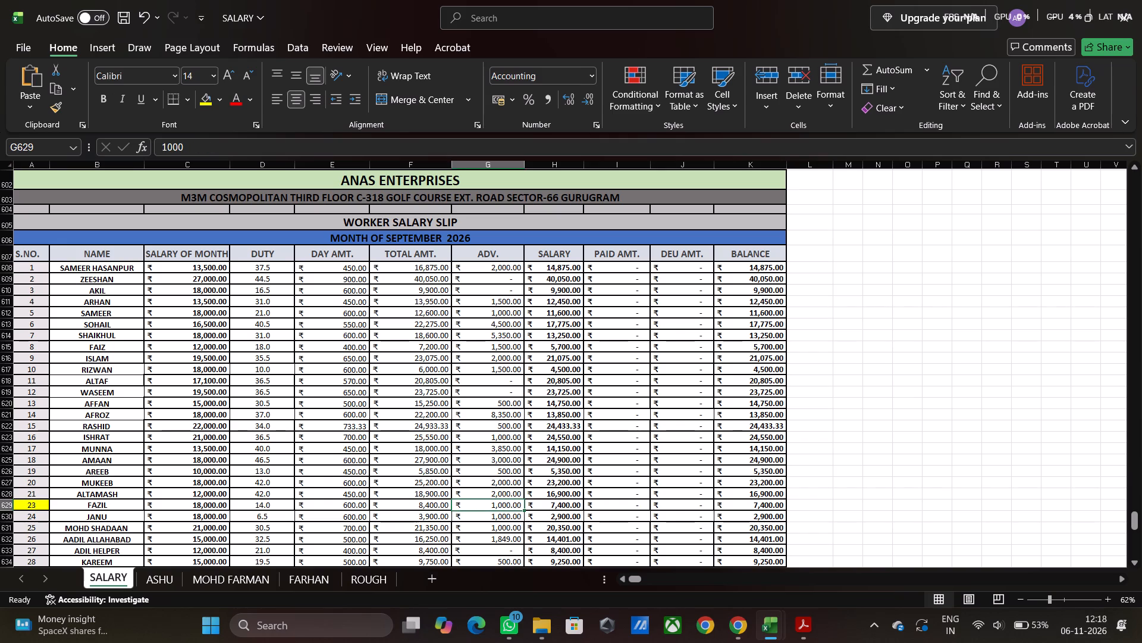
key(Left)
key(Right)
text(5000)
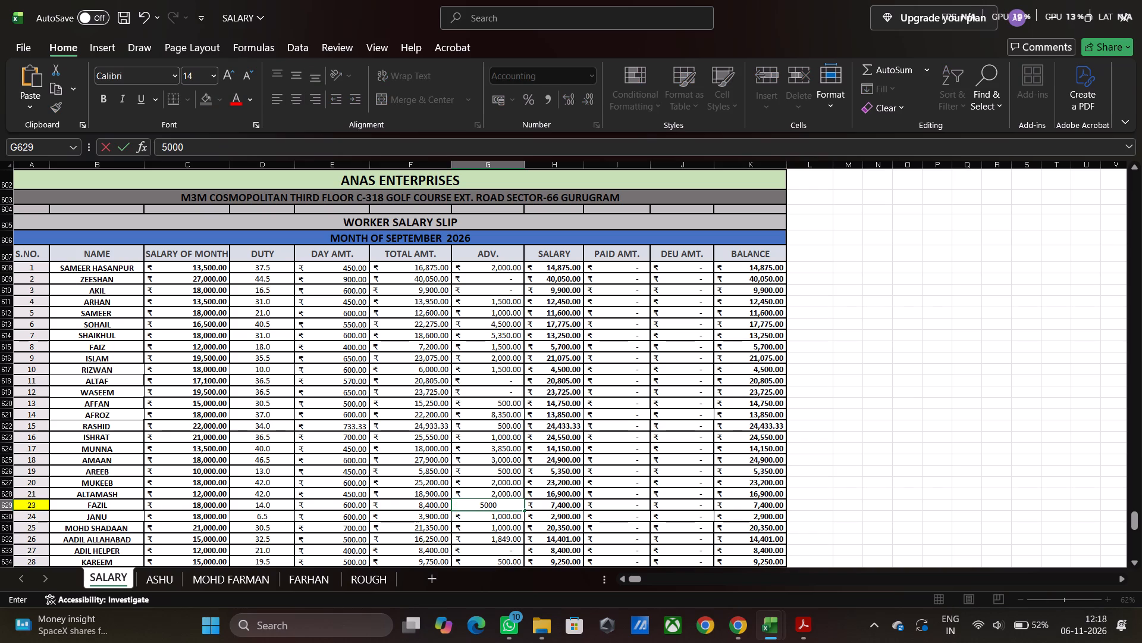
key(Right)
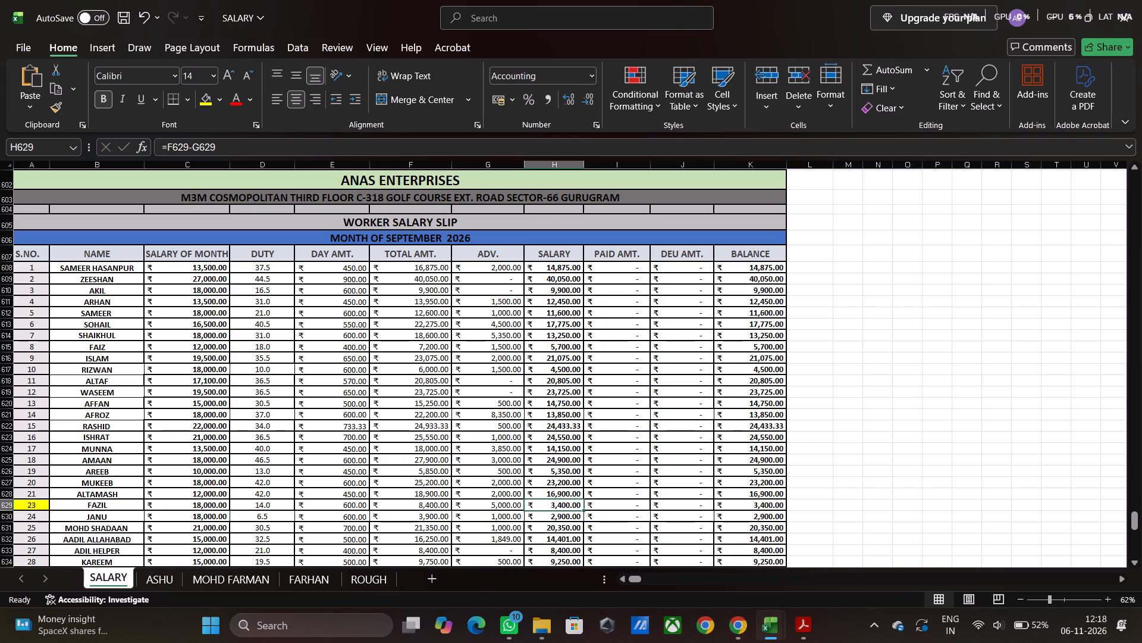
key(Left)
key(Left)
key(Left)
key(Left)
key(Left)
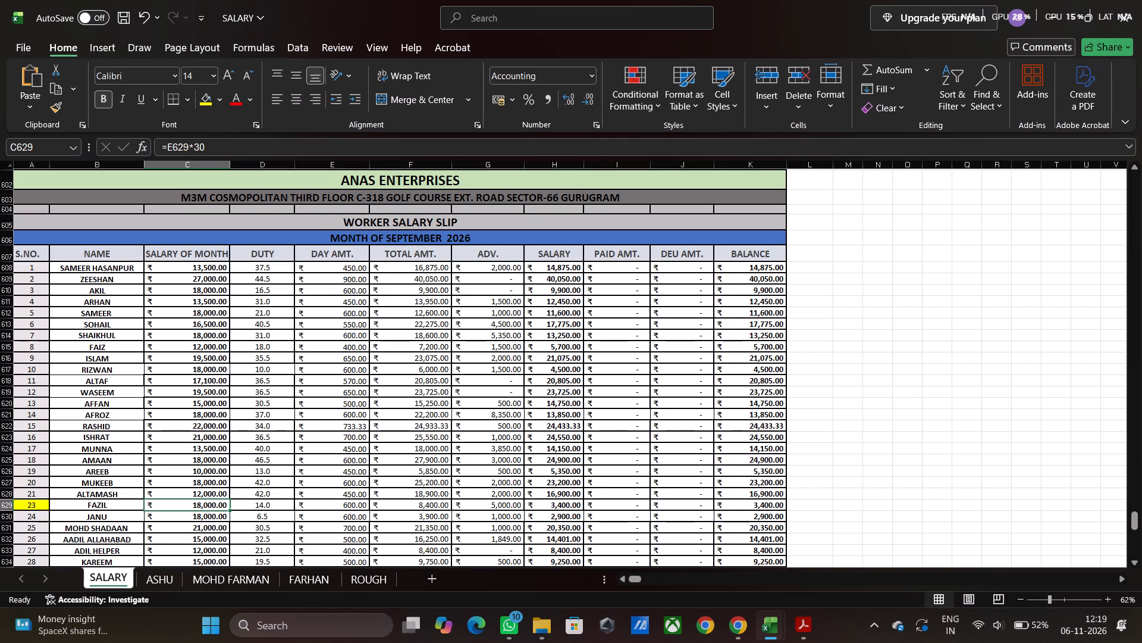
Look through the rest of the September 2026 slip and search the SALARY sheet for all occurrences of "SADAN".
scroll(105, 472, down, 1)
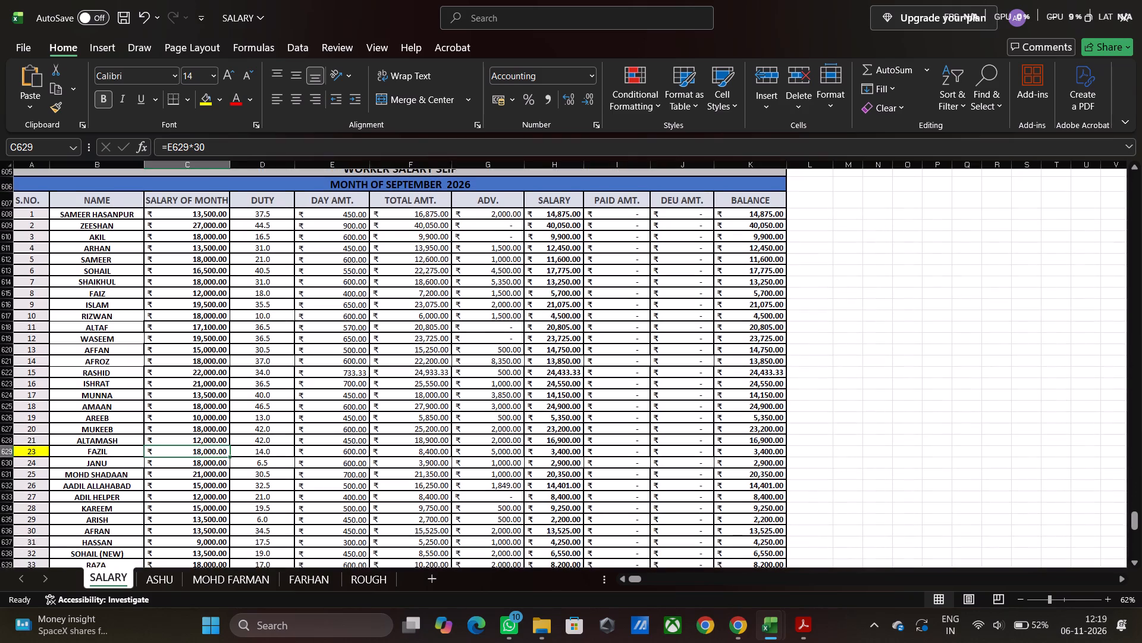
scroll(105, 472, down, 1)
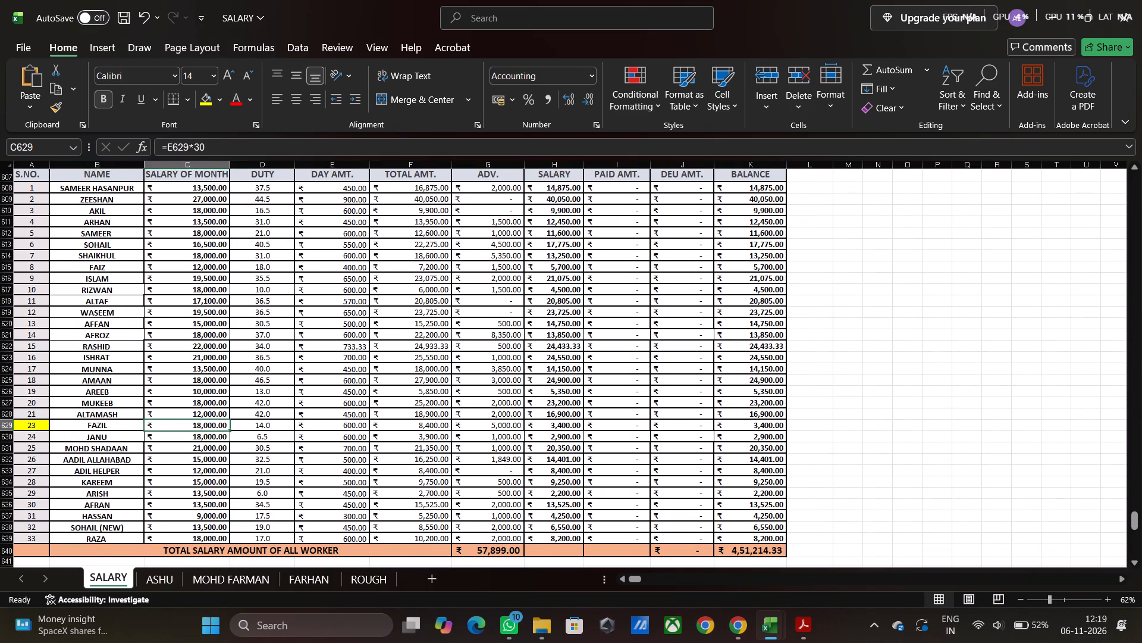
scroll(105, 472, down, 1)
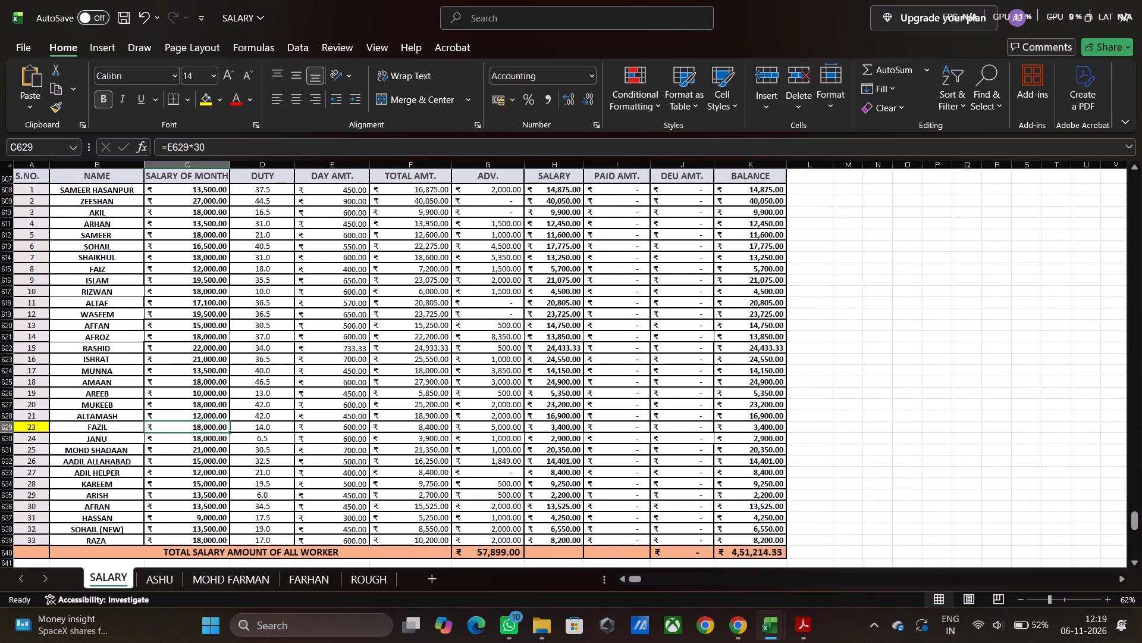
scroll(105, 472, down, 1)
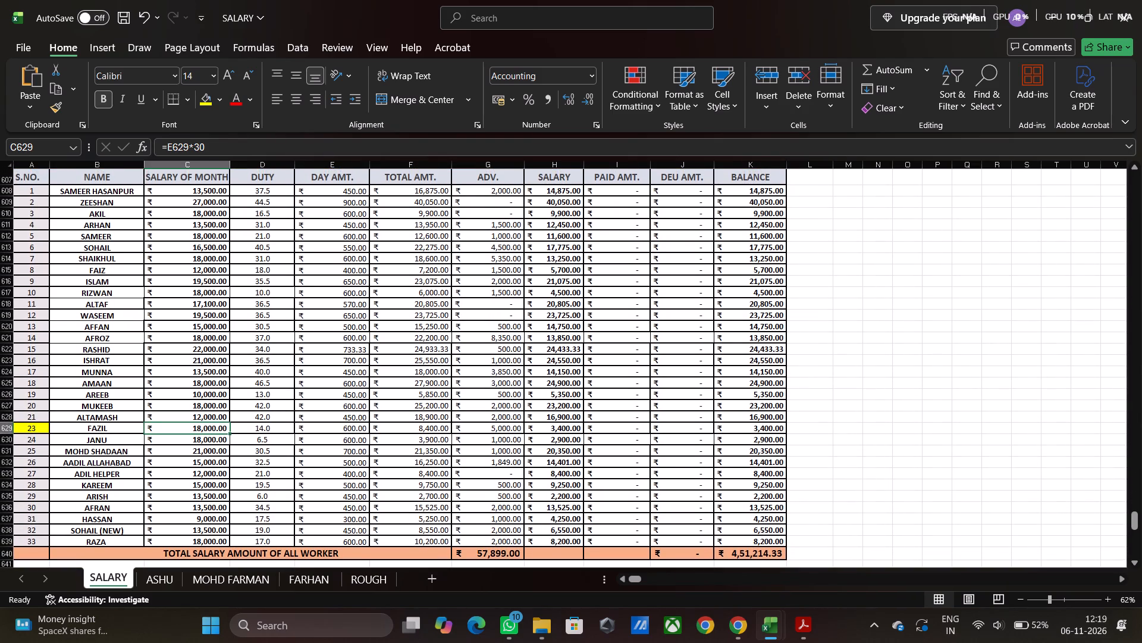
scroll(105, 472, down, 1)
key(ctrl+f)
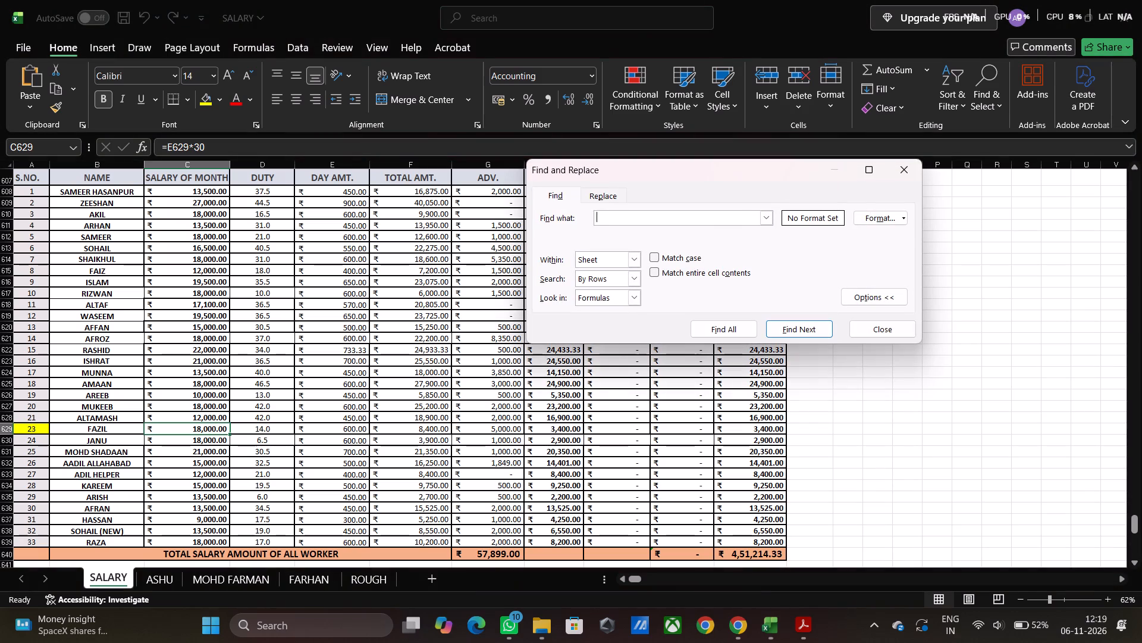
text(SADA)
key(n)
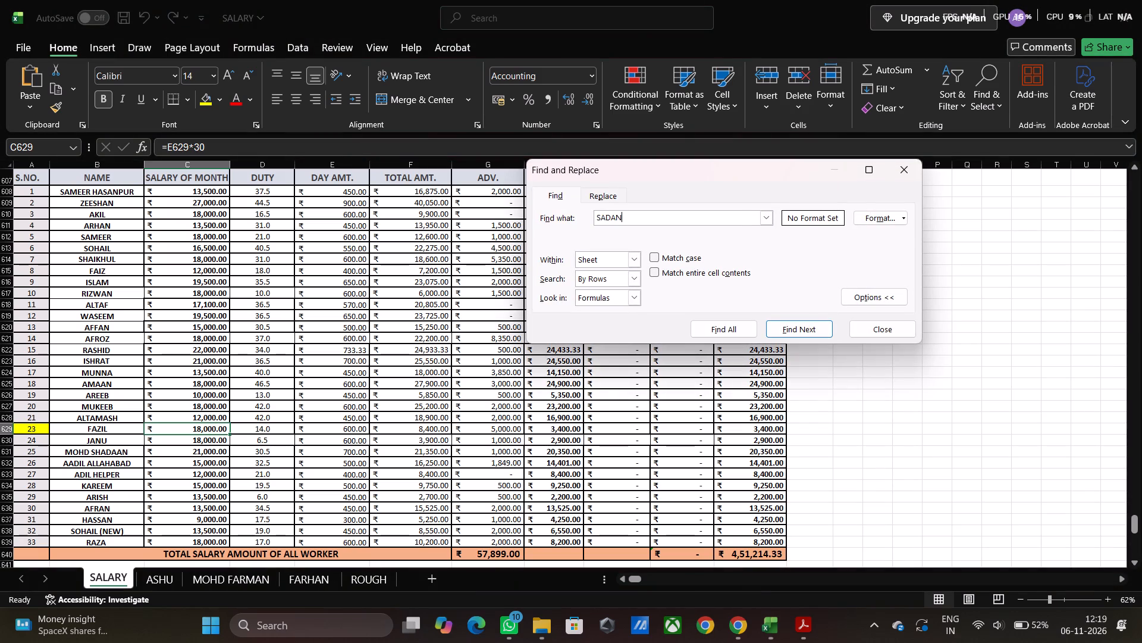
click(725, 325)
click(805, 285)
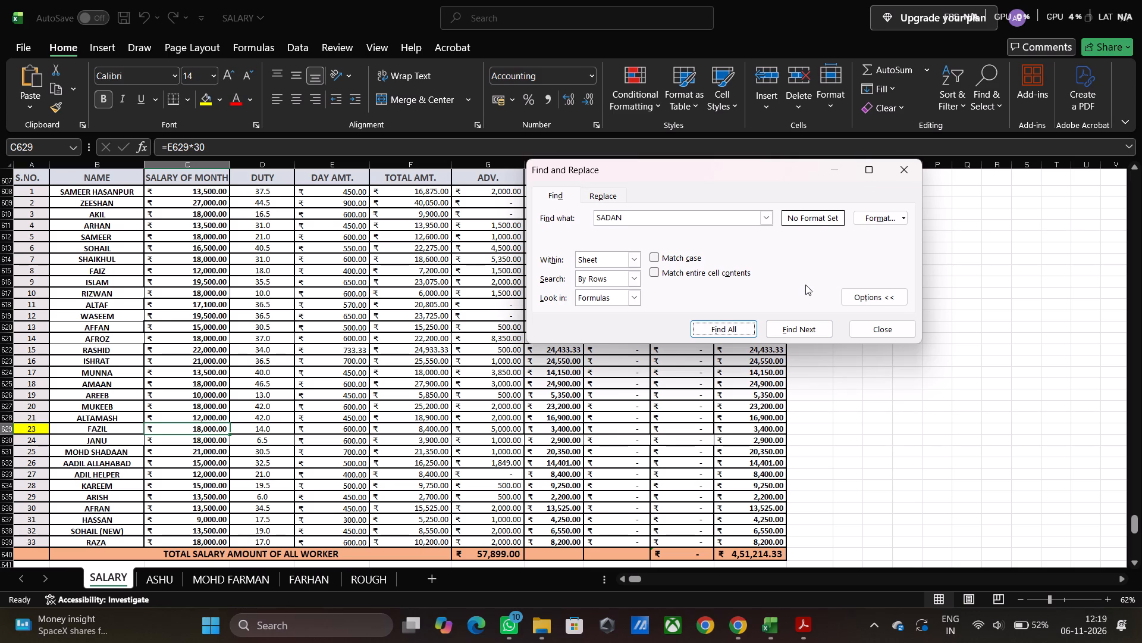
click(901, 171)
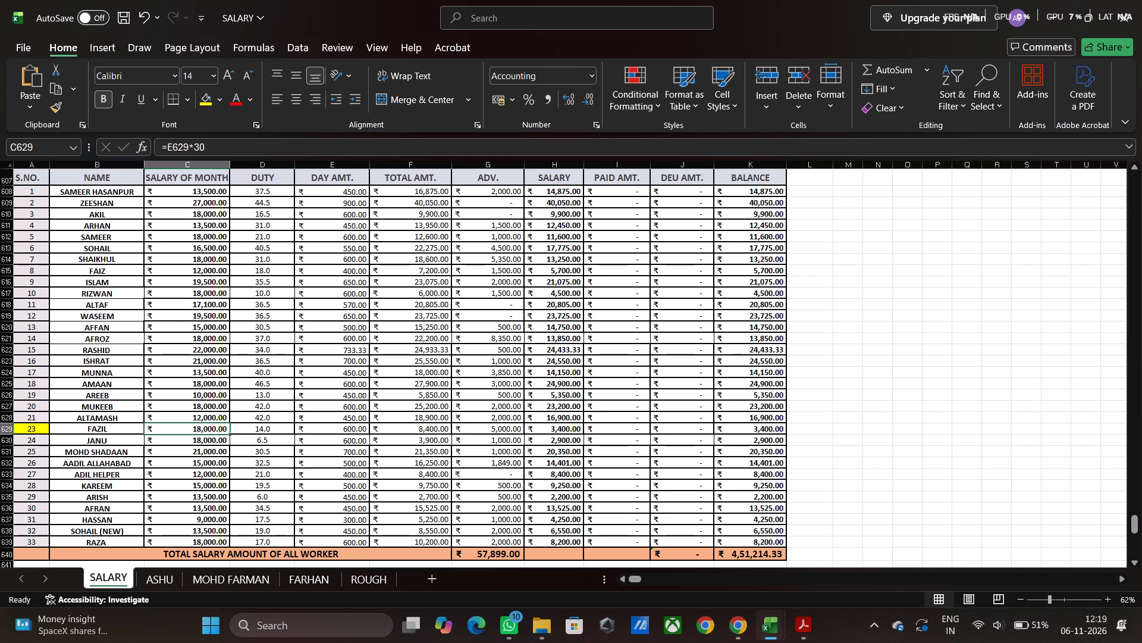
Highlight the serial number cell of worker 16 in the September 2026 slip with yellow fill.
click(34, 362)
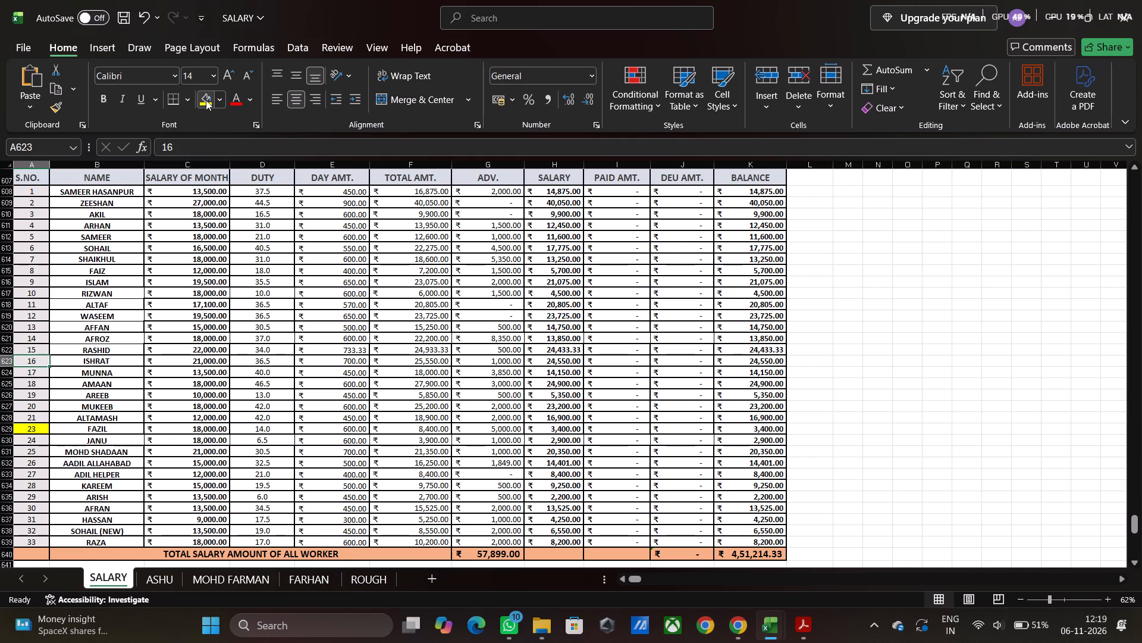
click(206, 100)
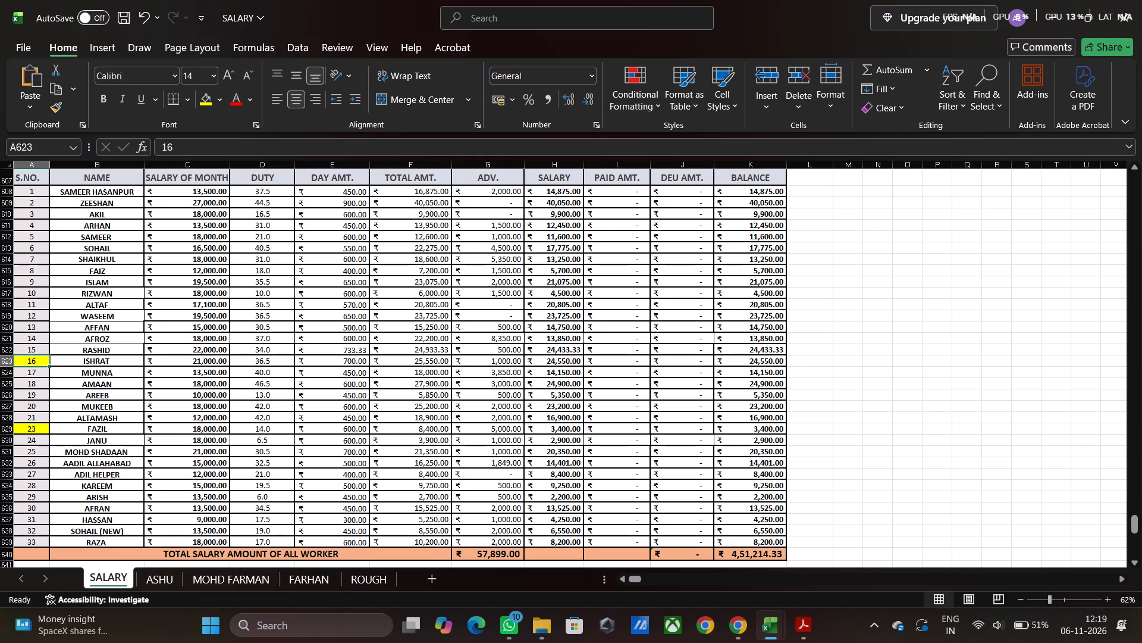
Set the duty of worker S.No. 16 in the September 2026 slip to 3.
click(266, 360)
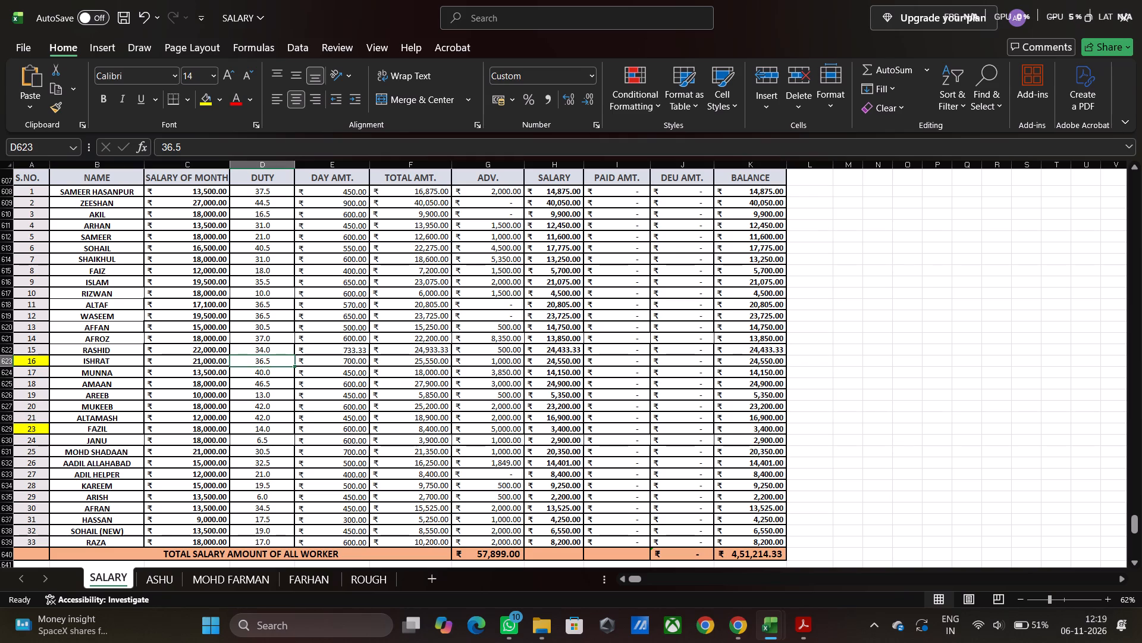
key(3)
key(Right)
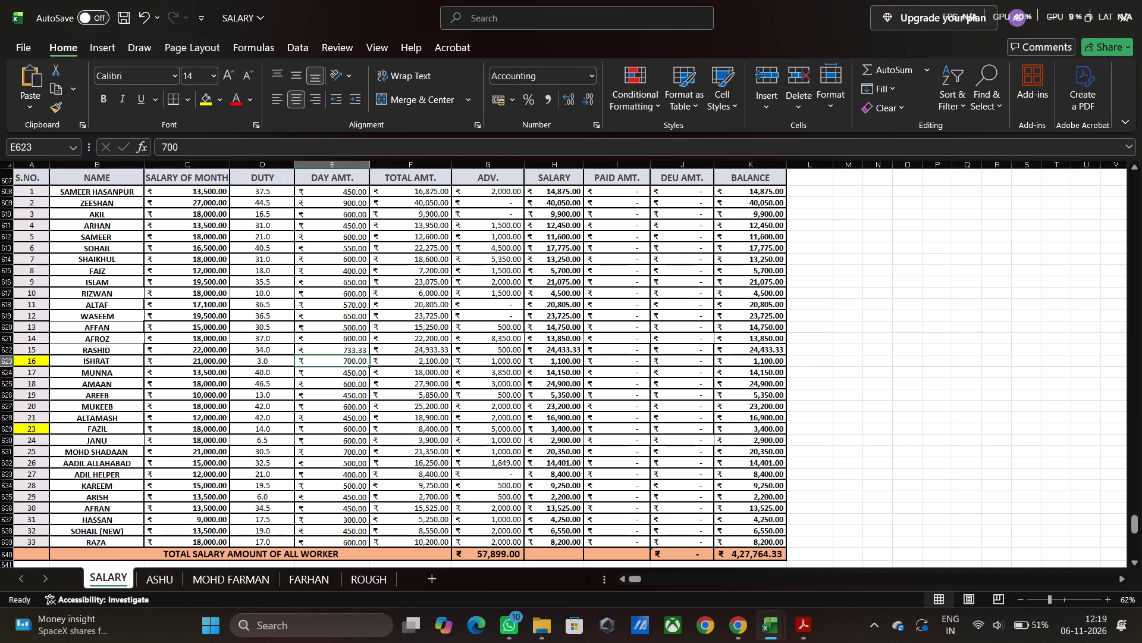
Check the row of worker S.No. 16 in the September 2026 slip and set its advance to 0.
key(Right)
key(Right)
key(Right)
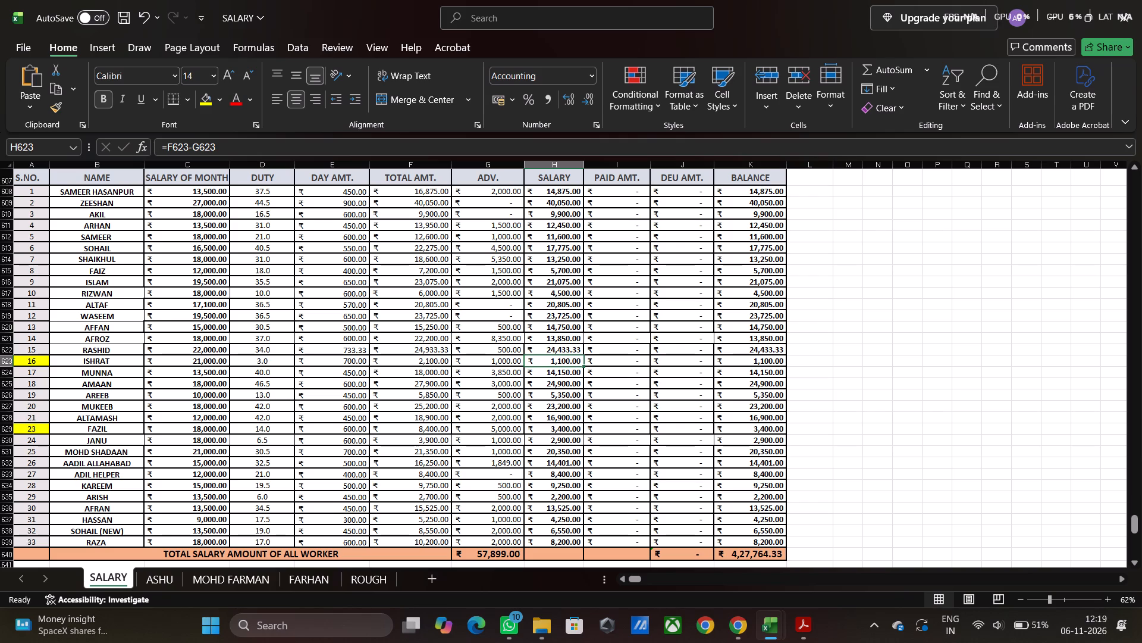
key(Left)
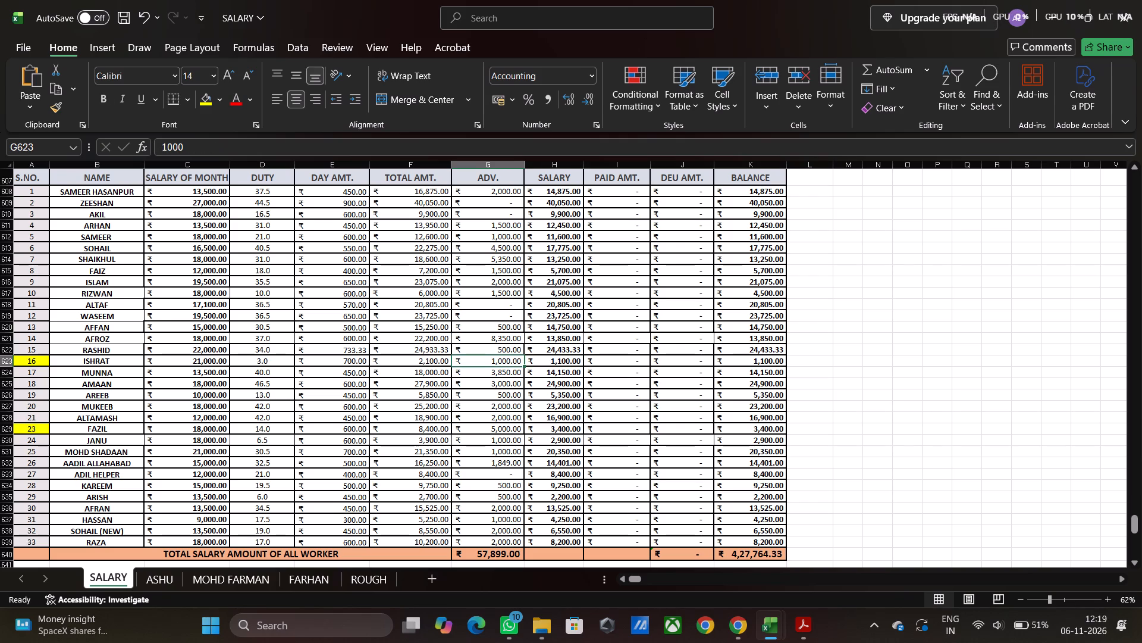
key(Left)
key(Left)
key(Left)
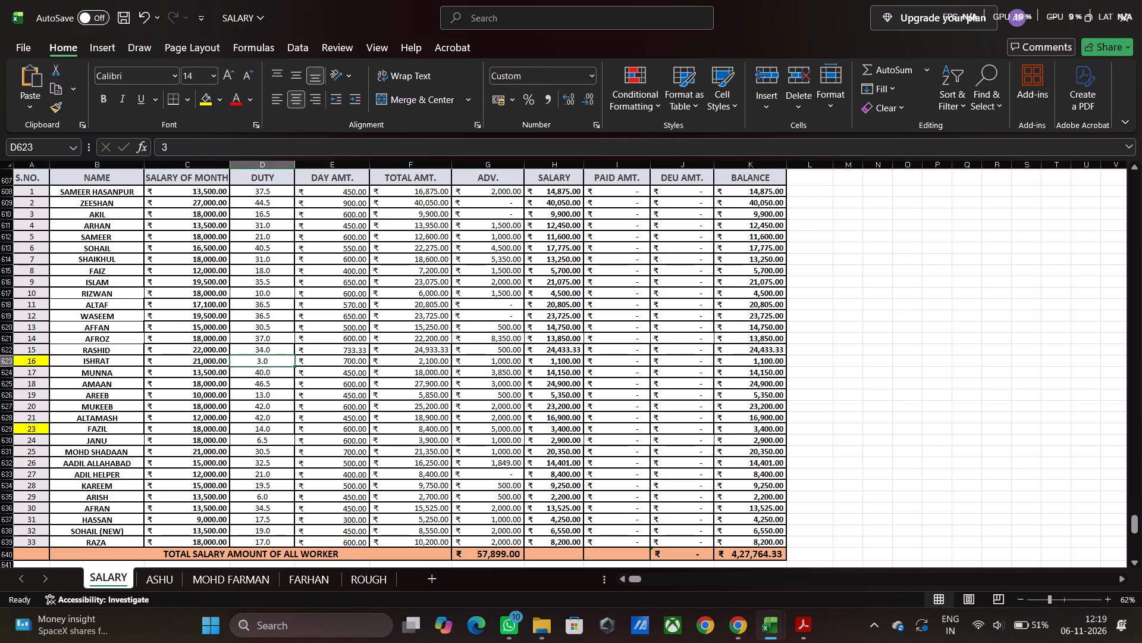
key(Left)
key(Right)
key(Right)
key(Right)
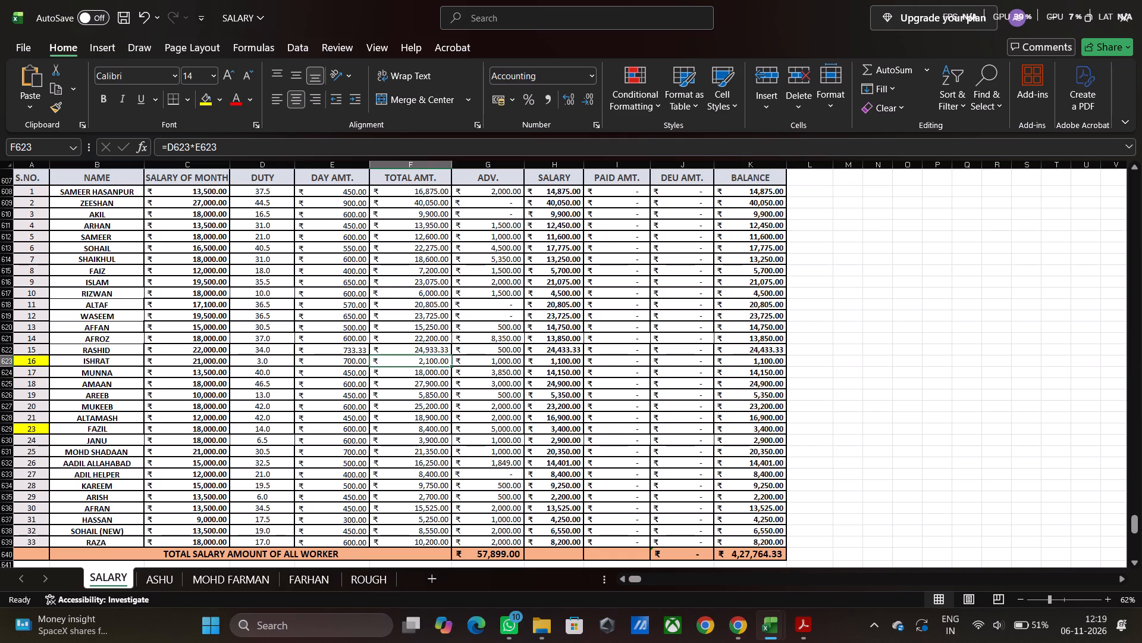
key(Right)
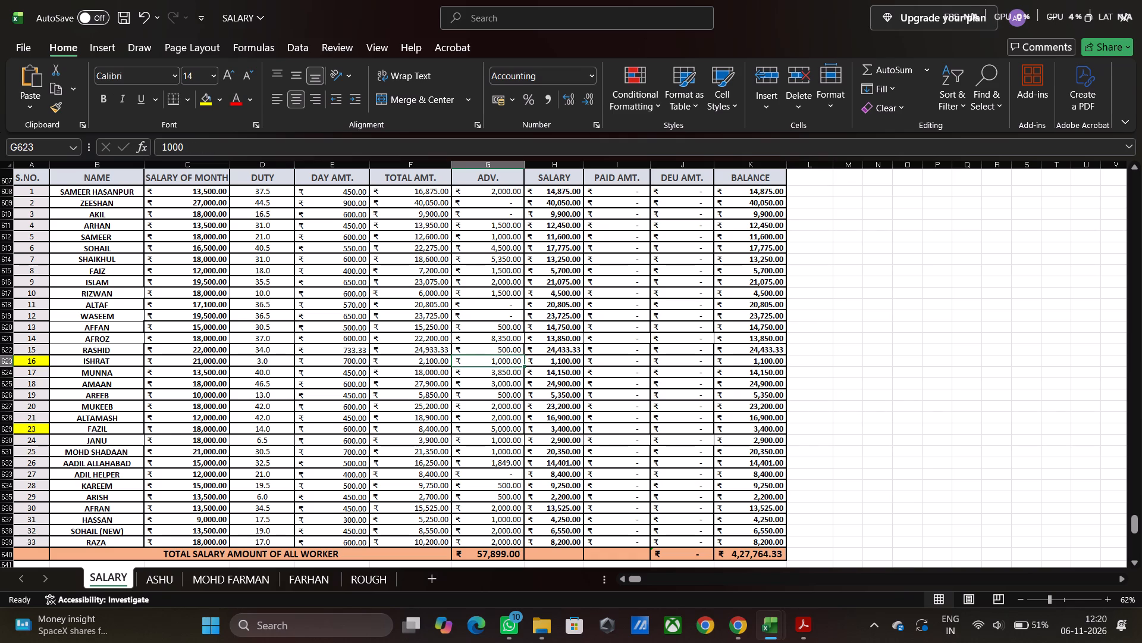
key(0)
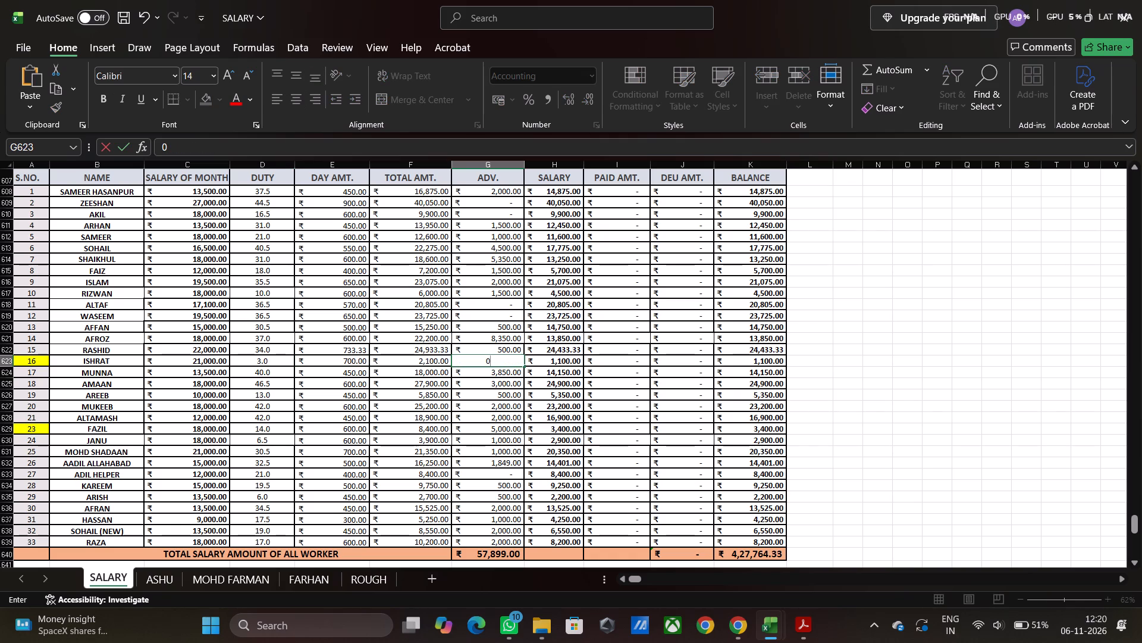
key(Right)
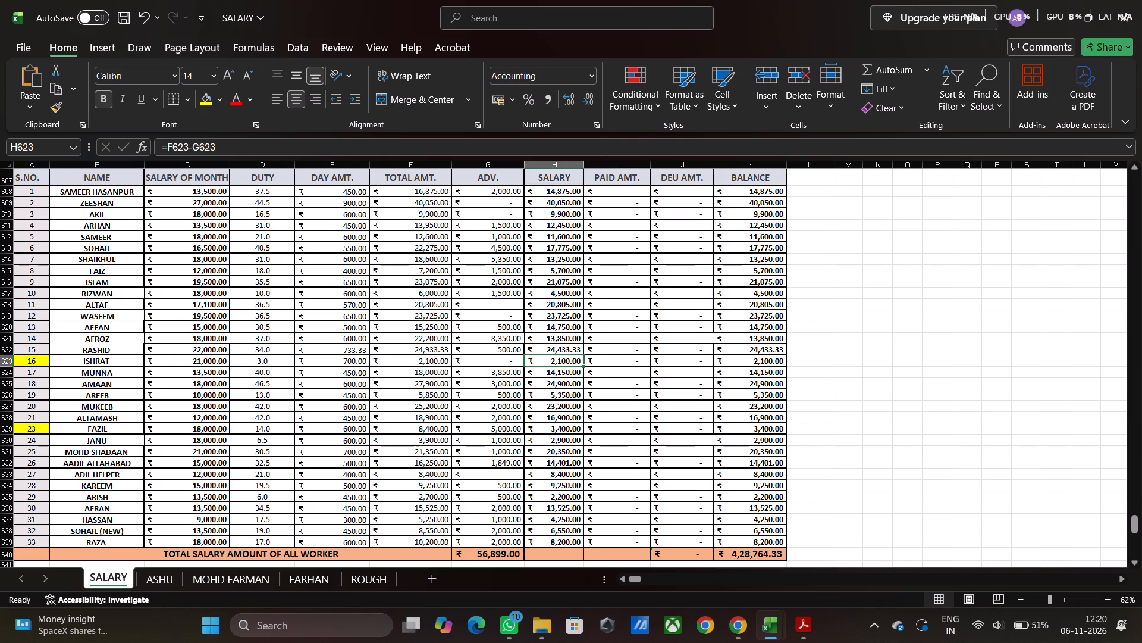
Highlight the serial number cell of worker 7 in the September 2026 slip with yellow fill.
click(31, 259)
click(209, 95)
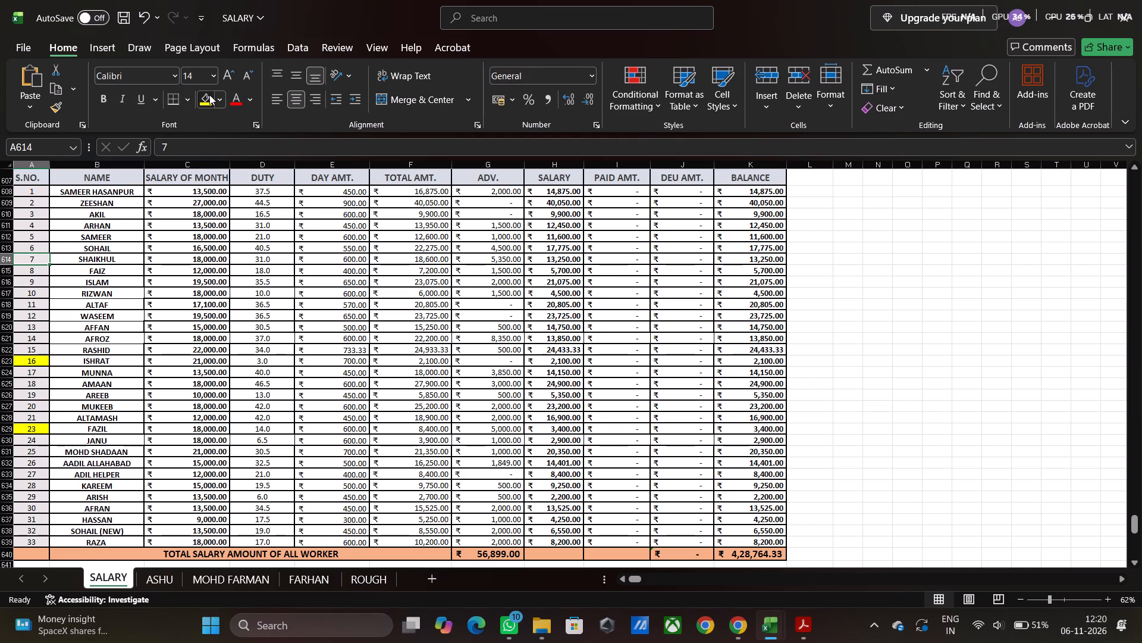
Set the duty of worker S.No. 7 in the September 2026 slip to 41.5.
click(273, 261)
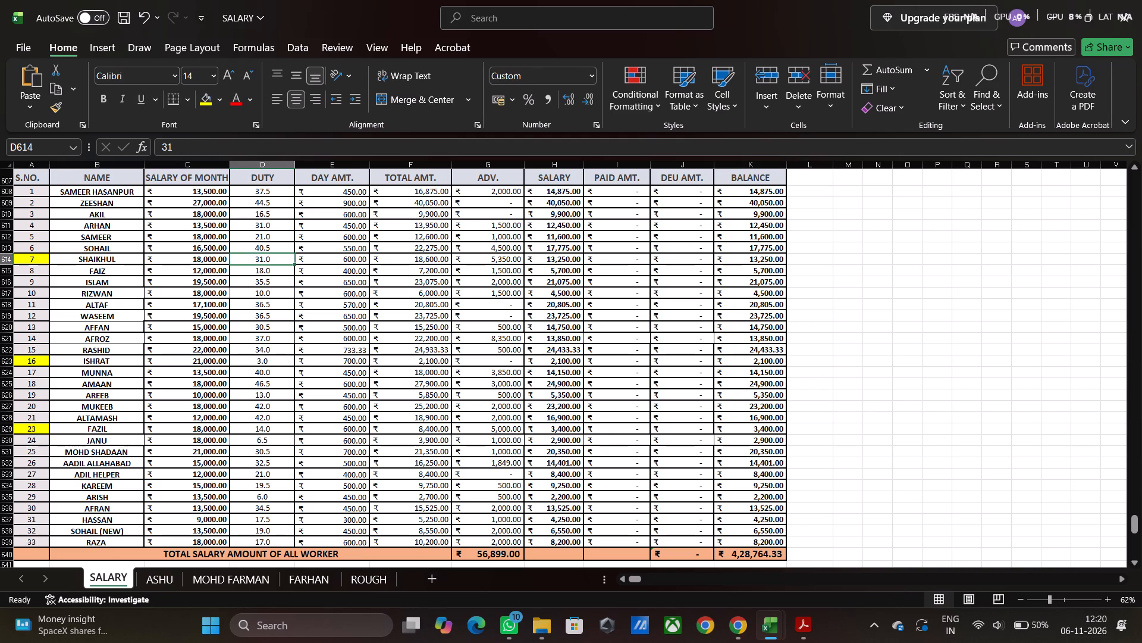
text(41.5)
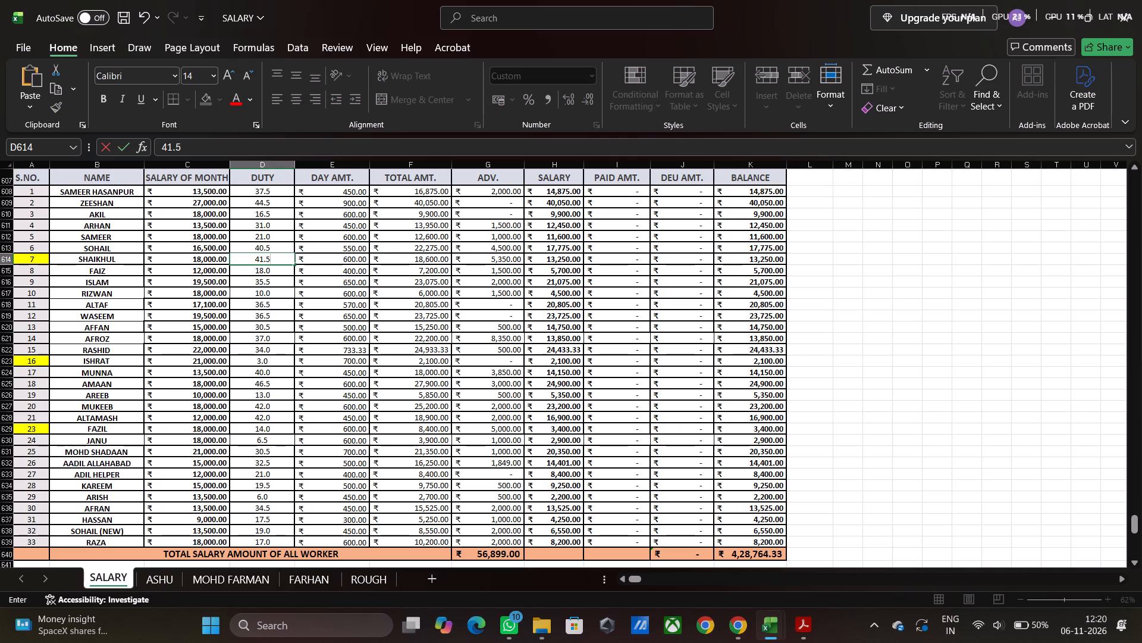
key(Right)
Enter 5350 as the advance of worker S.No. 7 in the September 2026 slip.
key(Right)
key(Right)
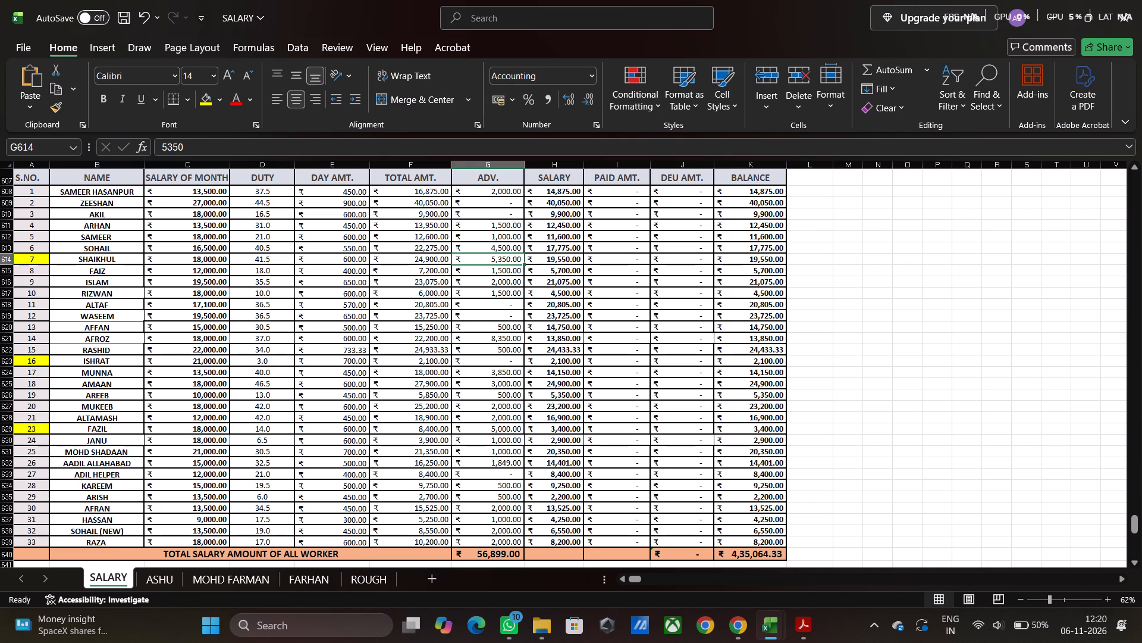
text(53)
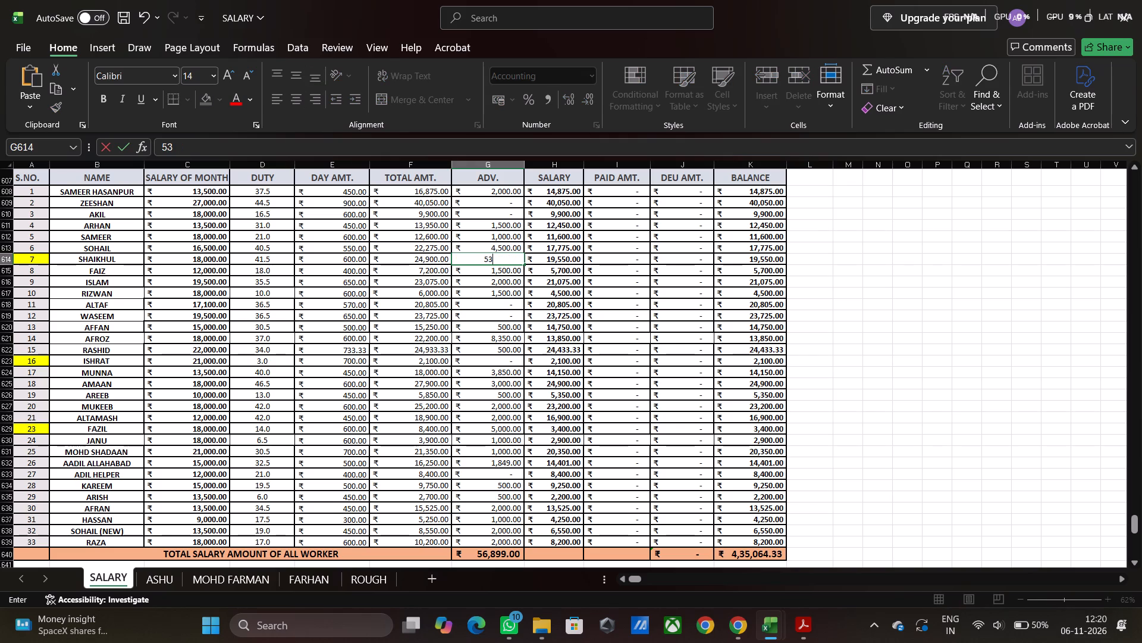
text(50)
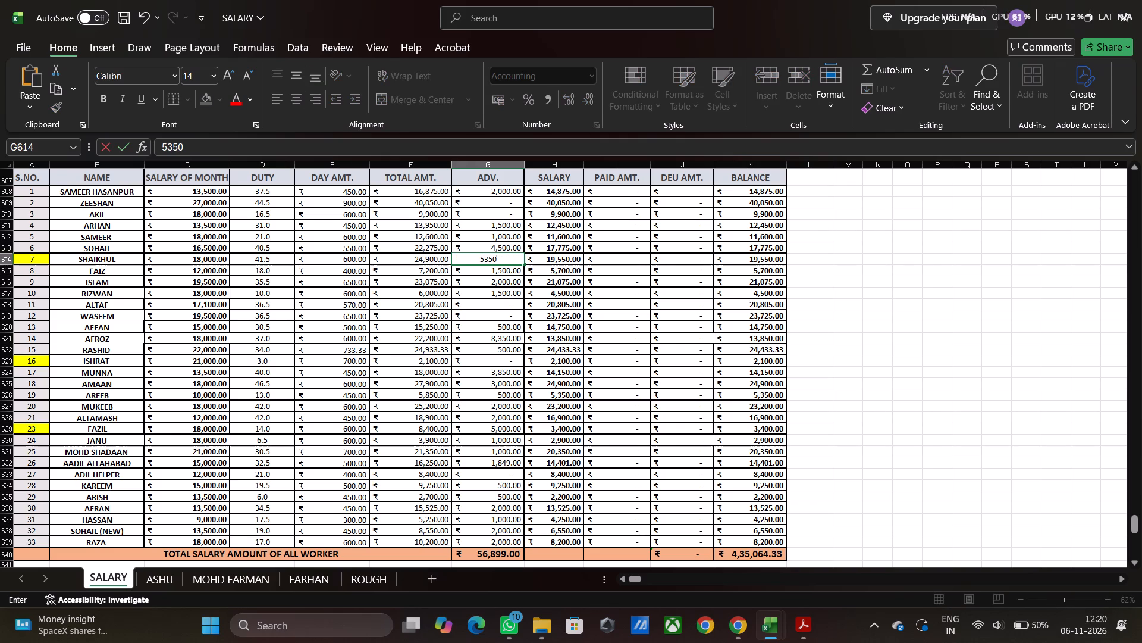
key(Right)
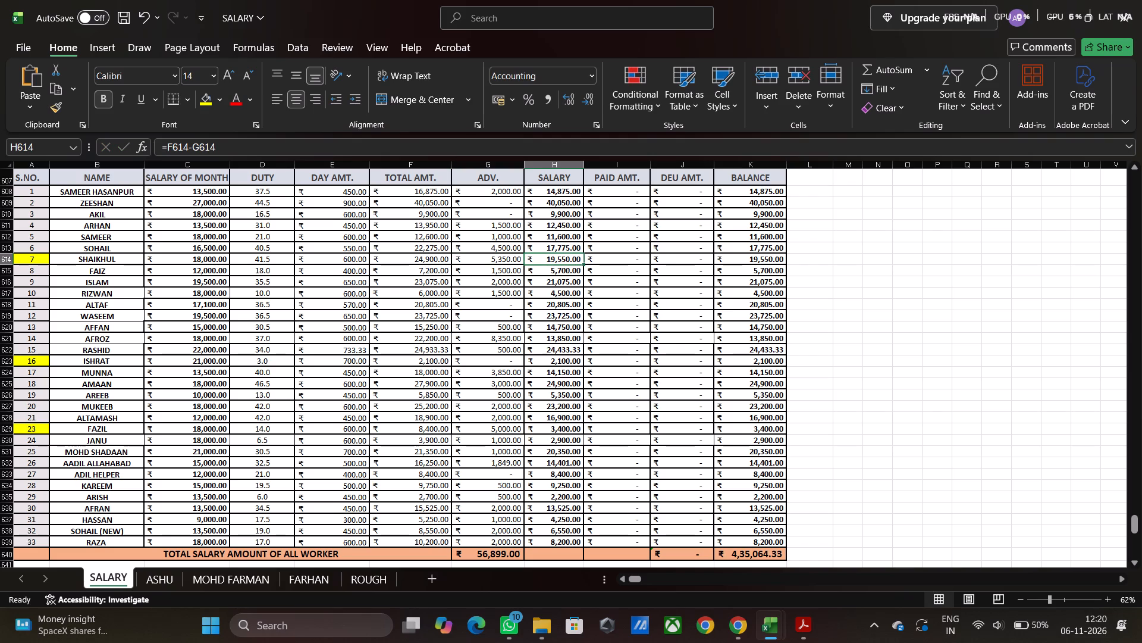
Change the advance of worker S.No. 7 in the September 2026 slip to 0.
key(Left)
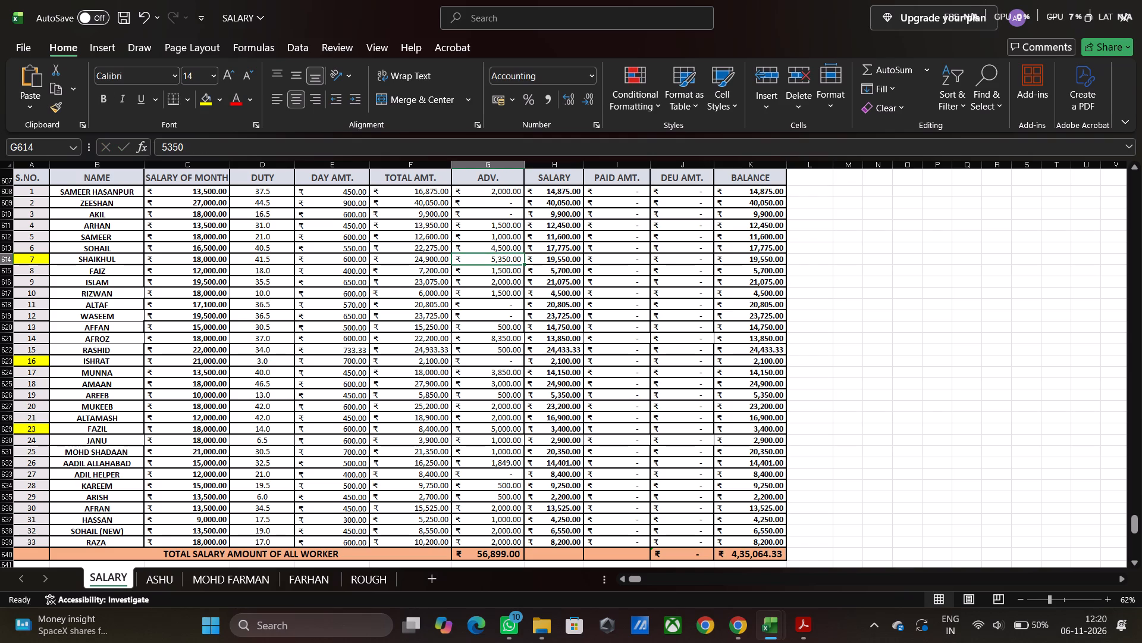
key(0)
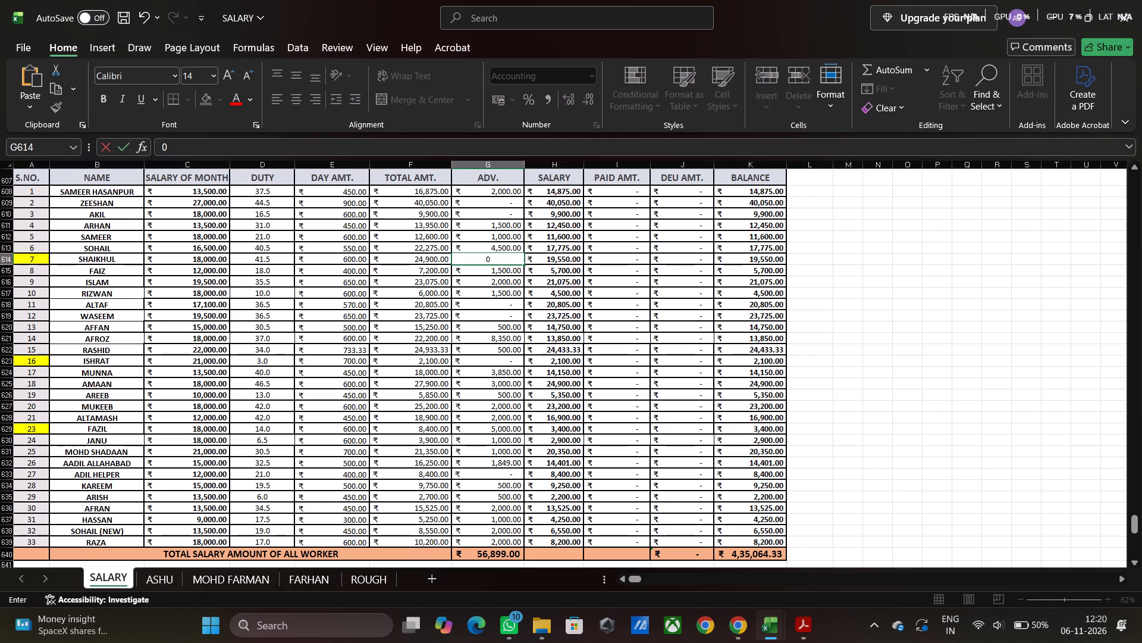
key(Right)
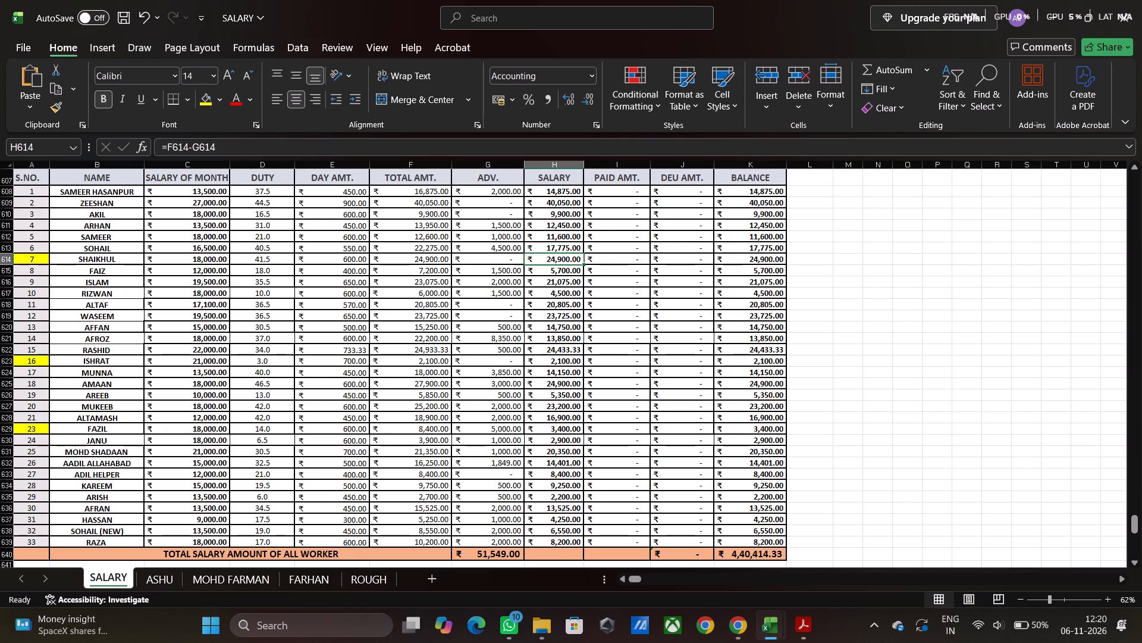
Set the advance of worker S.No. 7 in the September 2026 slip back to 5350.
key(Left)
key(5)
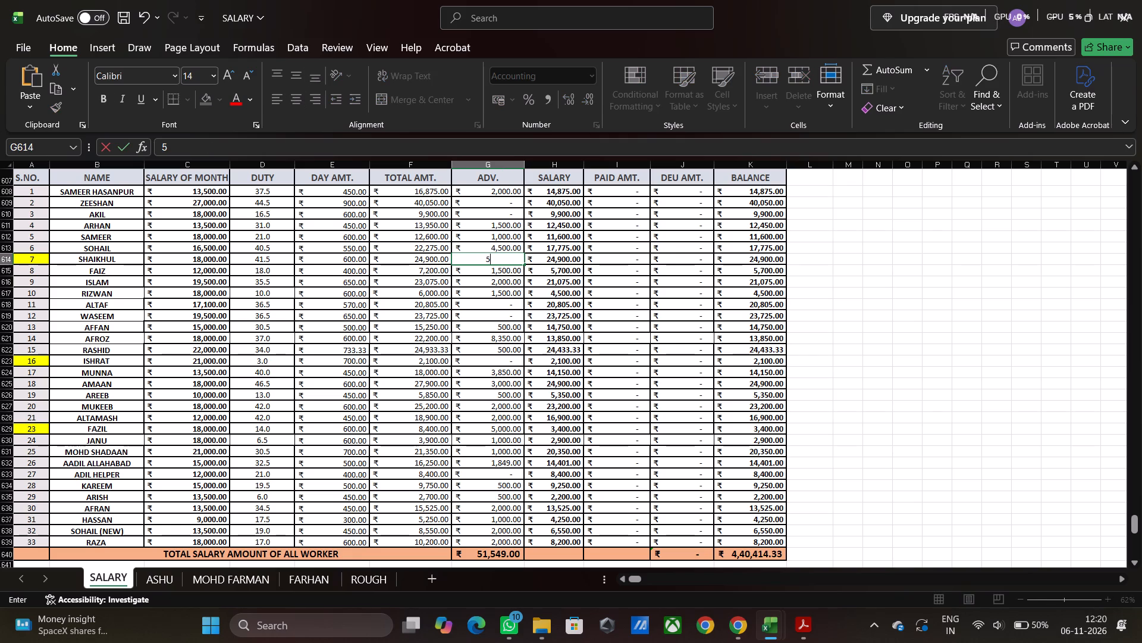
text(350)
key(Right)
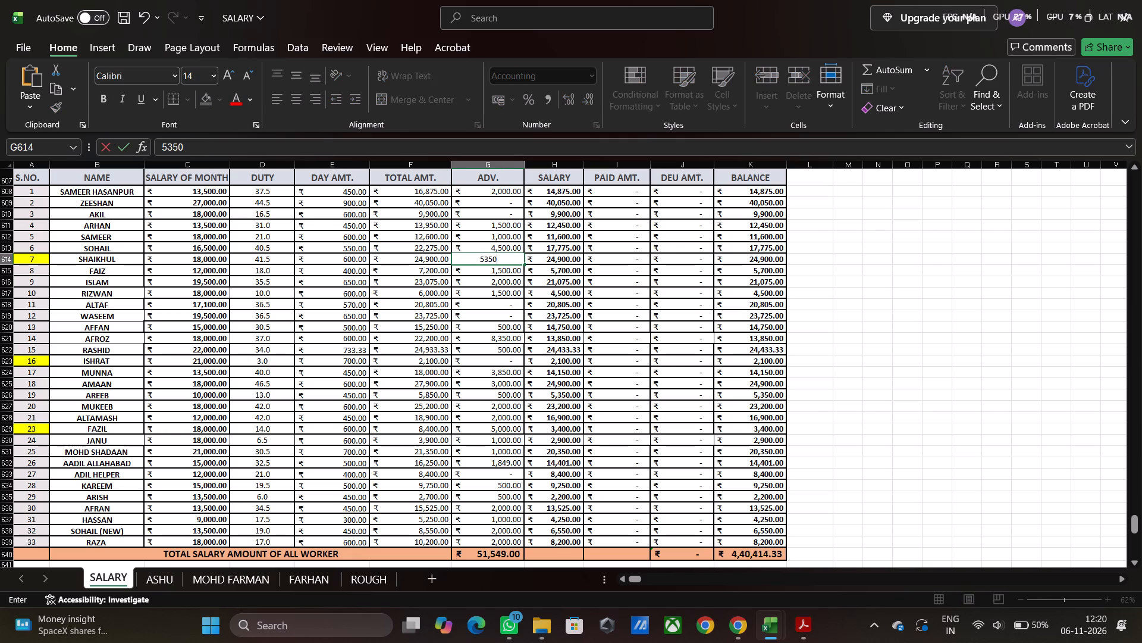
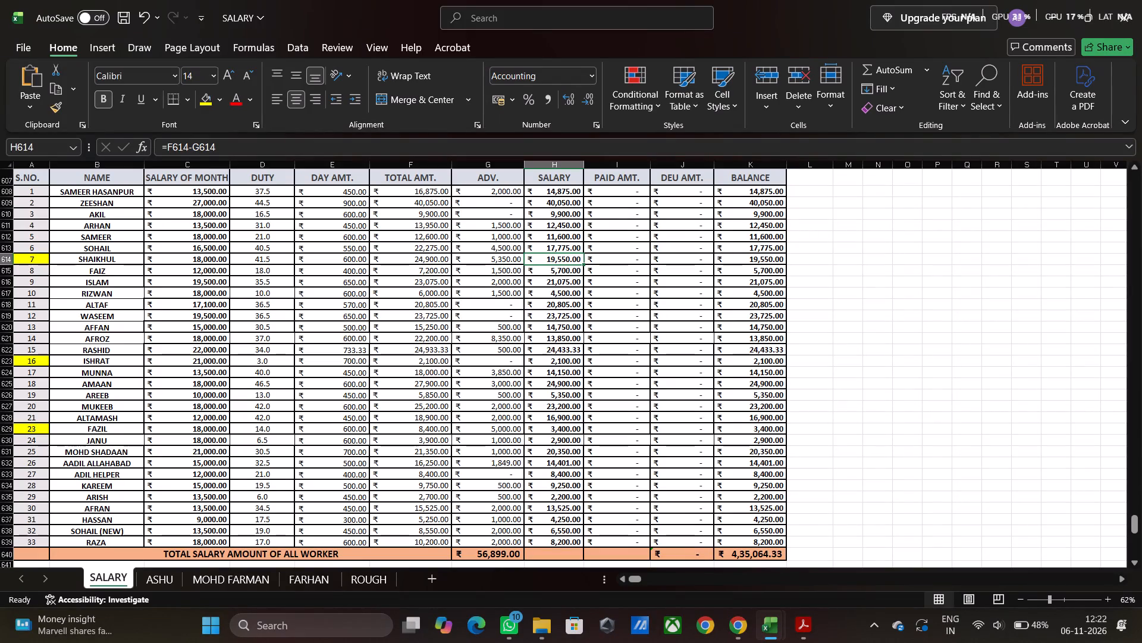
Correct the name of worker S.No. 24 in the September 2026 slip to JANOO.
click(30, 439)
double_click(123, 442)
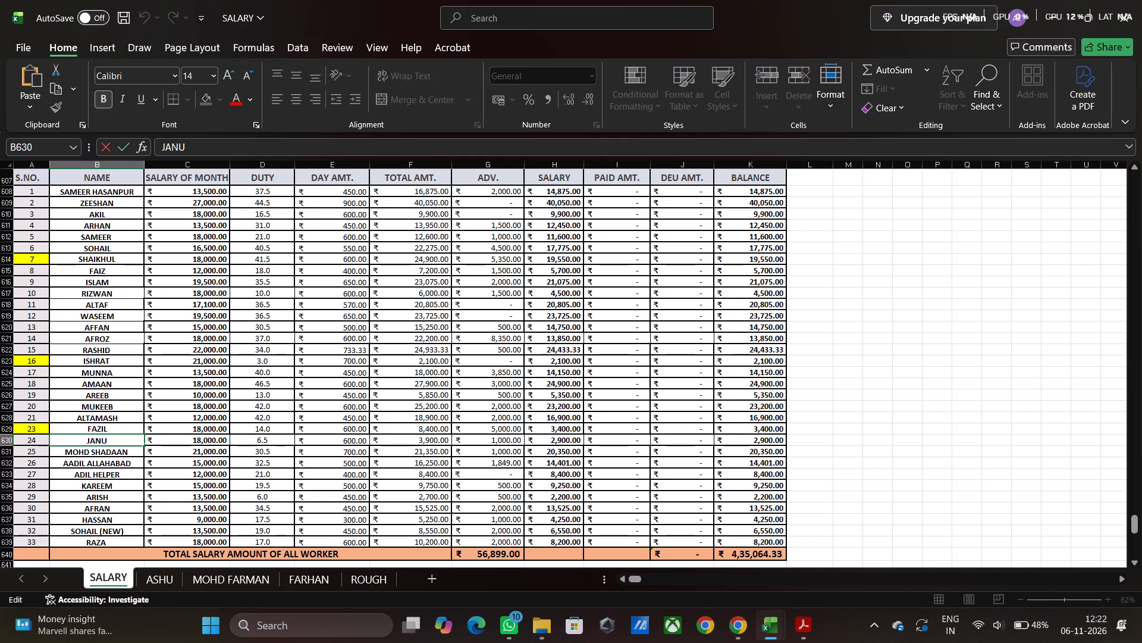
key(BackSpace)
text(OO)
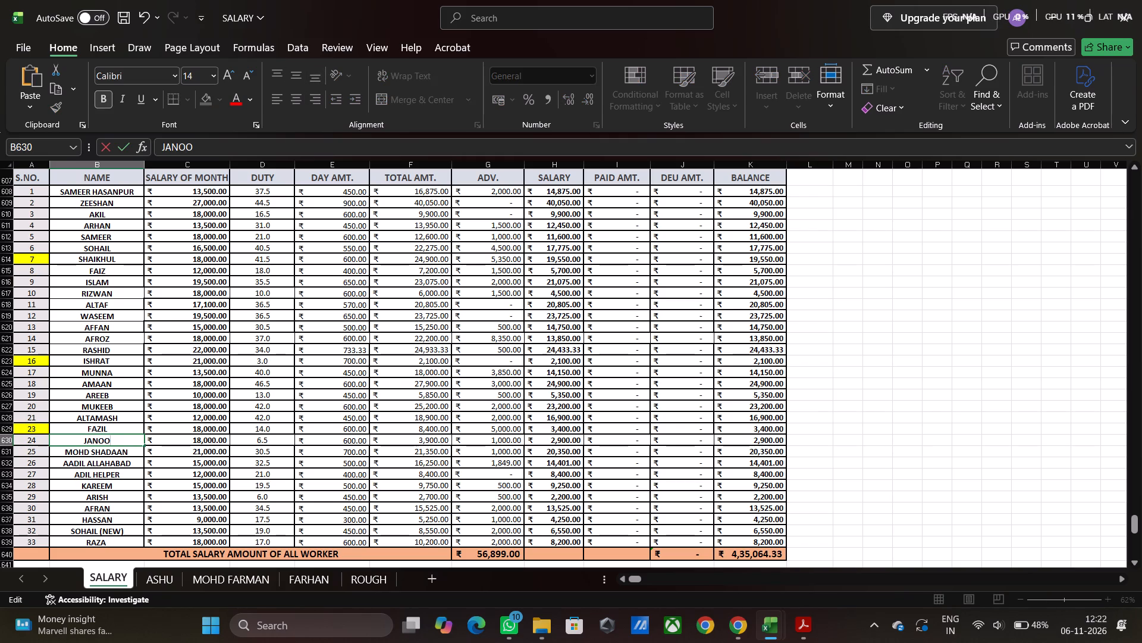
Highlight serial number 24 in the September 2026 slip in yellow.
click(27, 439)
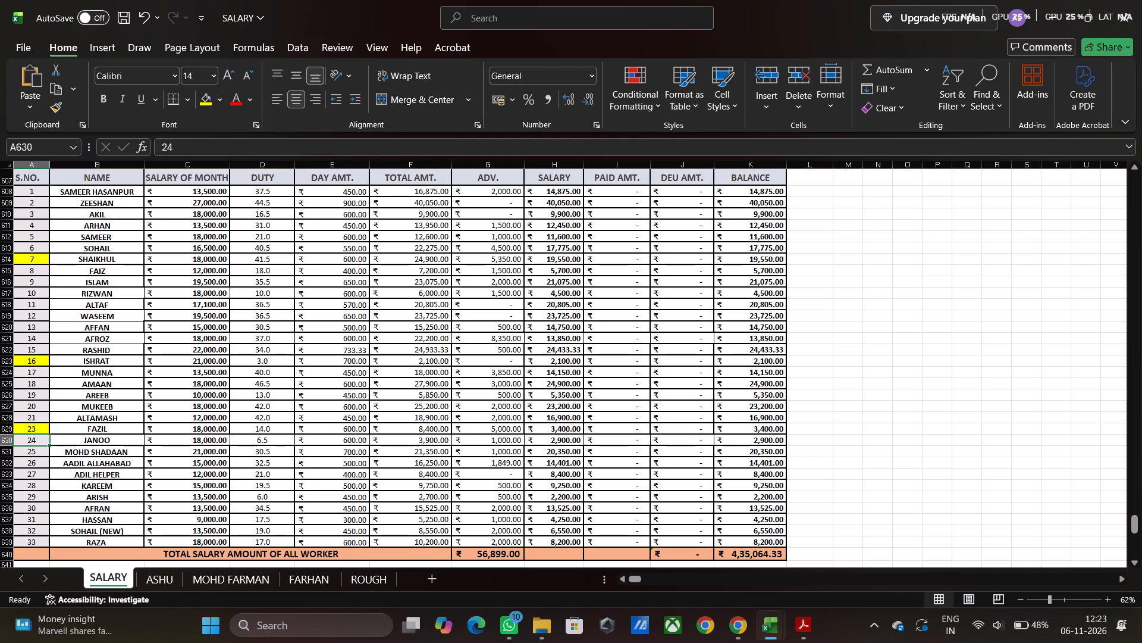
click(205, 89)
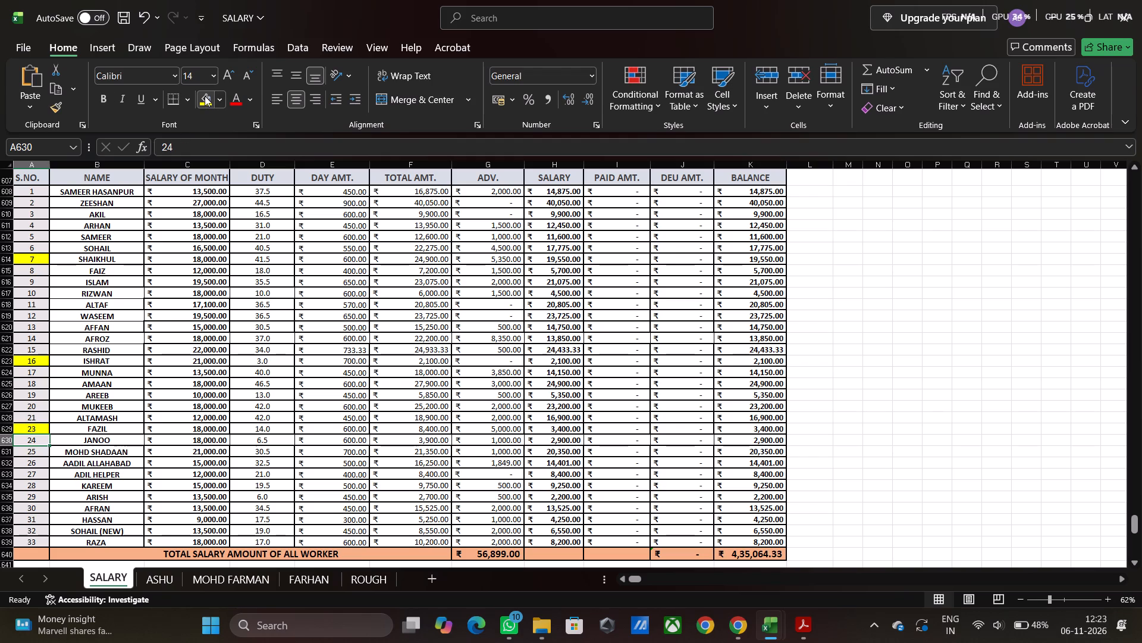
click(205, 97)
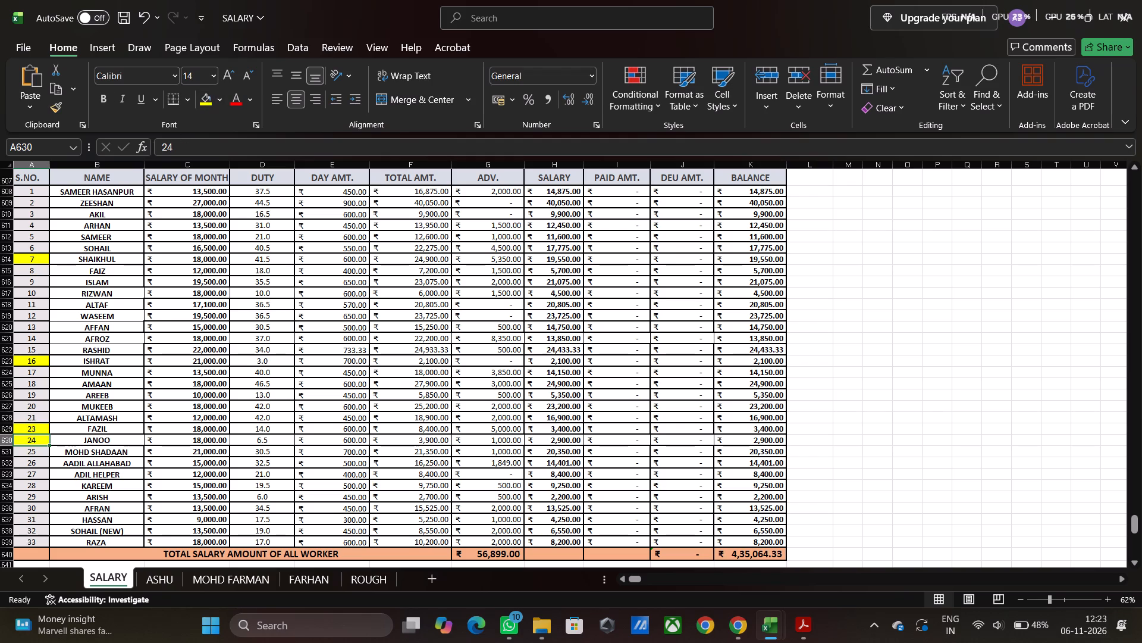
Set the duty of worker S.No. 24 in the September 2026 slip to 40.5 and the advance to 9500.
click(268, 444)
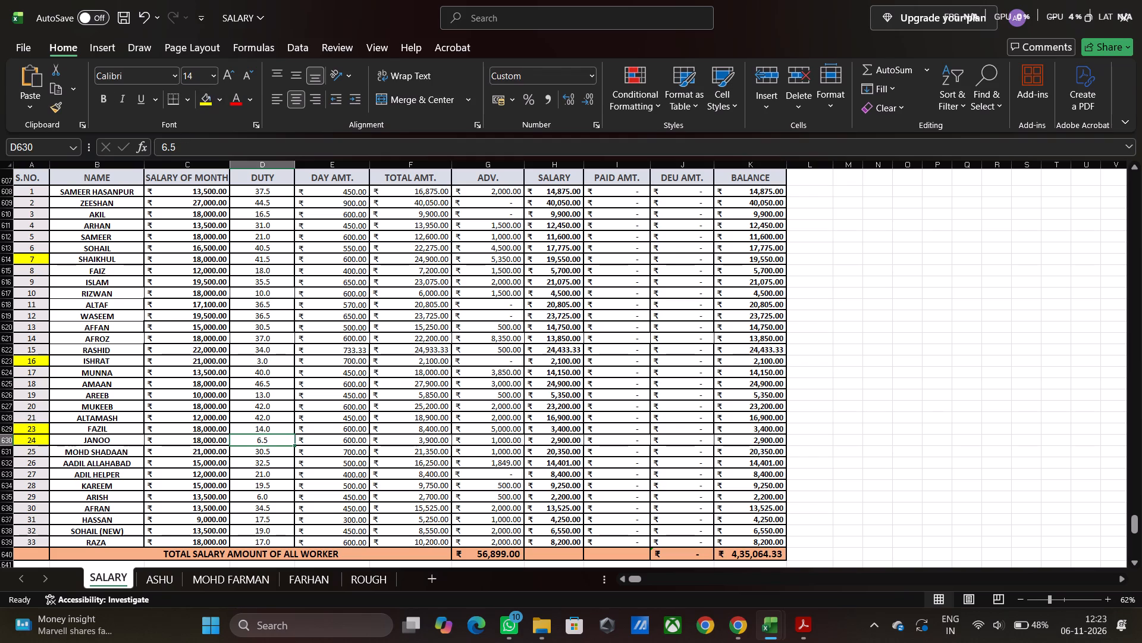
text(40.5)
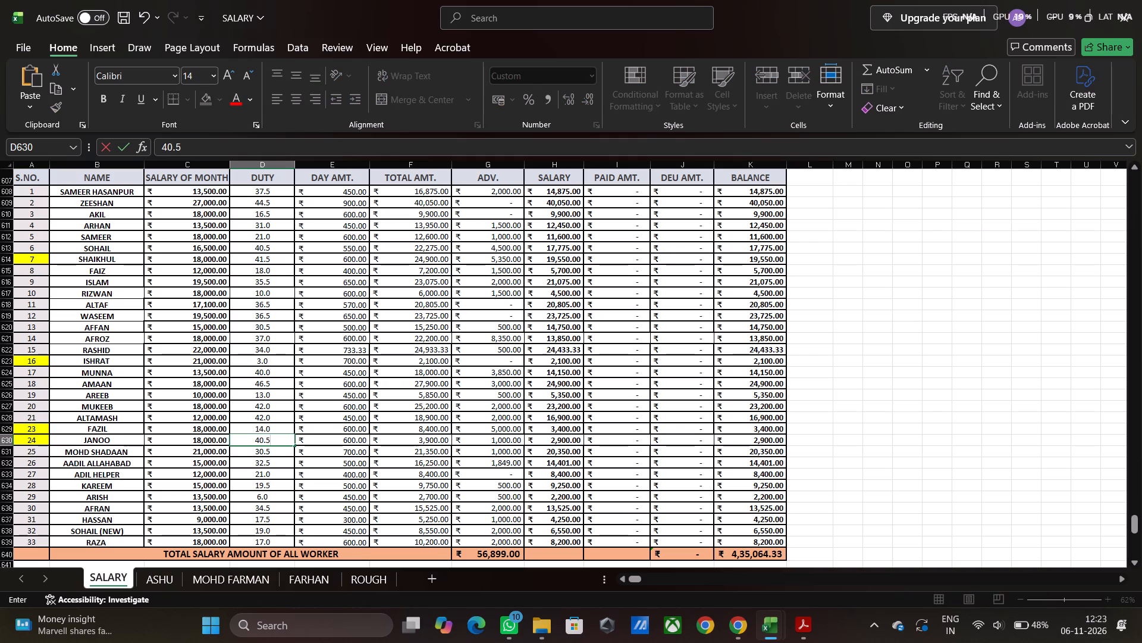
key(Right)
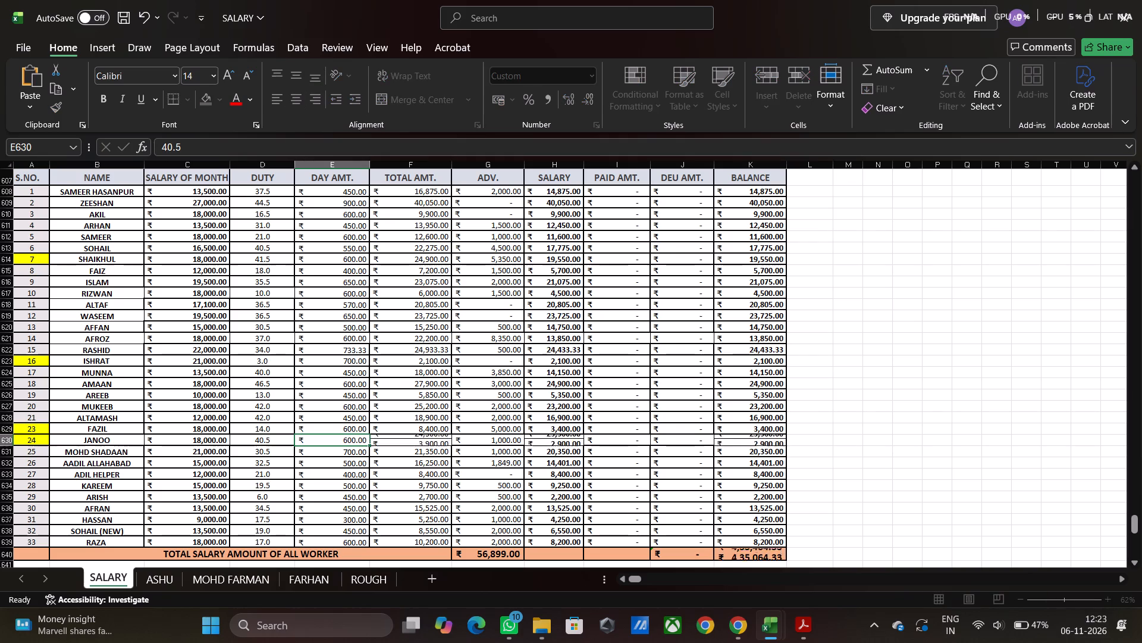
key(Right)
key(Right)
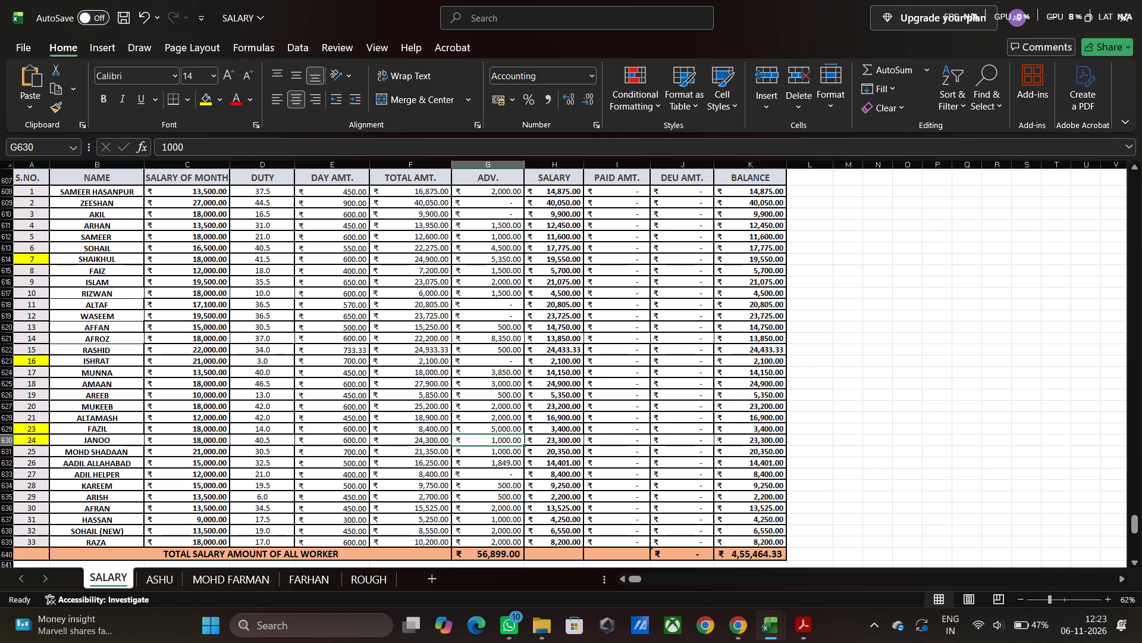
text(9500)
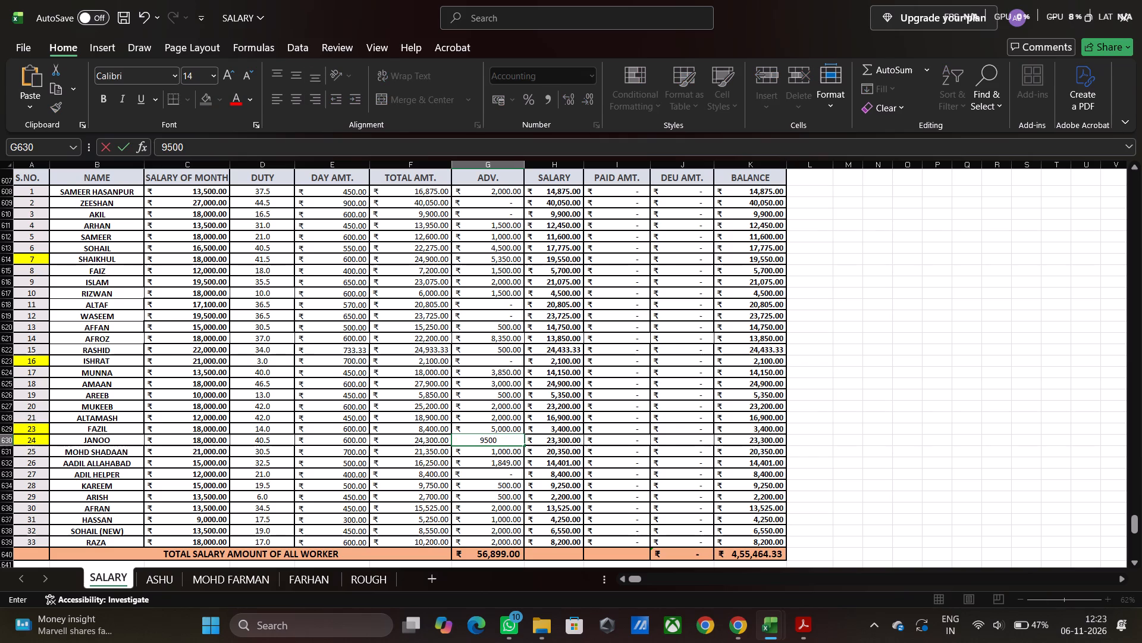
key(Right)
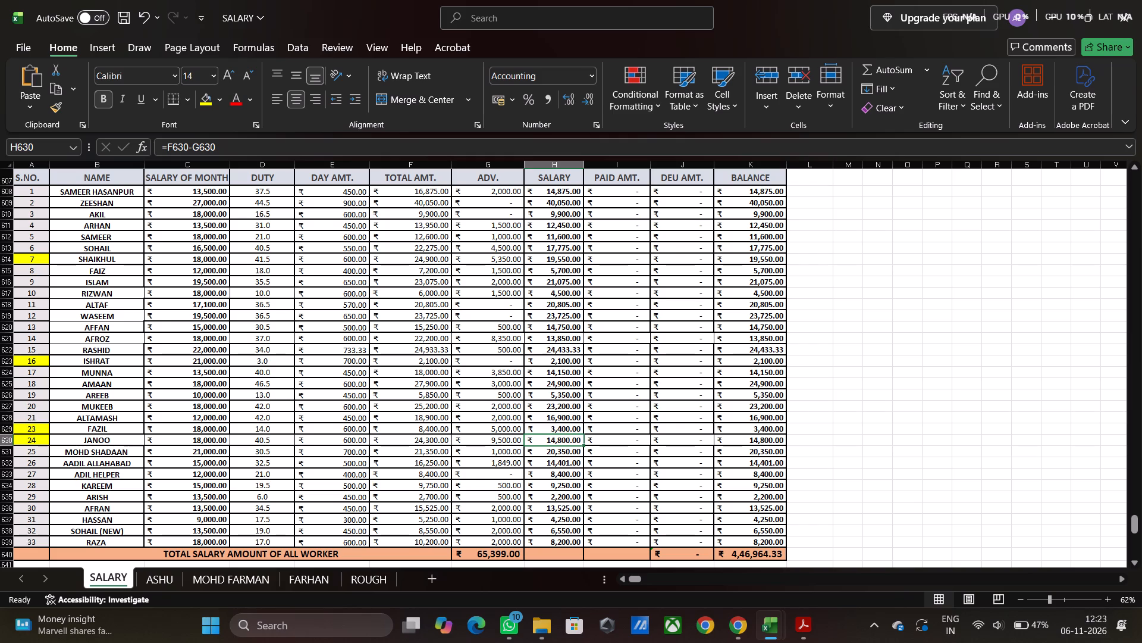
Highlight serial number 25 in the September 2026 slip in yellow.
click(36, 451)
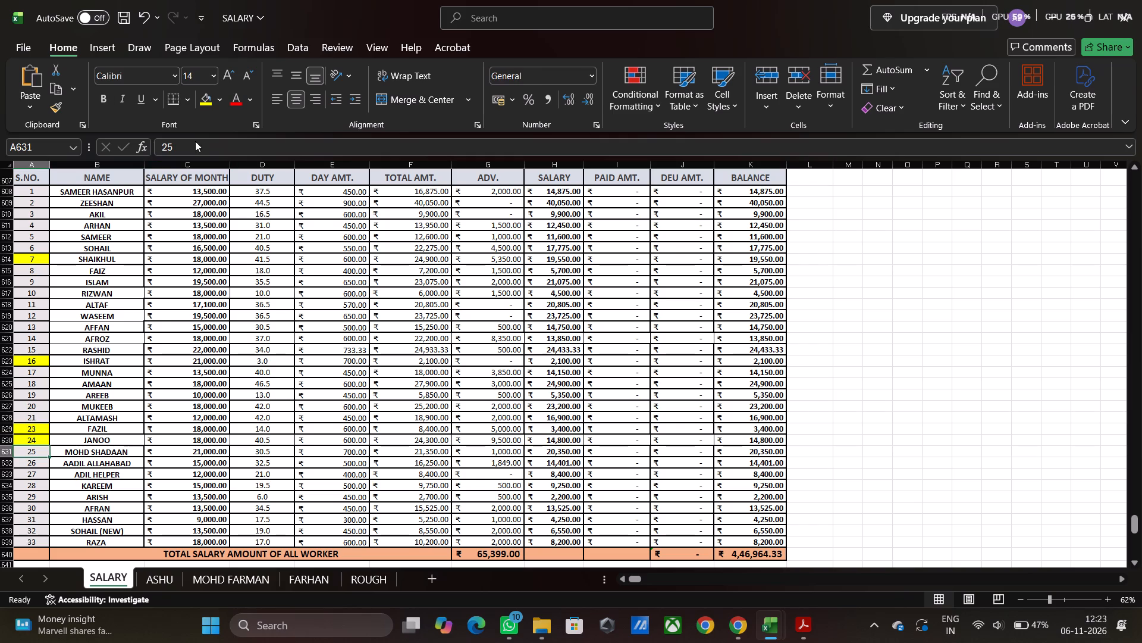
click(206, 95)
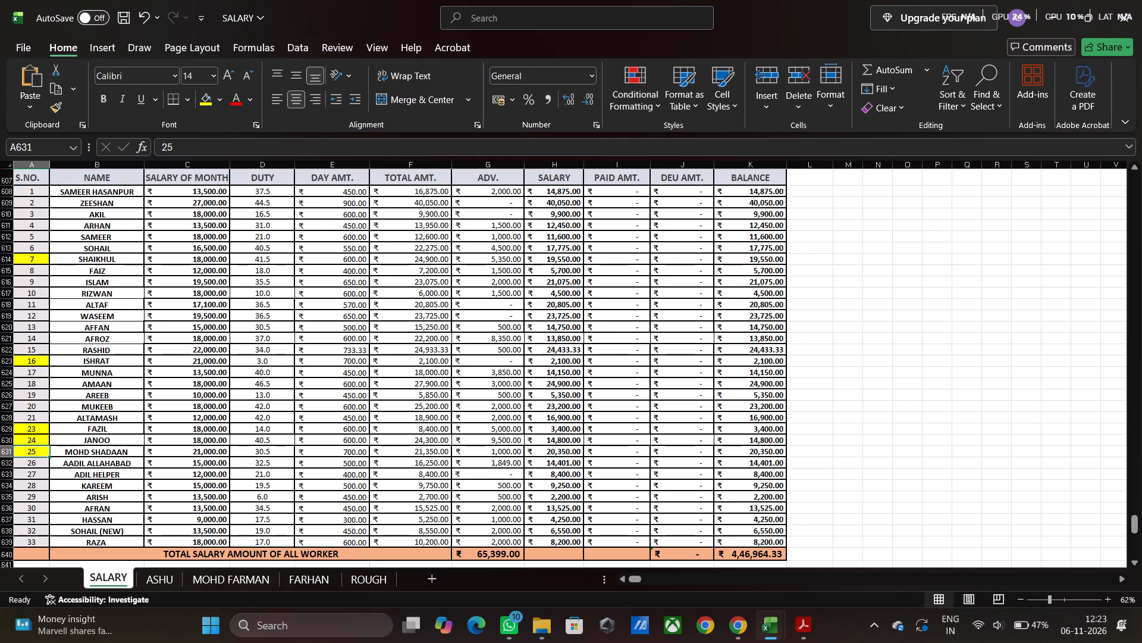
Set the duty of worker S.No. 25 in the September 2026 slip to 21 and the advance to 2000.
click(281, 448)
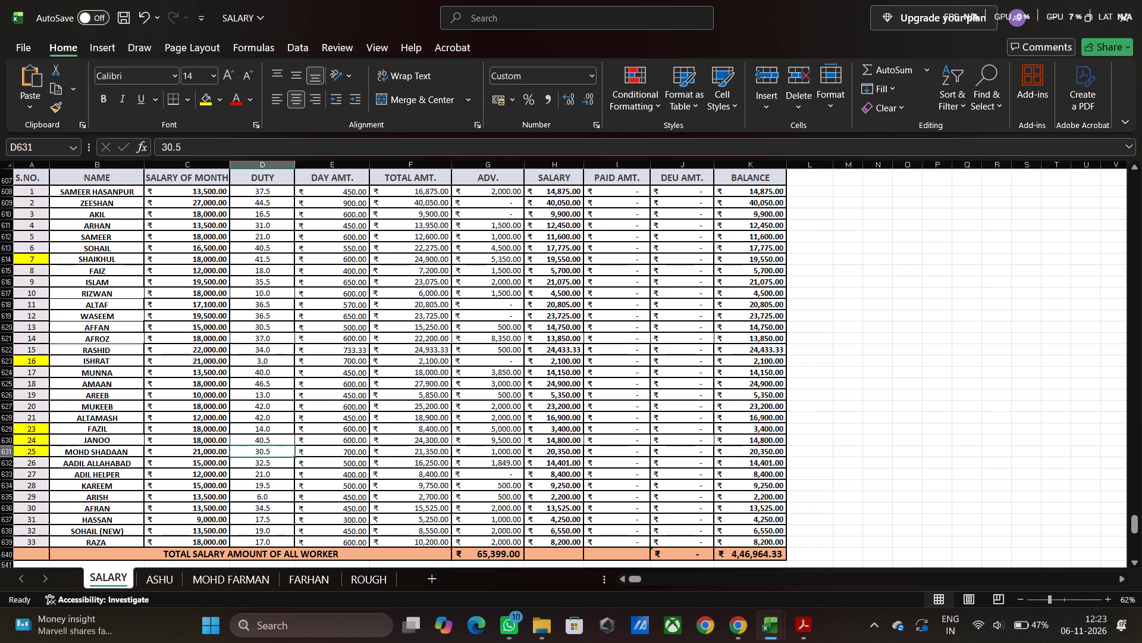
text(21)
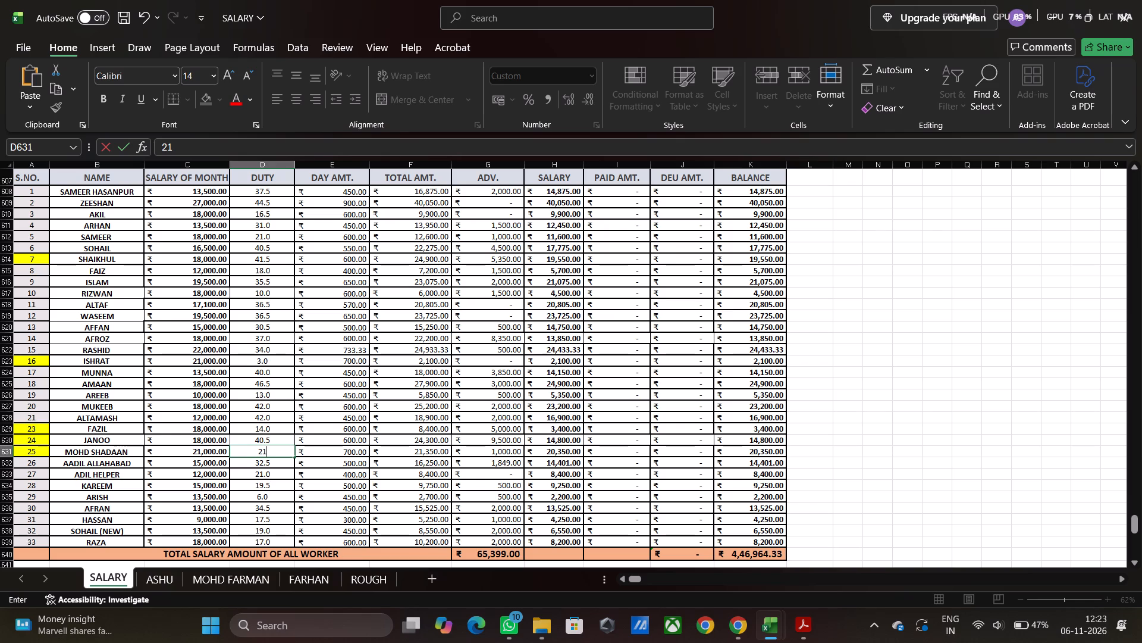
key(Right)
key(Right)
key(Right)
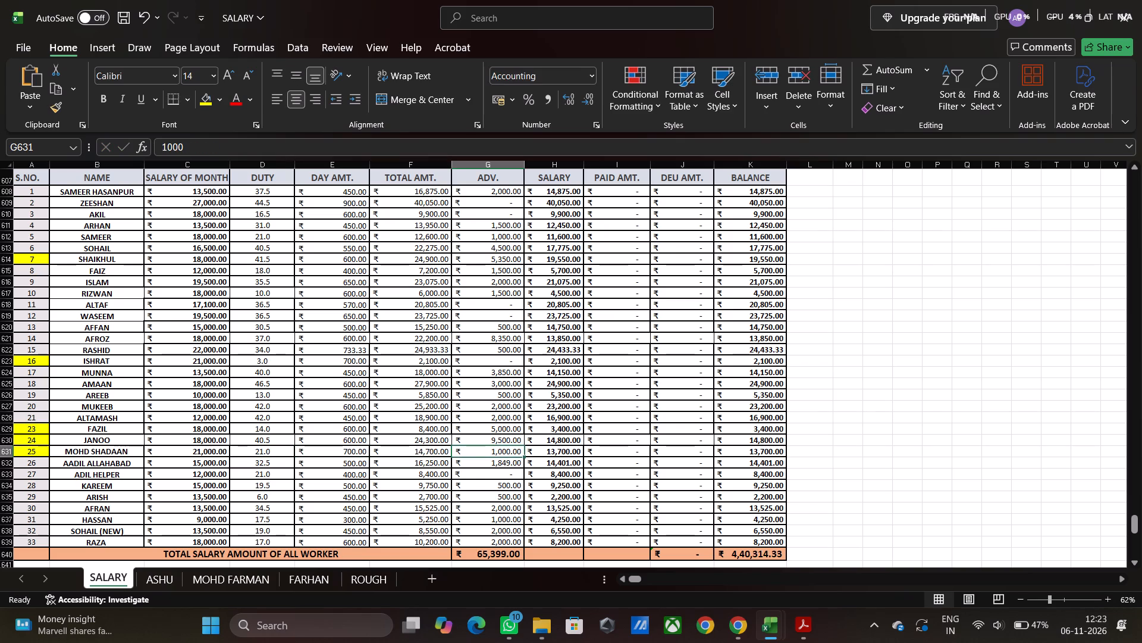
text(2000)
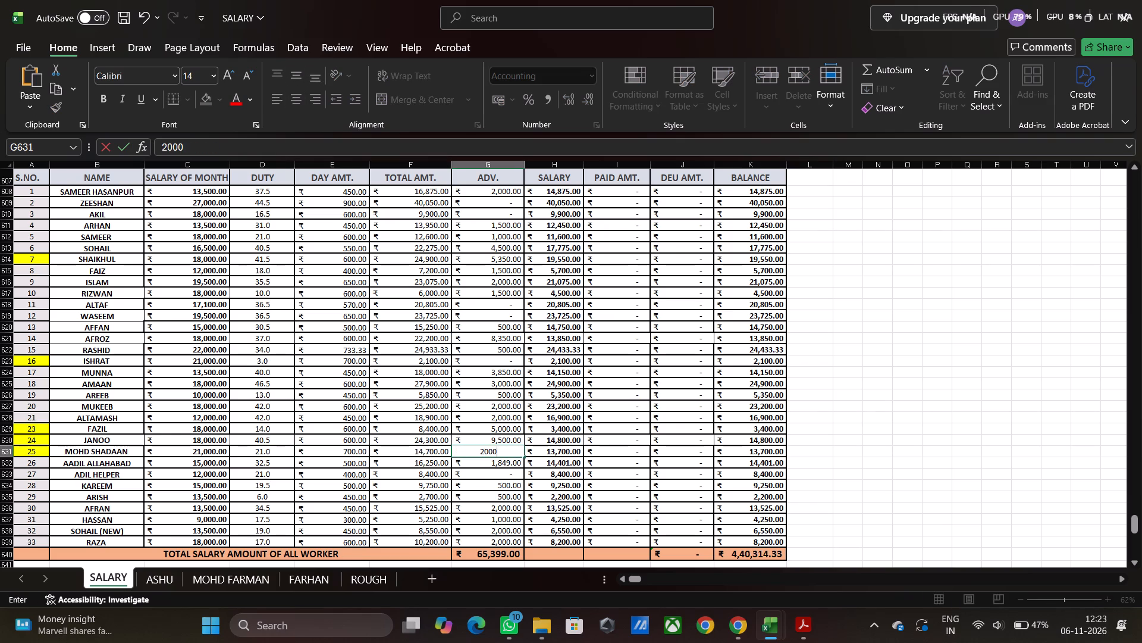
key(Right)
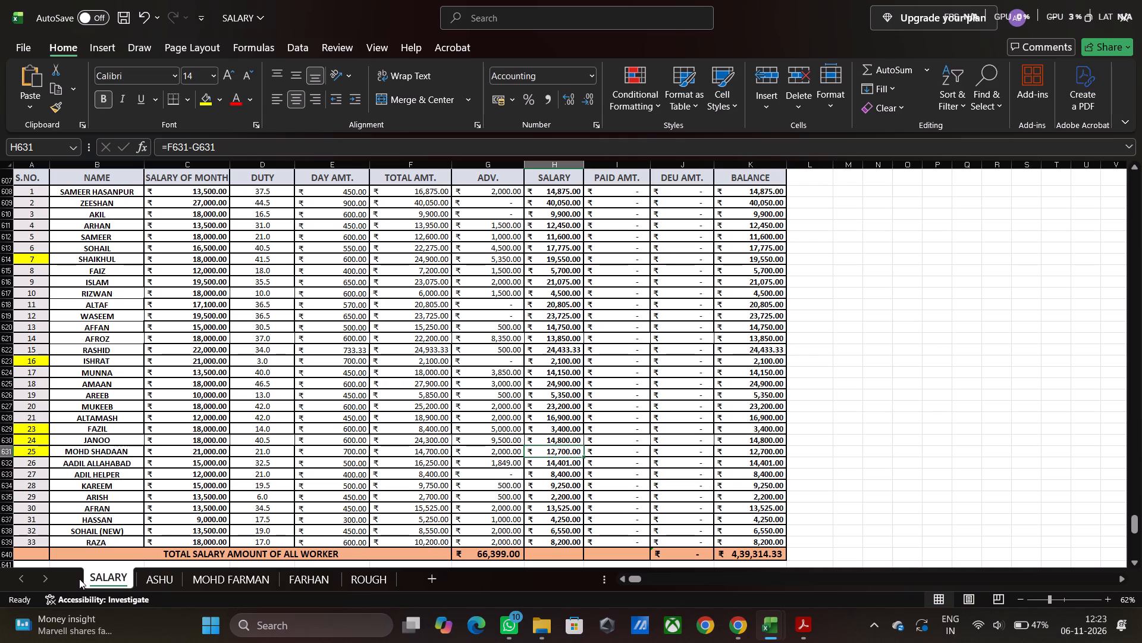
Highlight serial number 31 in the September 2026 slip in yellow.
click(32, 518)
click(203, 93)
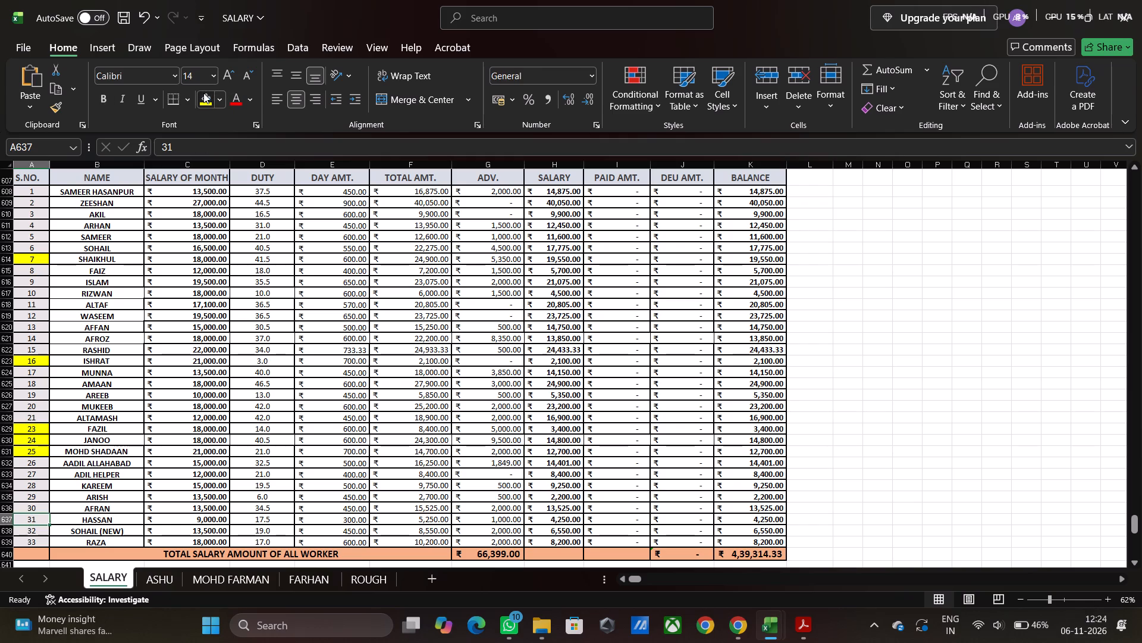
Set the duty of worker S.No. 31 in the September 2026 slip to 36 and the advance to 2500.
click(268, 519)
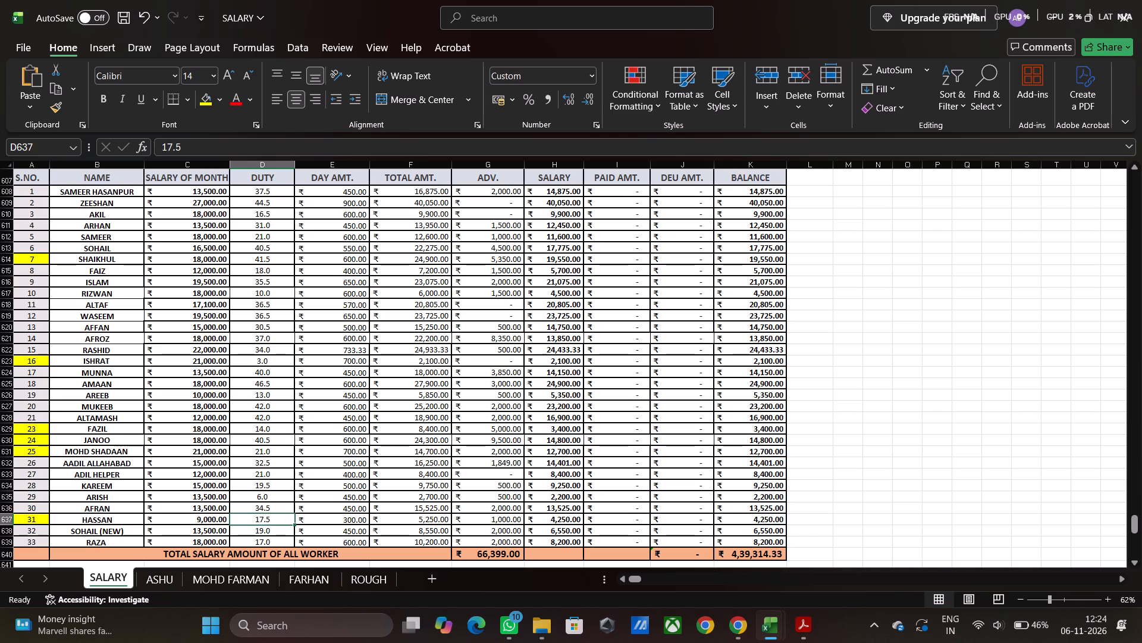
key(3)
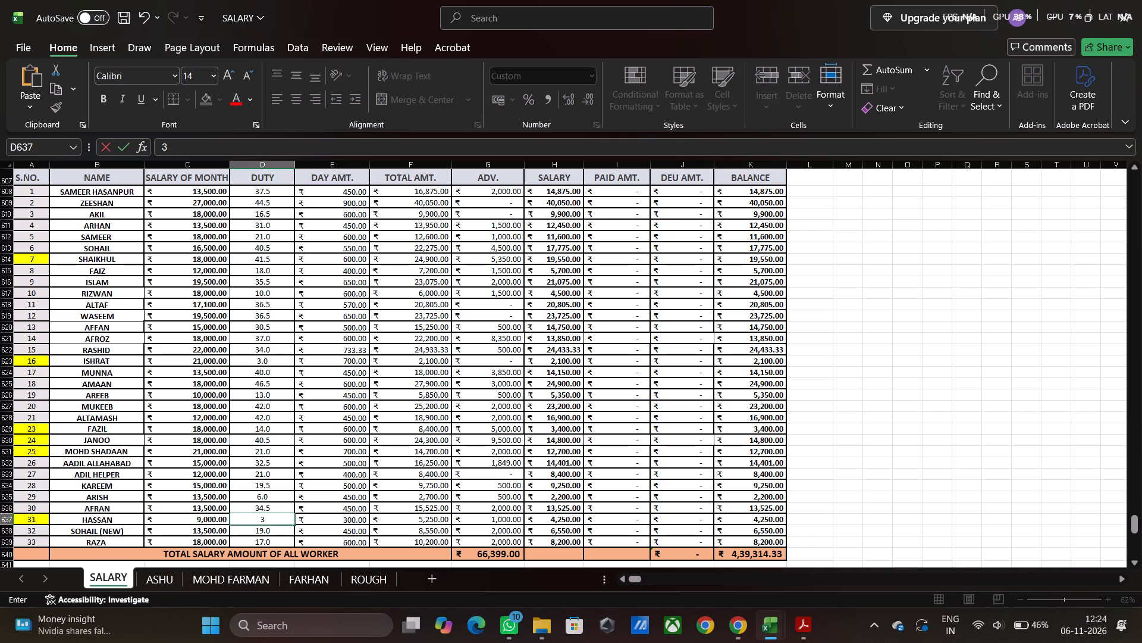
key(5)
key(BackSpace)
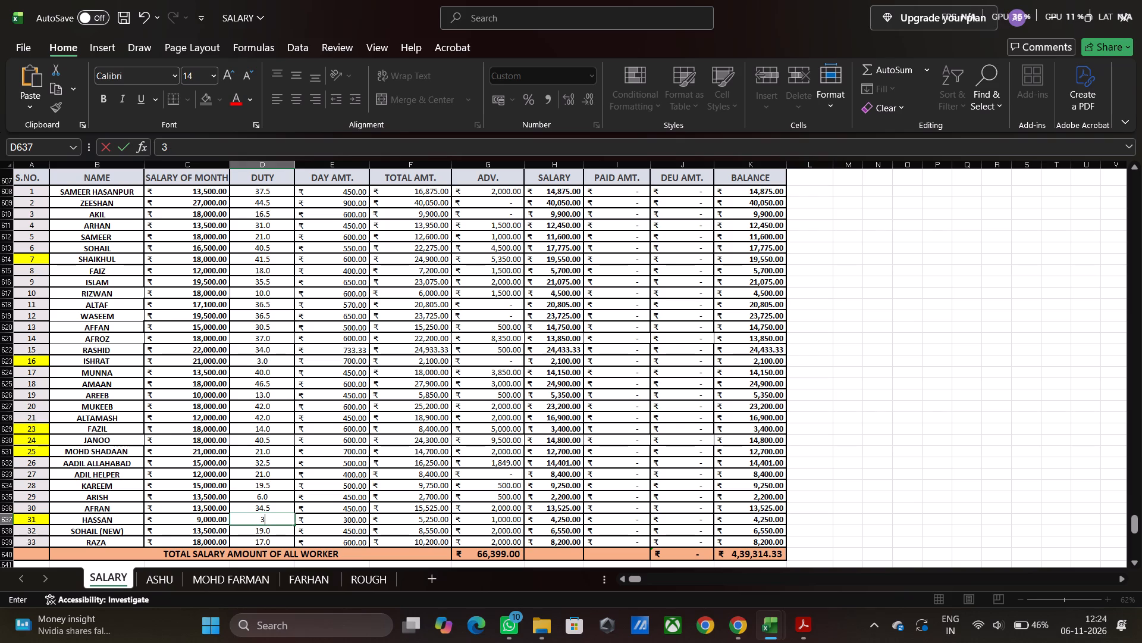
key(6)
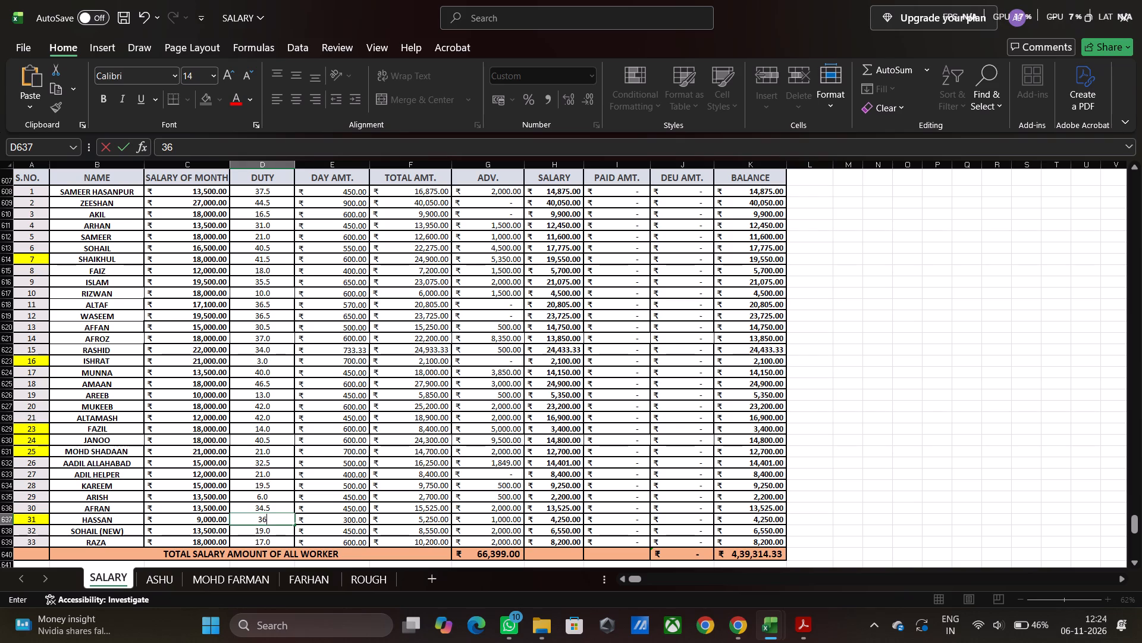
key(Right)
key(Right)
key(Right)
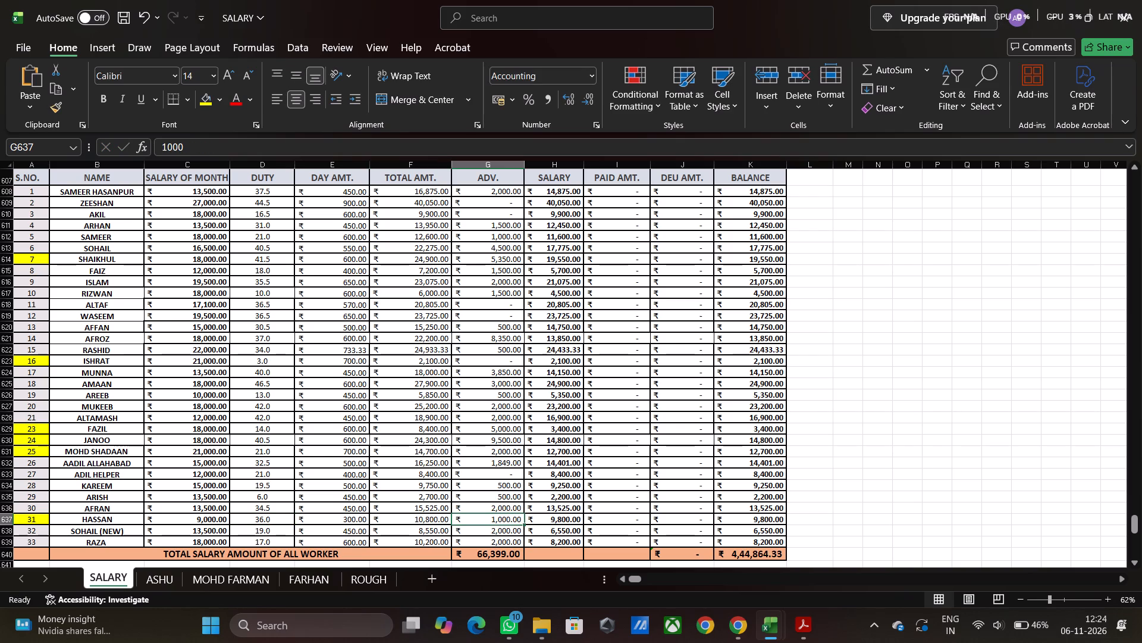
text(2500)
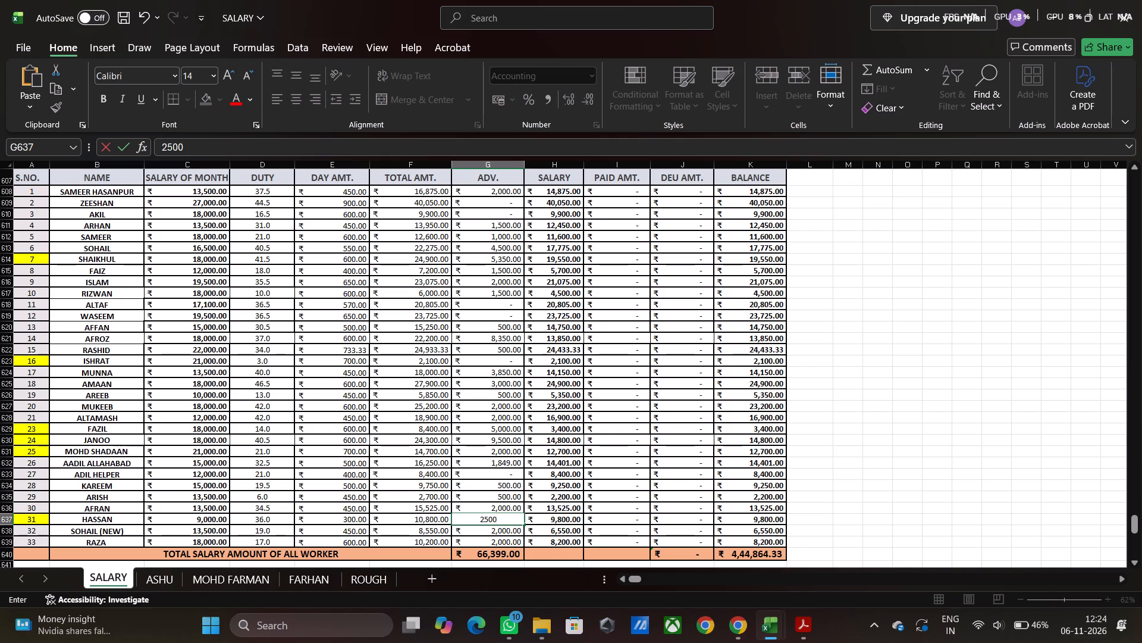
key(Right)
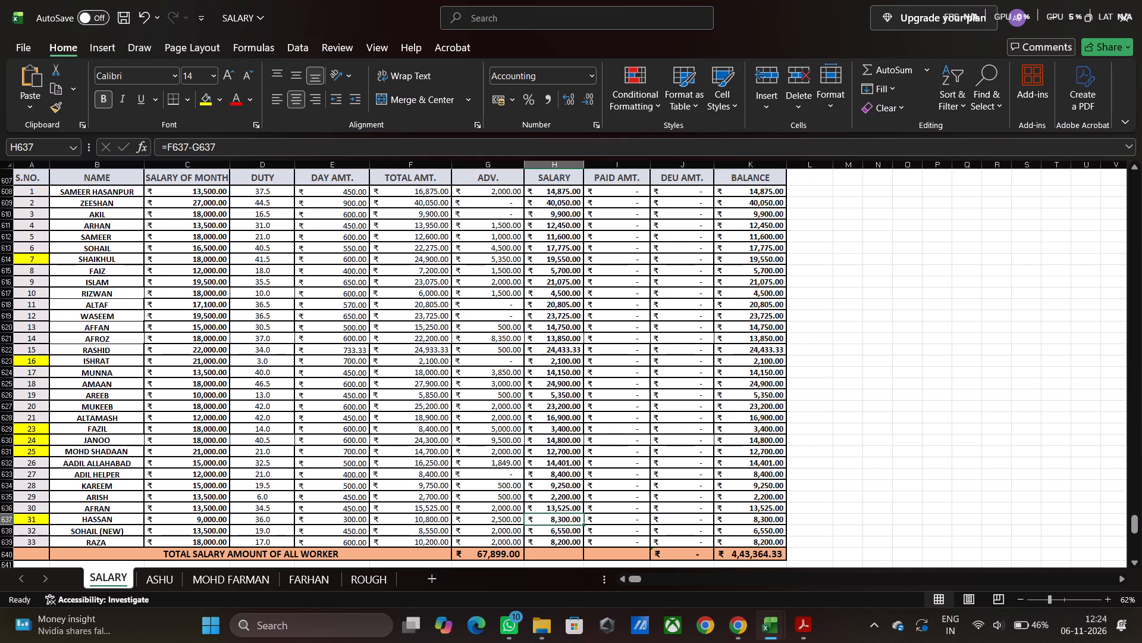
Highlight serial number 29 in the September 2026 slip in yellow.
click(27, 532)
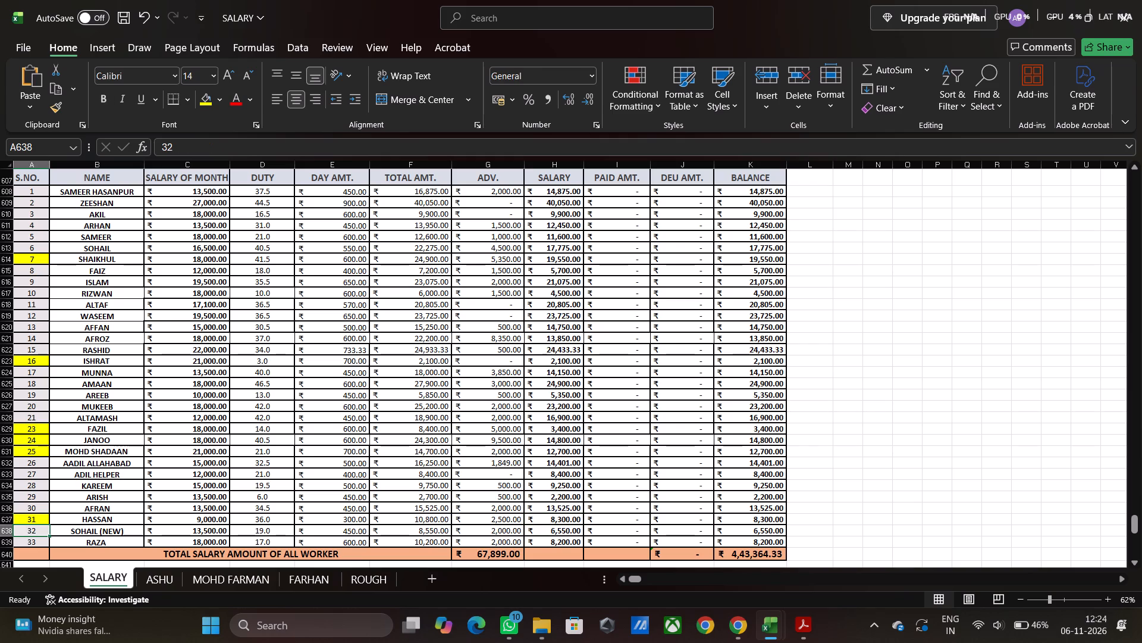
click(33, 498)
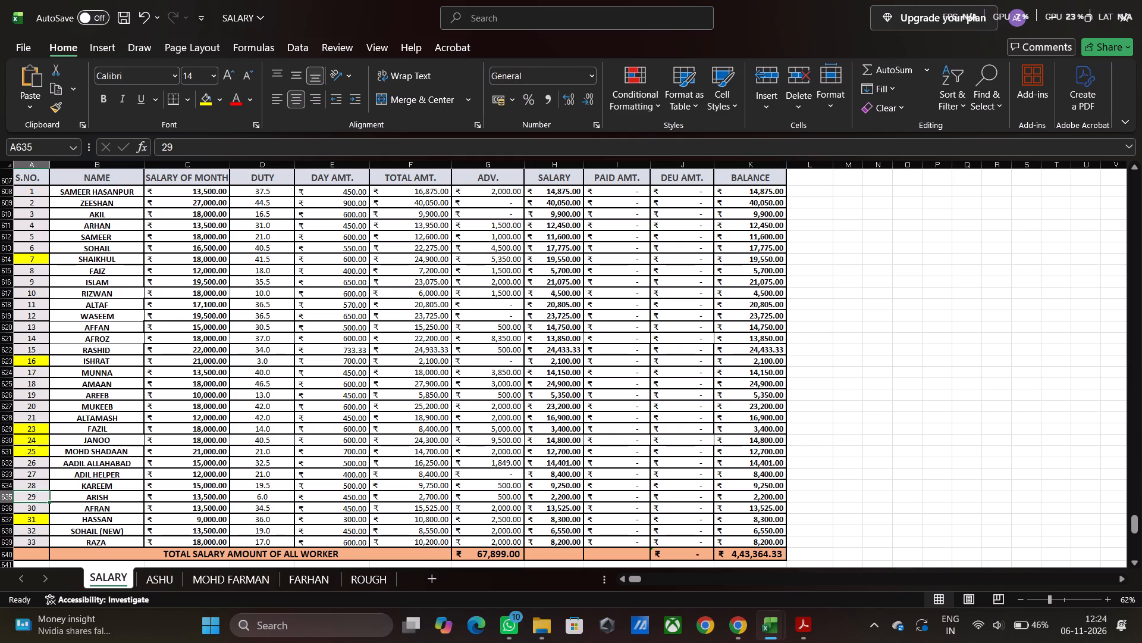
click(205, 96)
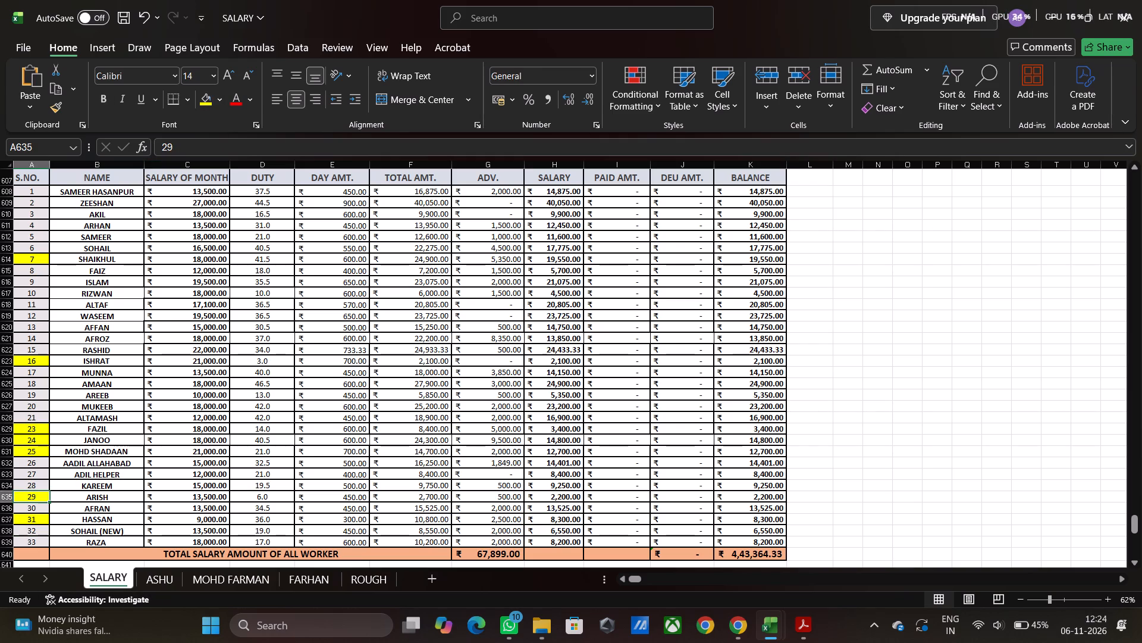
Change the duty of worker S.No. 31 in the September 2026 slip to 45.5.
click(272, 522)
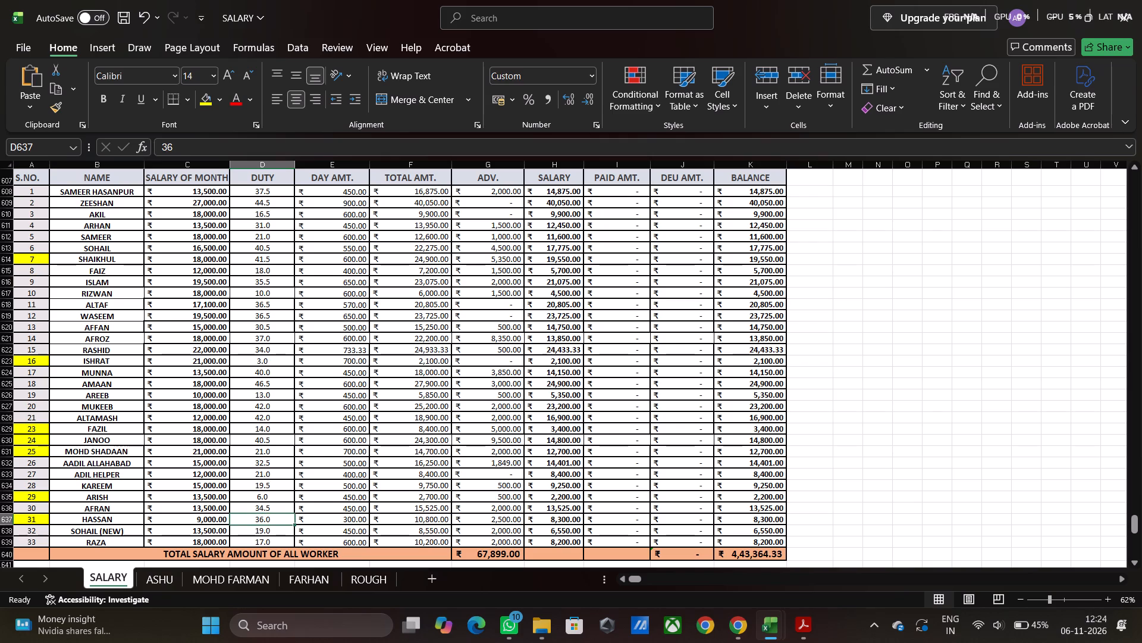
text(45)
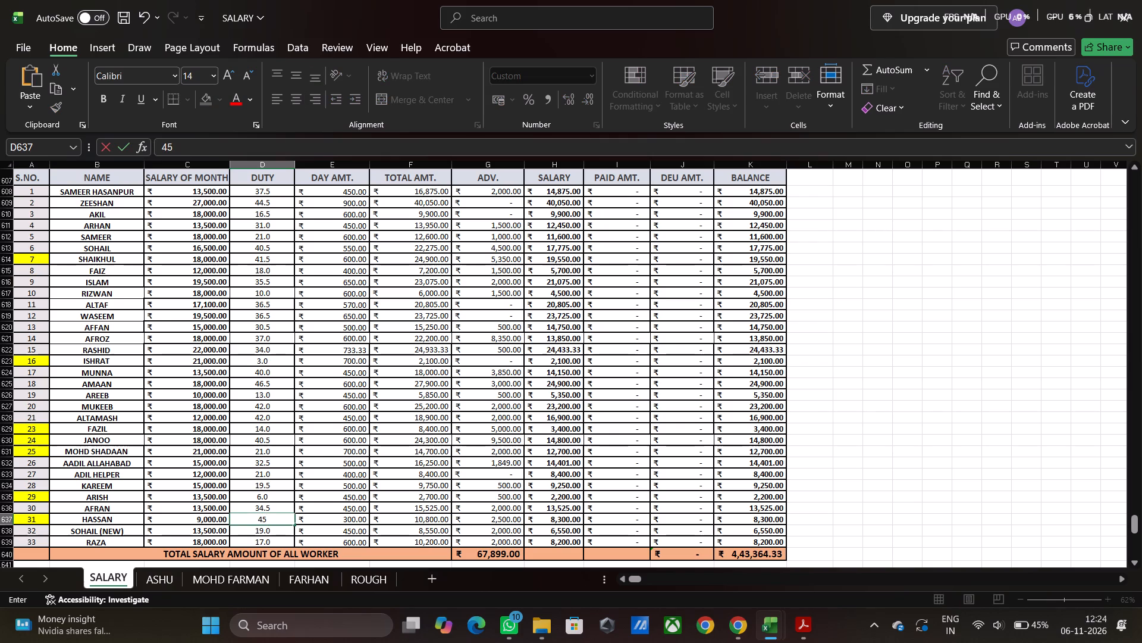
text(.5)
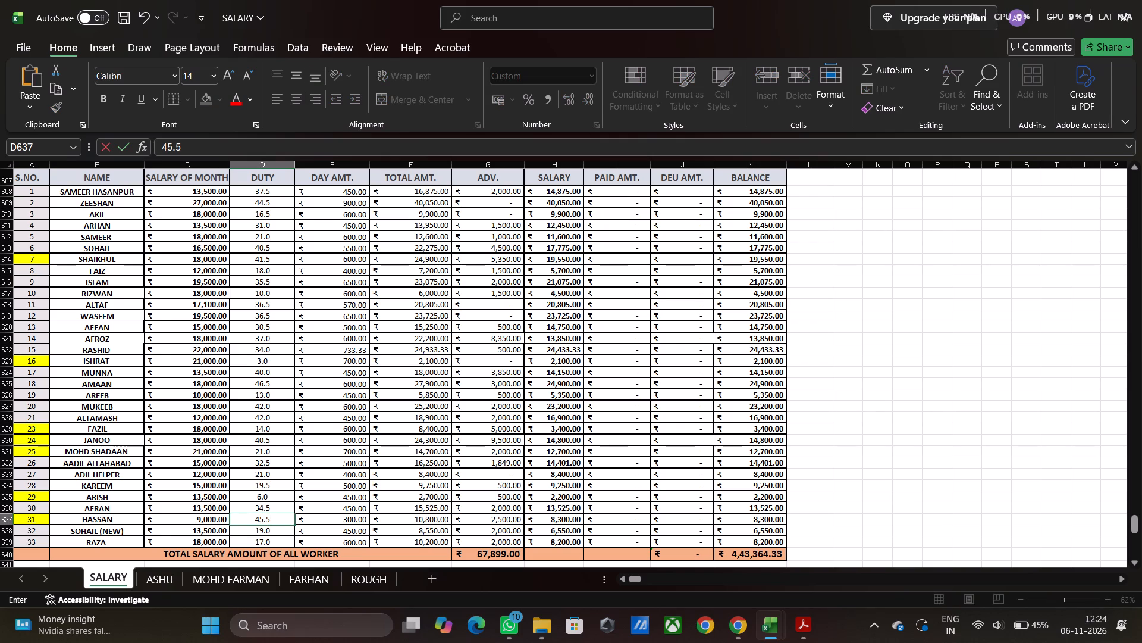
key(Right)
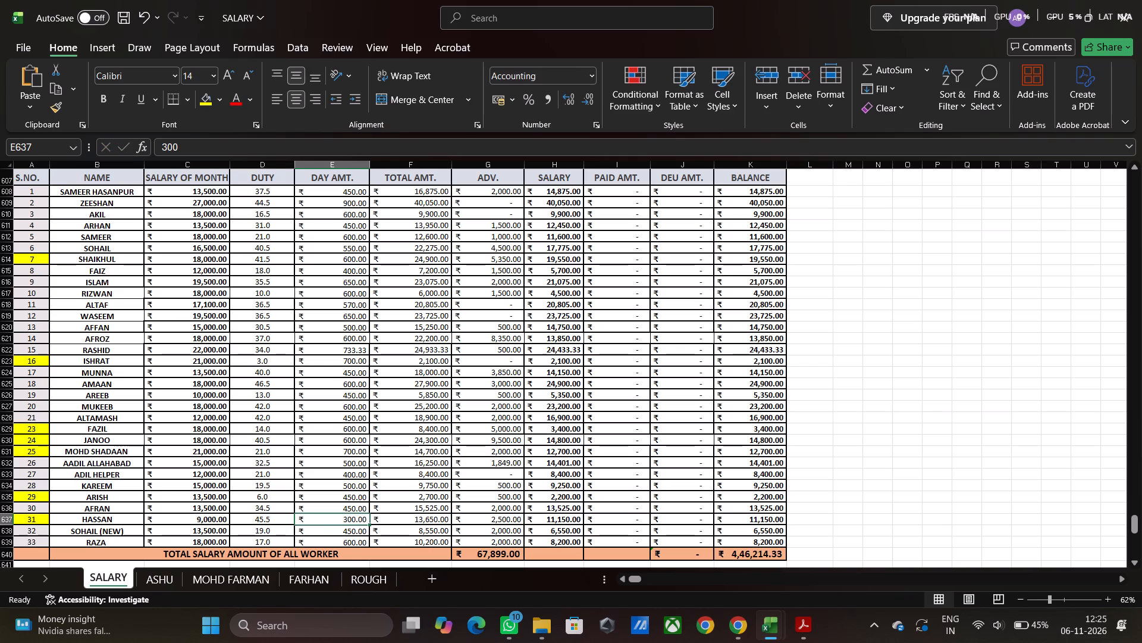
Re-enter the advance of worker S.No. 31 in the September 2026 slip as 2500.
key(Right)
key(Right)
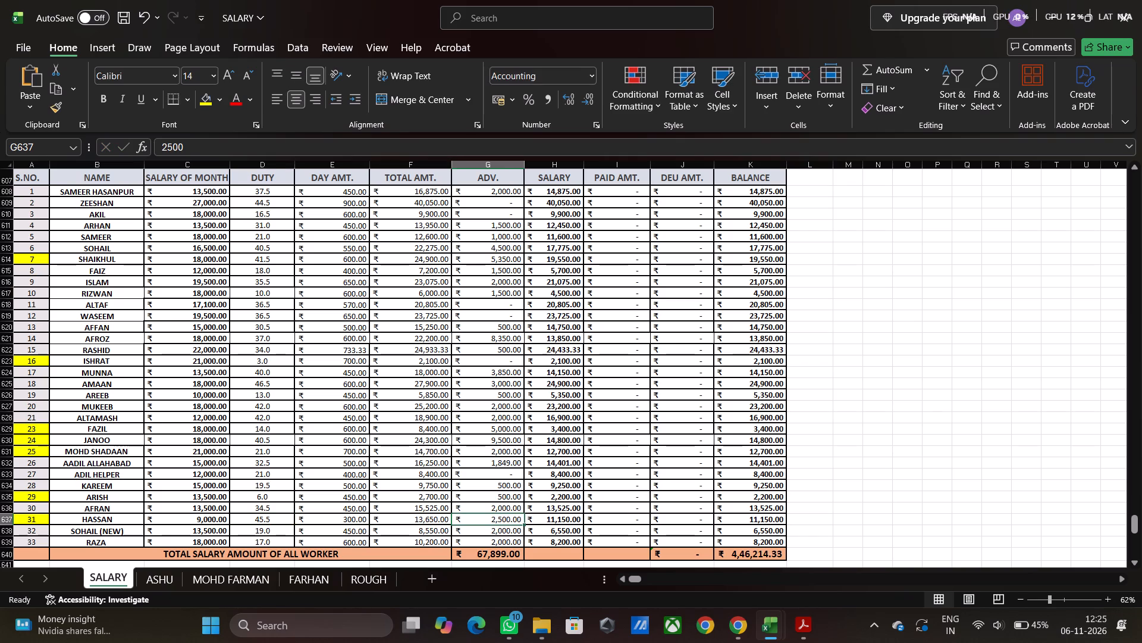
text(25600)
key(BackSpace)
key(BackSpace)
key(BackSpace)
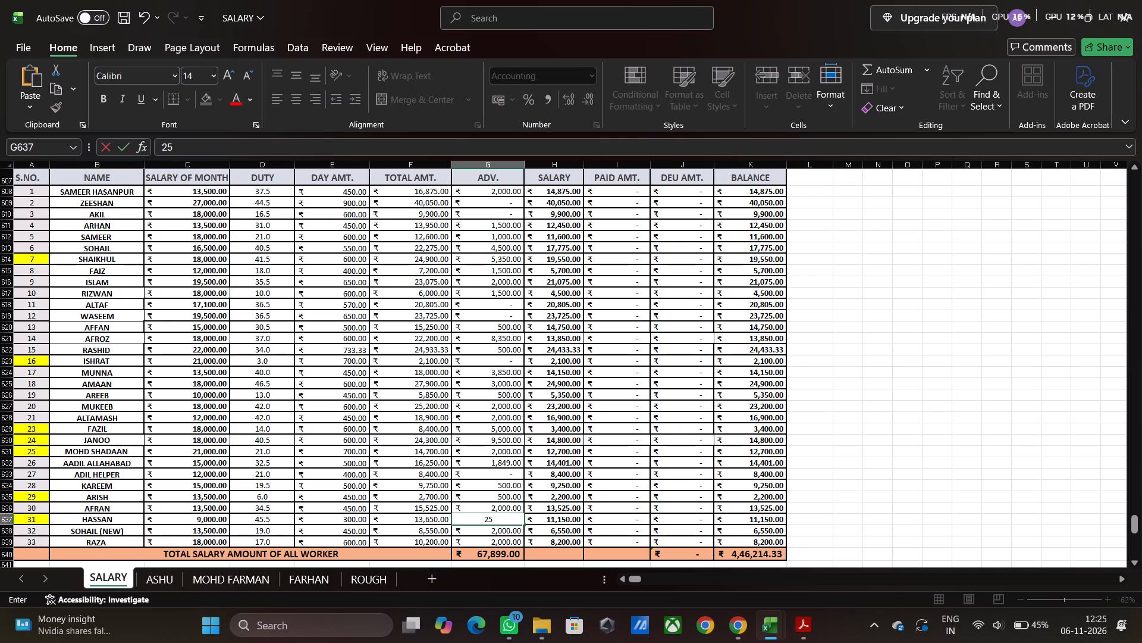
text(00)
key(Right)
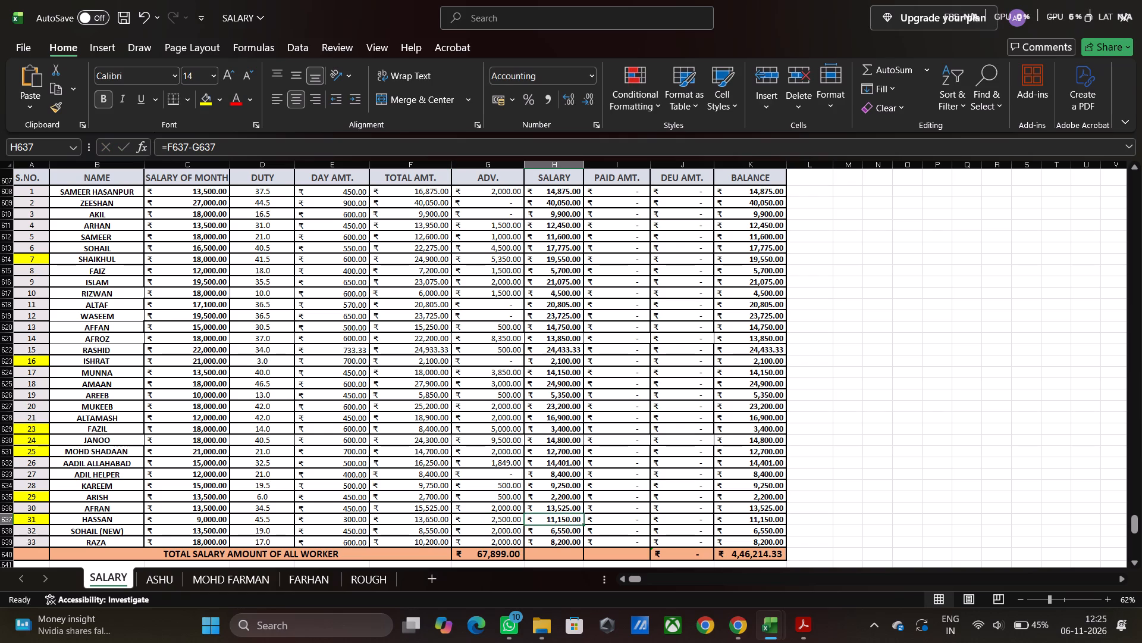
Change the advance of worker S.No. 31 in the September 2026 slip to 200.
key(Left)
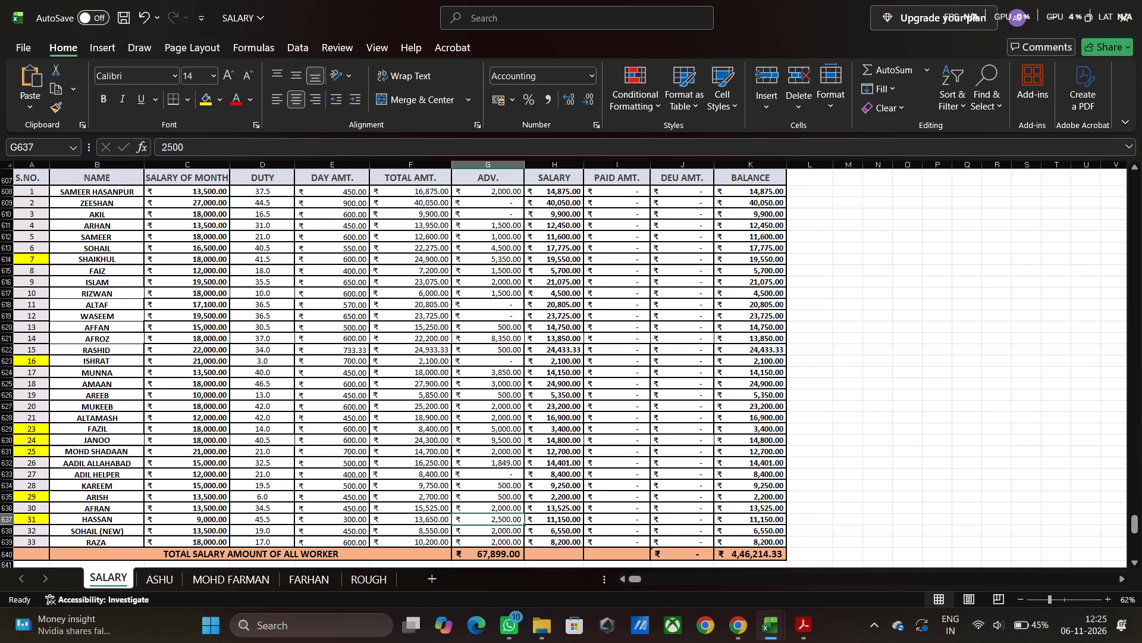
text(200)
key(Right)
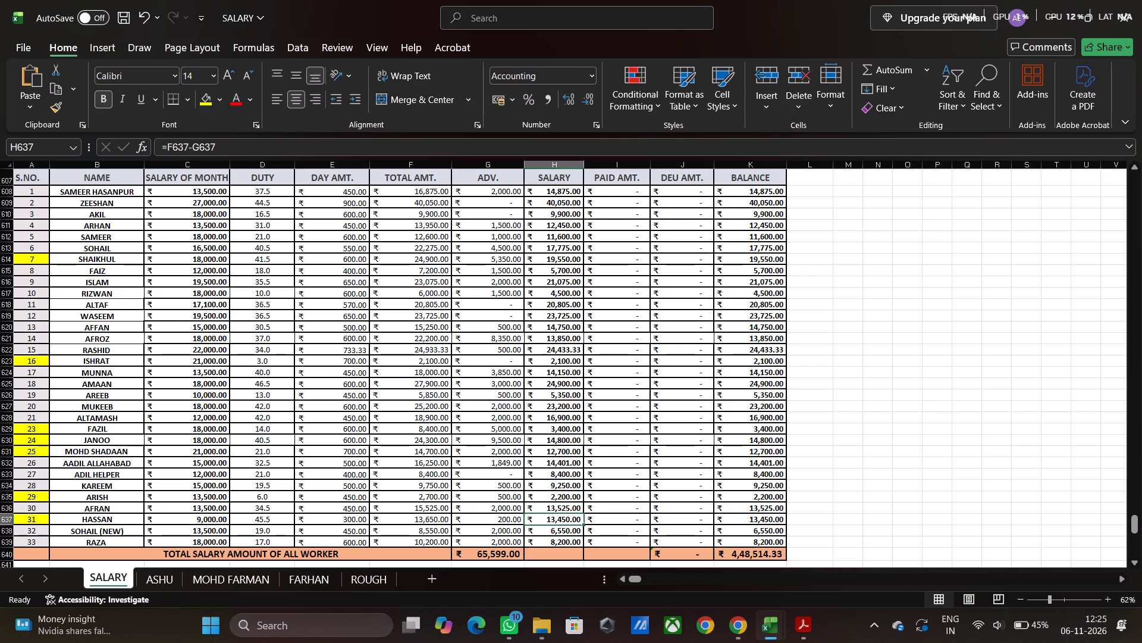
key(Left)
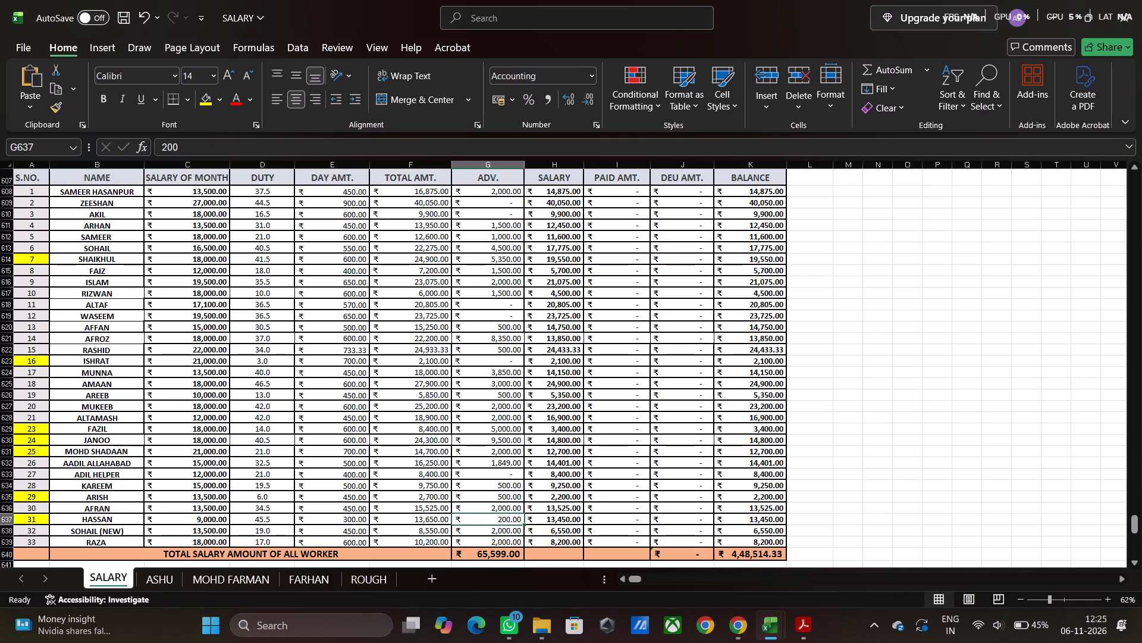
Set the advance of worker S.No. 31 in the September 2026 slip to 2500.
key(Left)
key(Left)
key(Left)
key(Left)
key(Left)
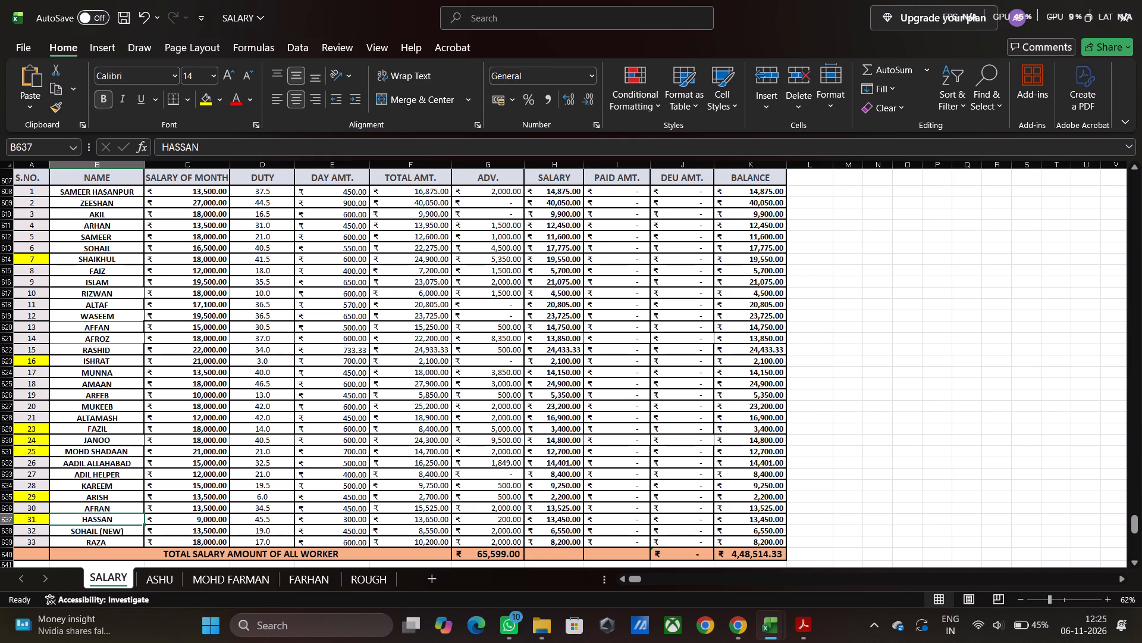
key(Right)
key(Right)
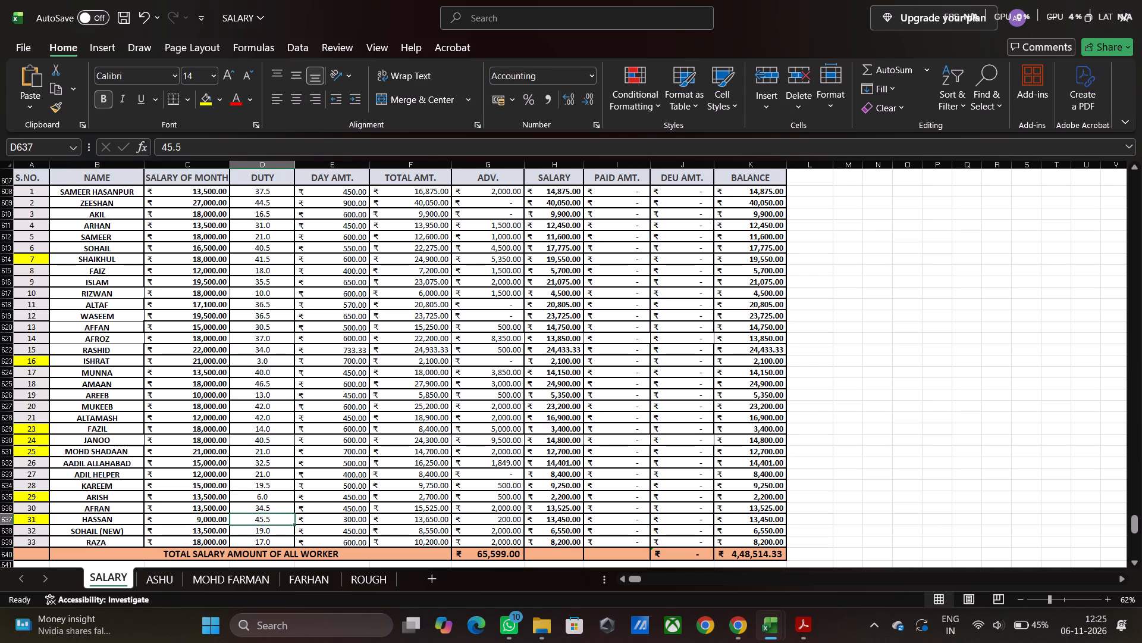
key(Right)
key(Right)
key(Right)
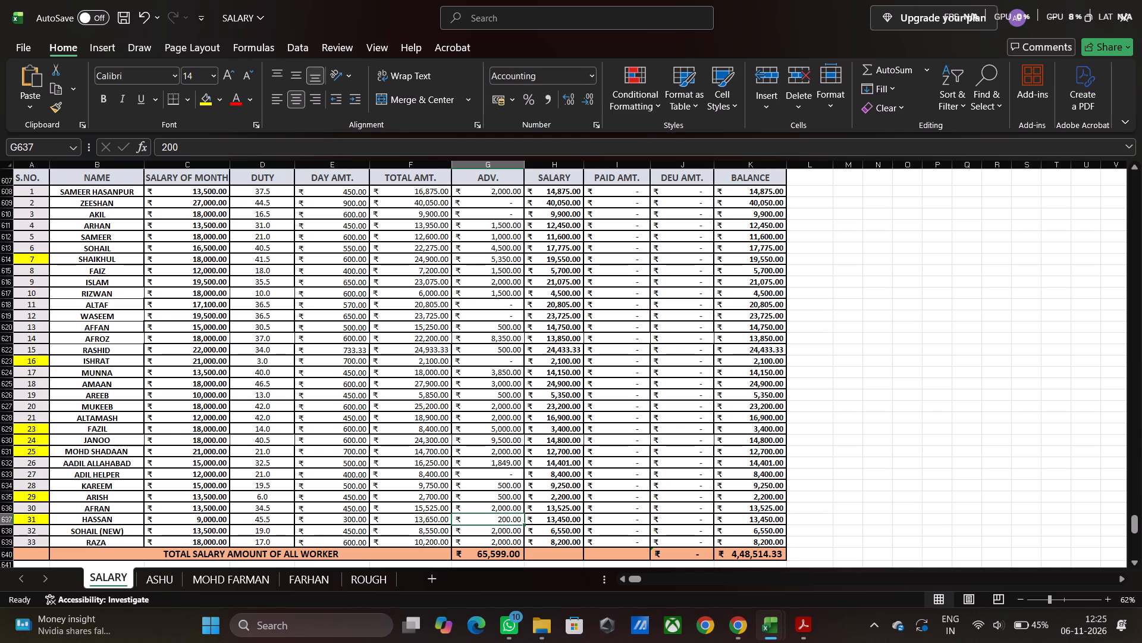
text(2500)
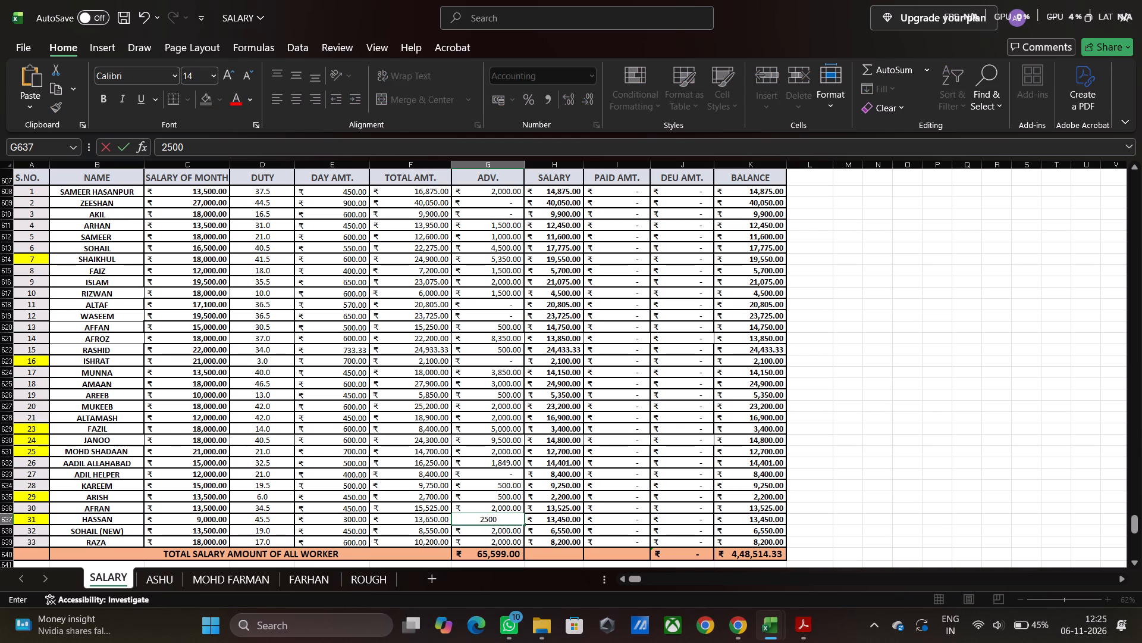
key(Up)
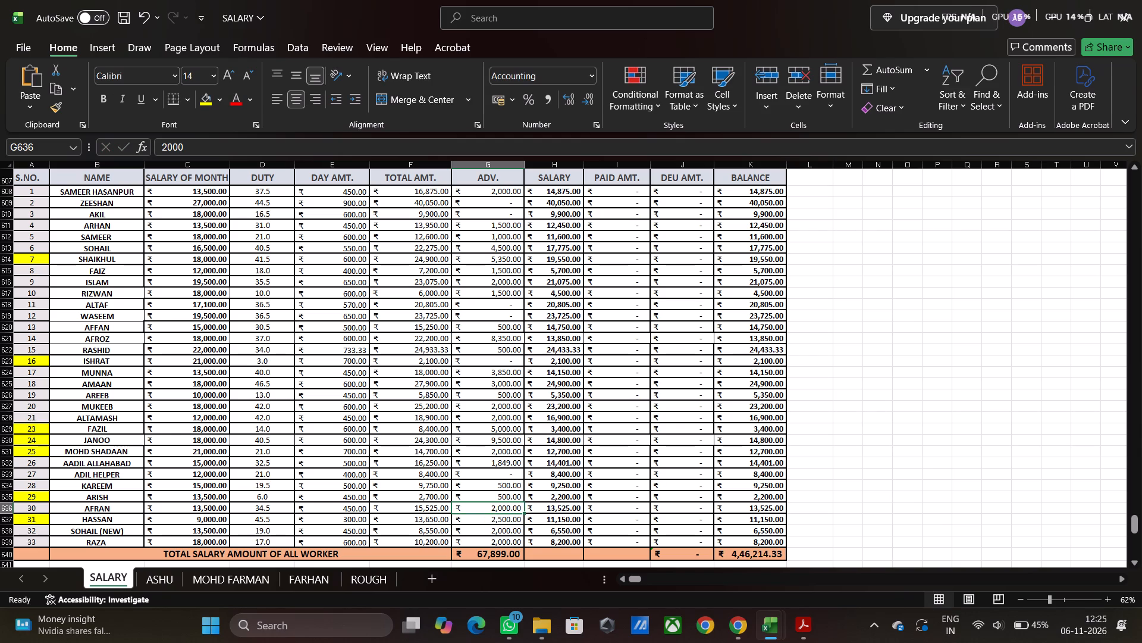
Check the entries of worker S.No. 29 in the September 2026 slip, from monthly salary across to advance.
key(Left)
key(Left)
key(Left)
key(Left)
key(Left)
key(Left)
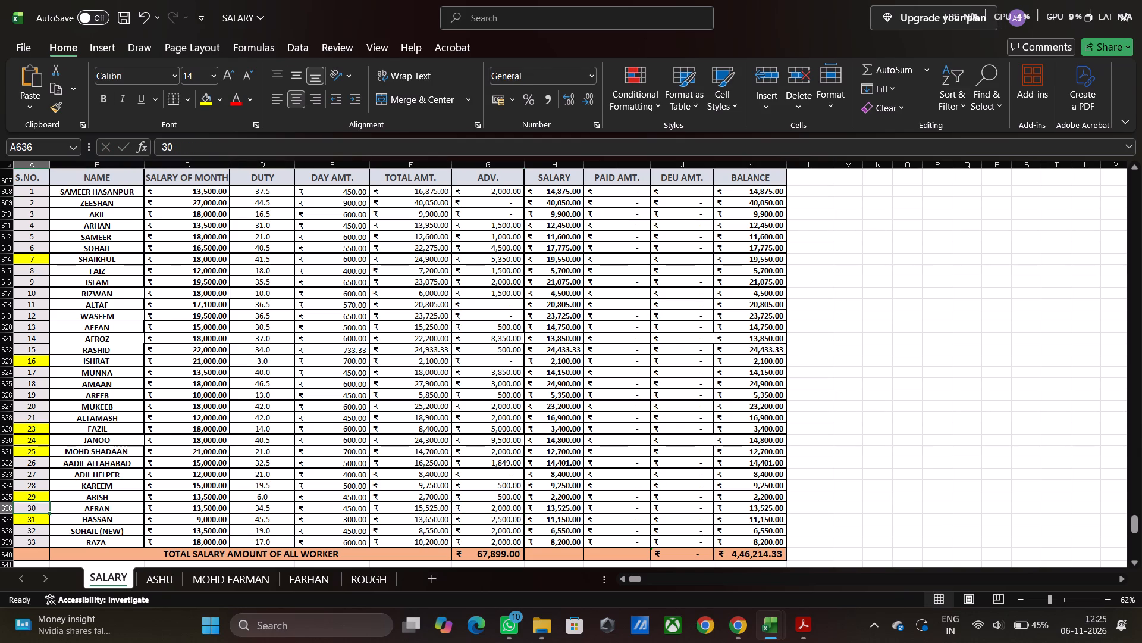
key(Up)
key(Right)
key(Right)
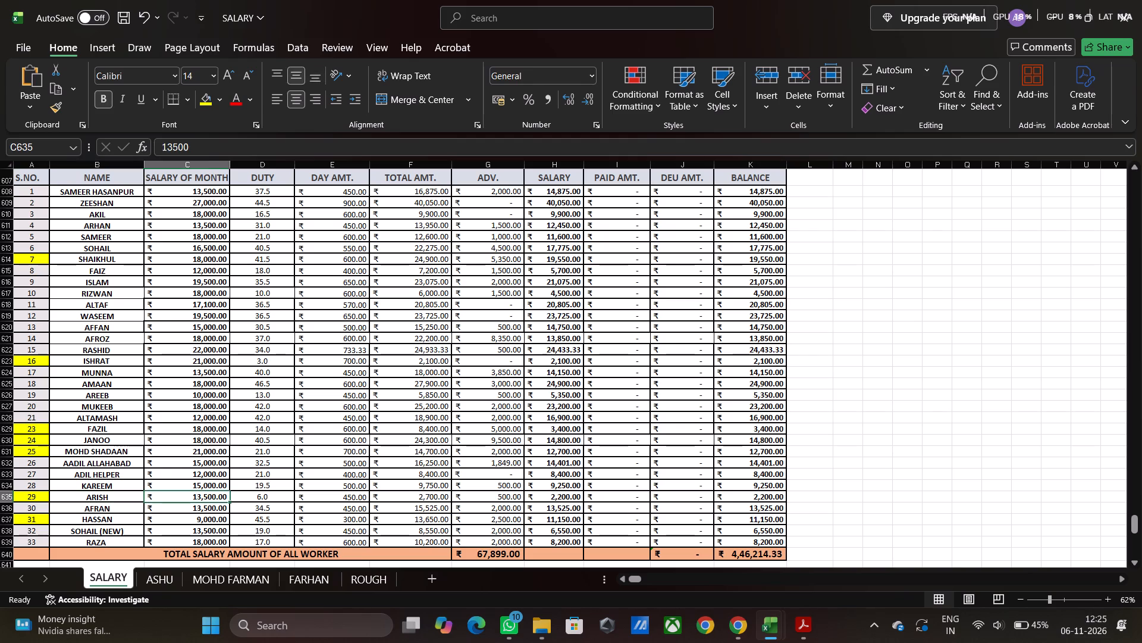
key(Right)
key(Right)
key(Right)
key(Right)
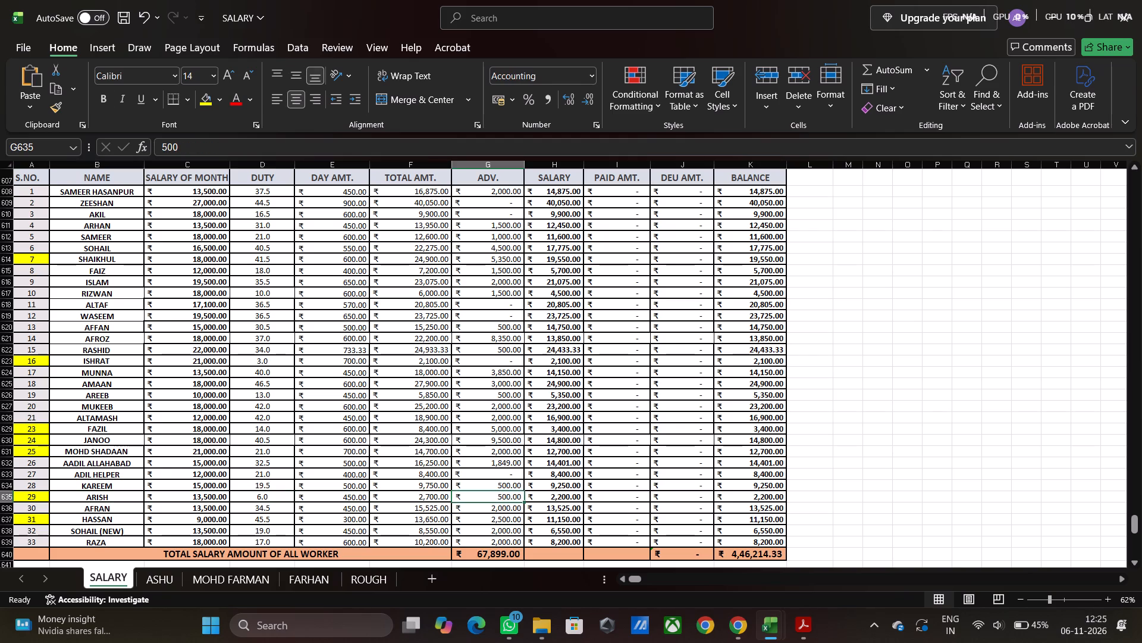
key(Left)
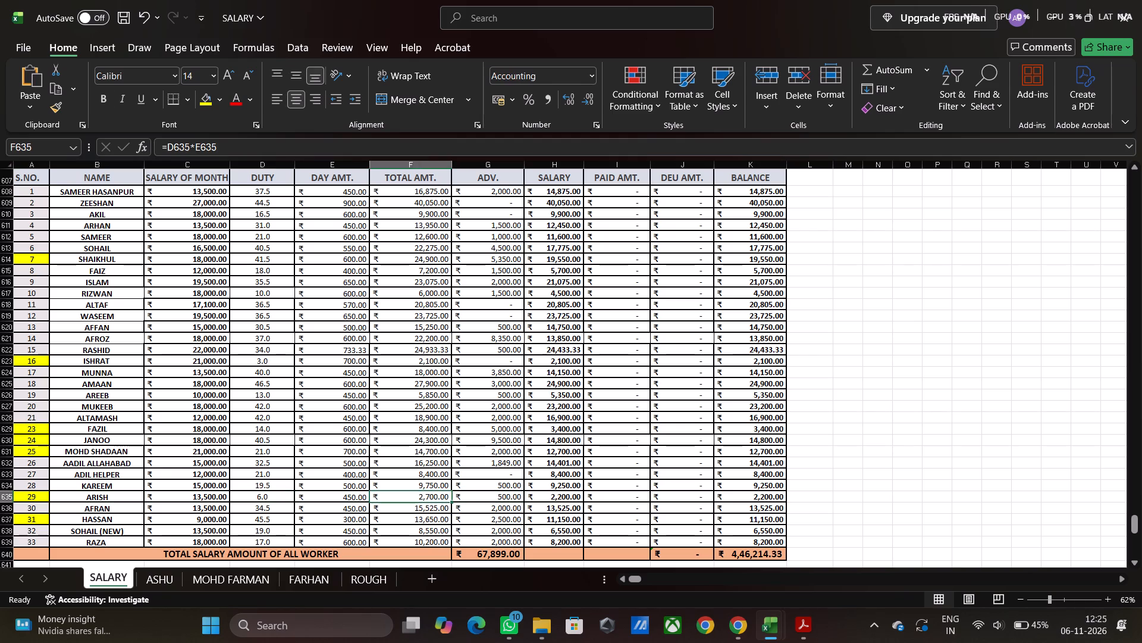
key(Left)
key(Left)
key(Left)
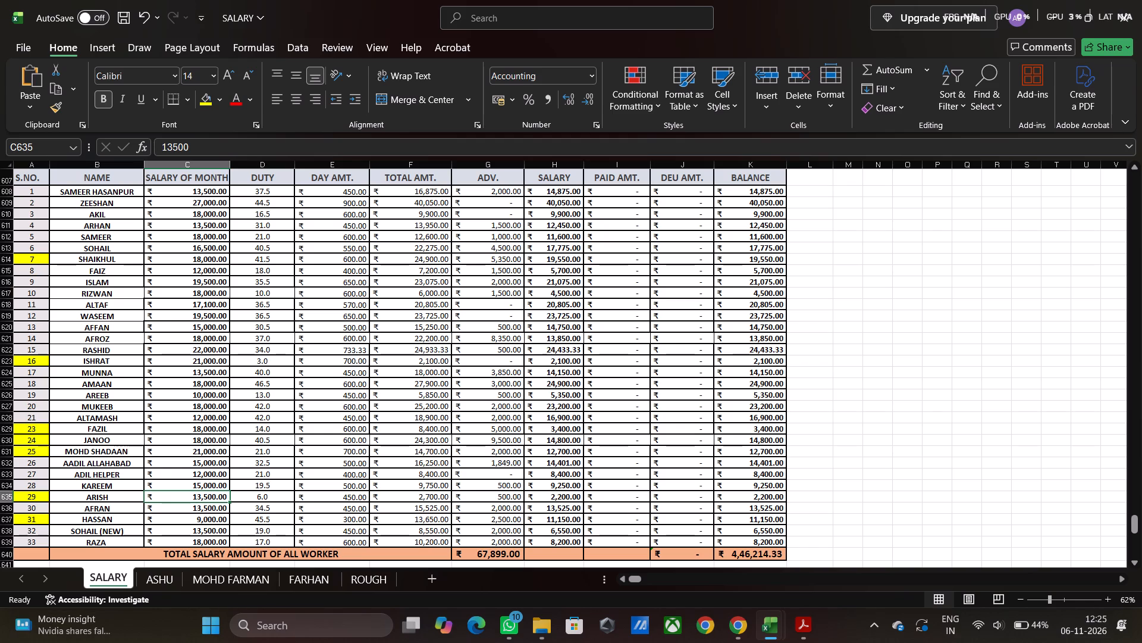
Set the duty of worker S.No. 31 in the September 2026 slip to 36.
click(270, 518)
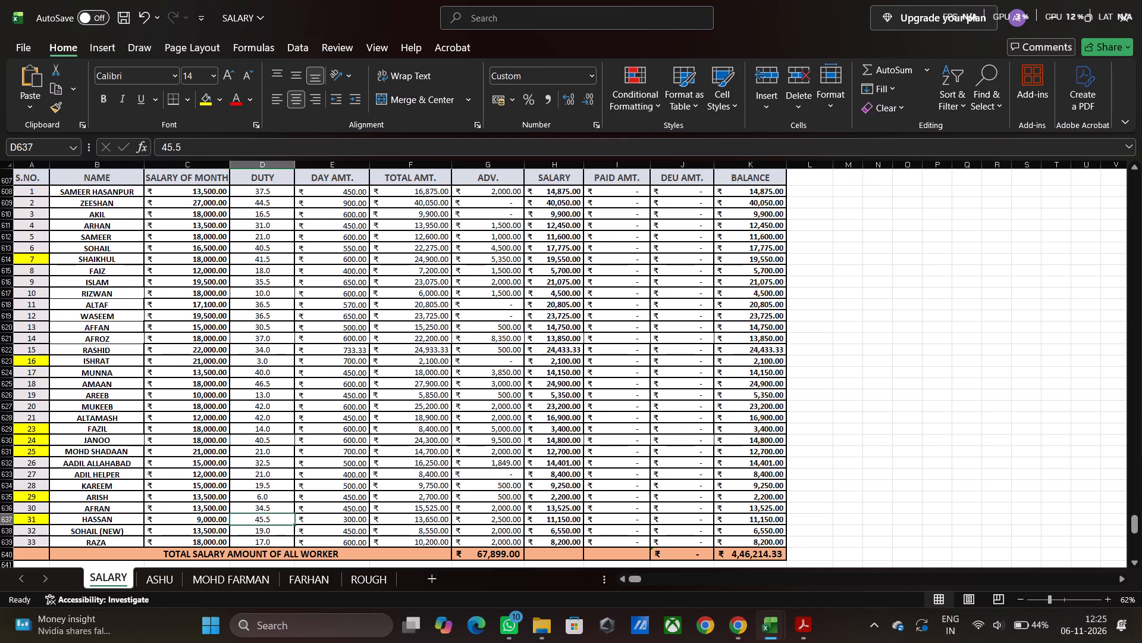
text(35)
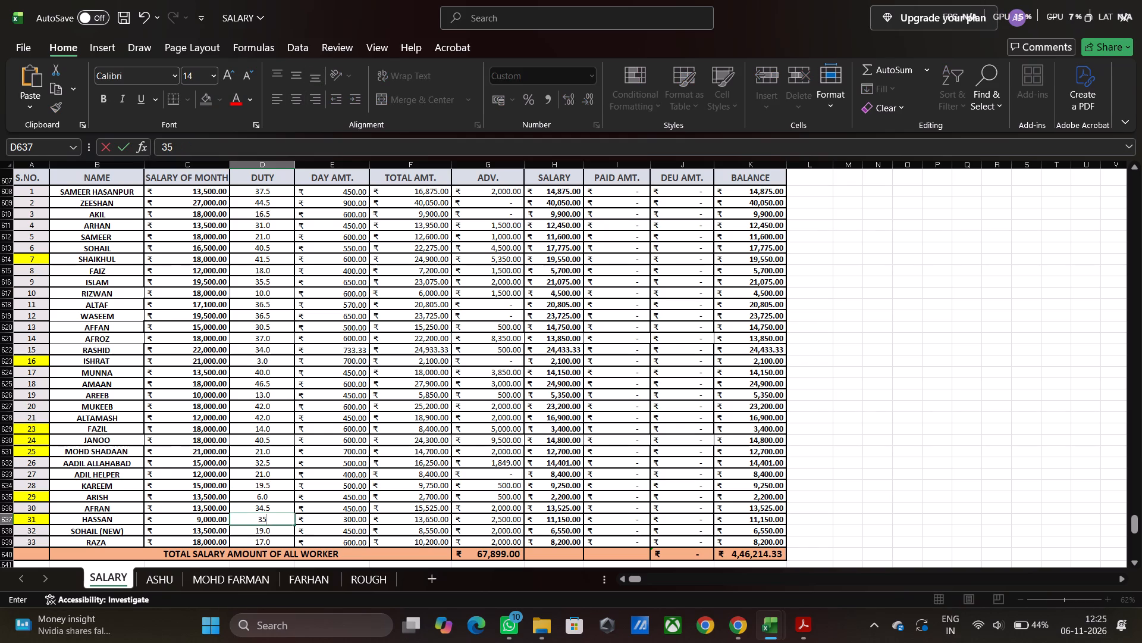
key(BackSpace)
key(6)
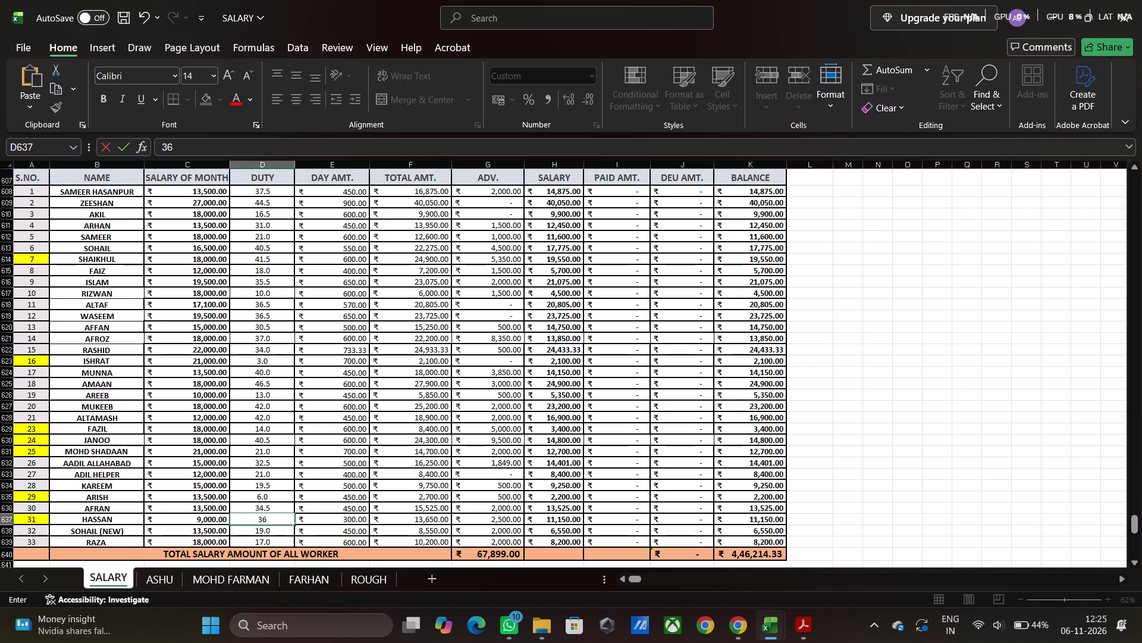
key(Right)
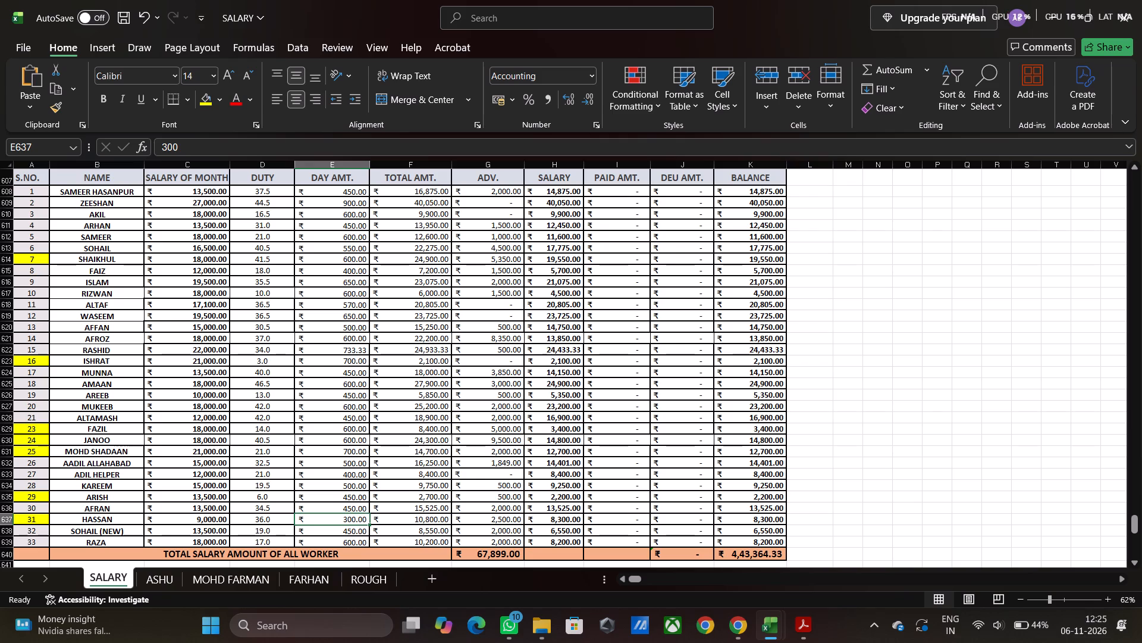
Set the duty of worker S.No. 29 in the September 2026 slip to 45.5 and the advance to 2500.
key(Up)
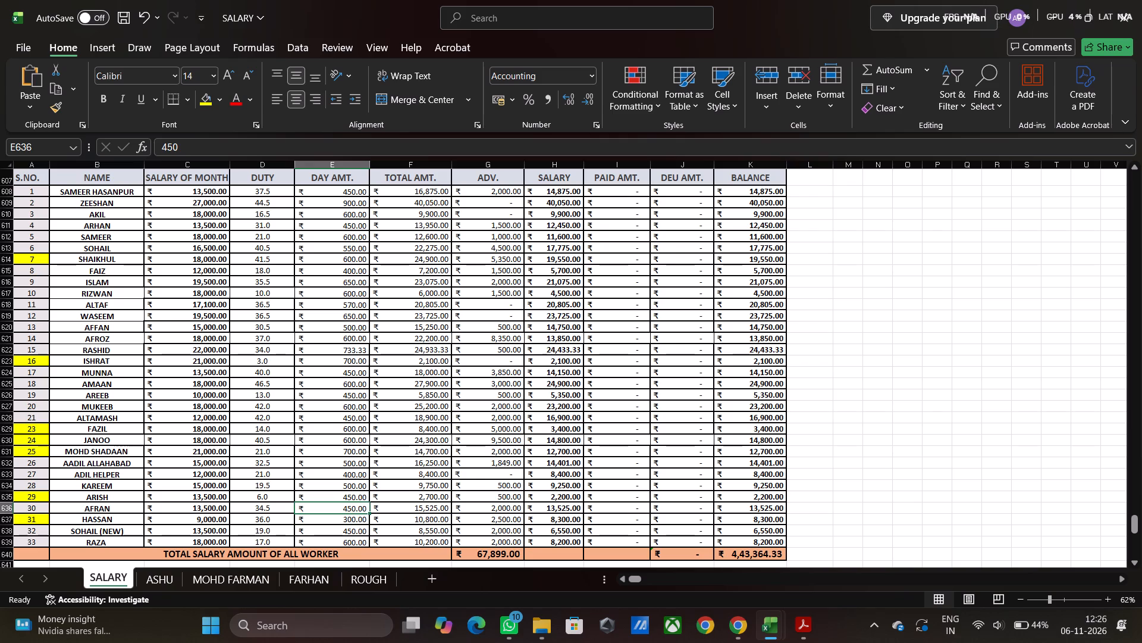
key(Up)
key(Left)
key(Left)
key(Left)
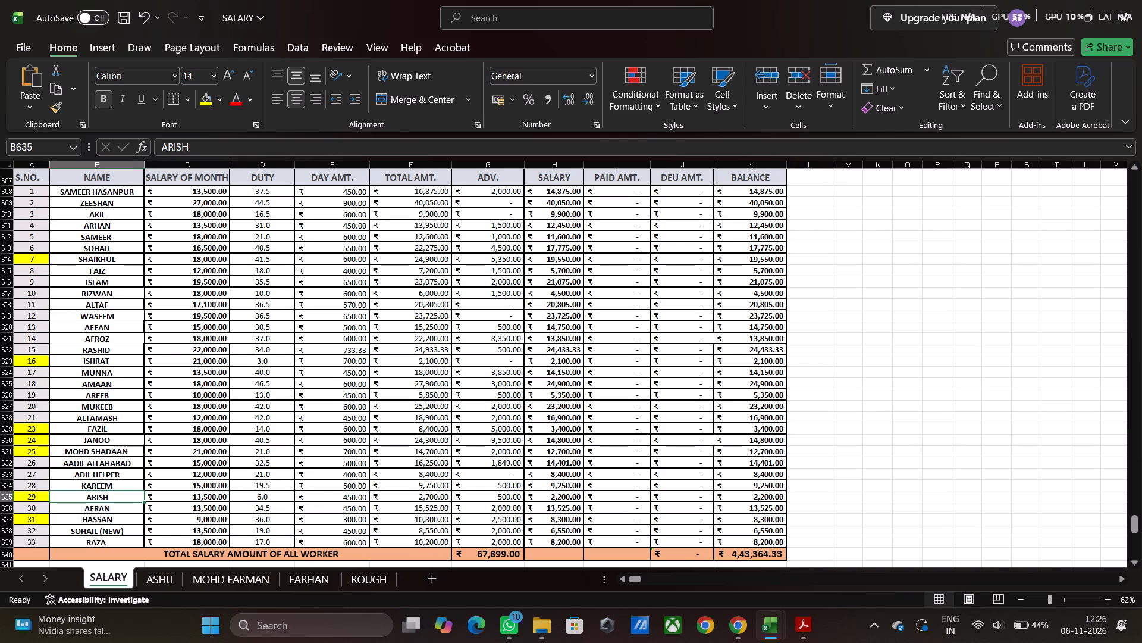
key(Right)
key(Right)
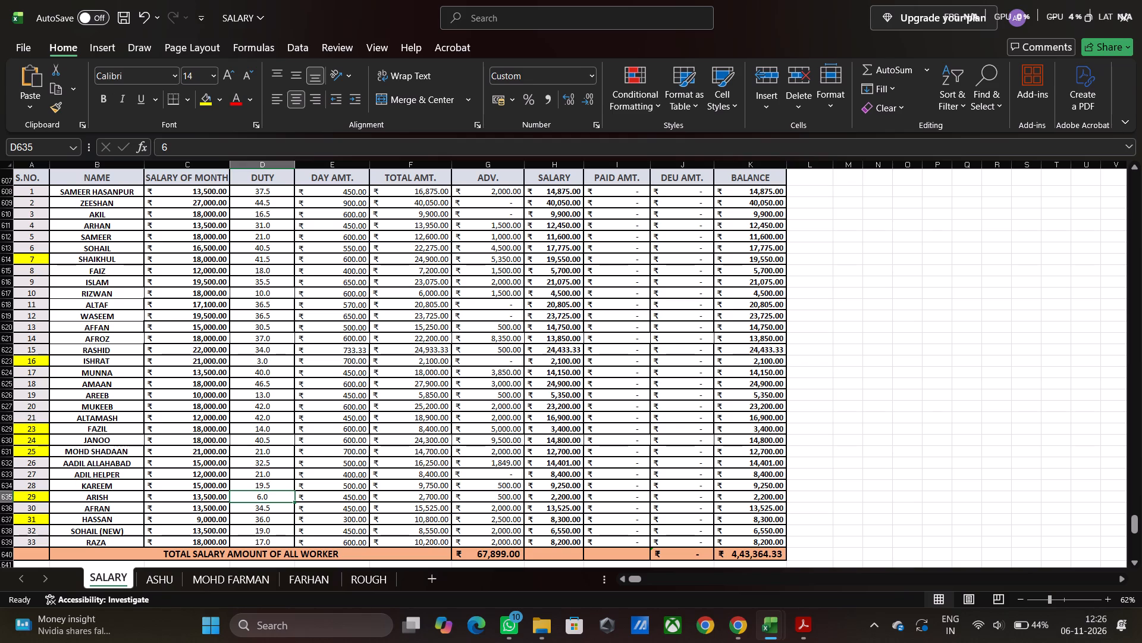
text(45.5)
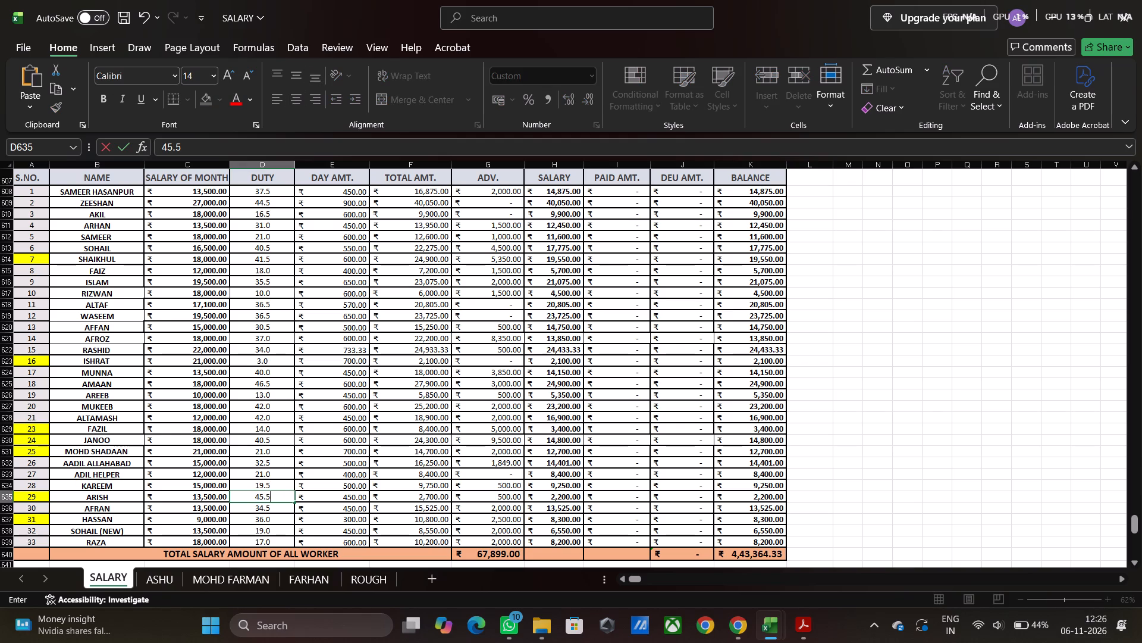
key(Right)
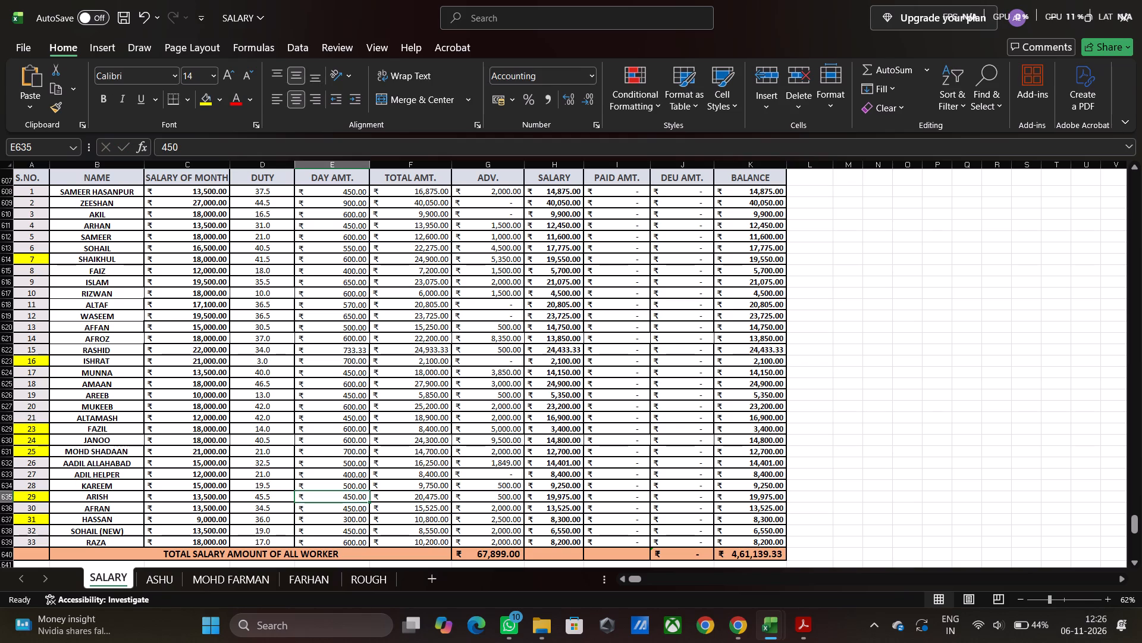
key(Right)
key(Right)
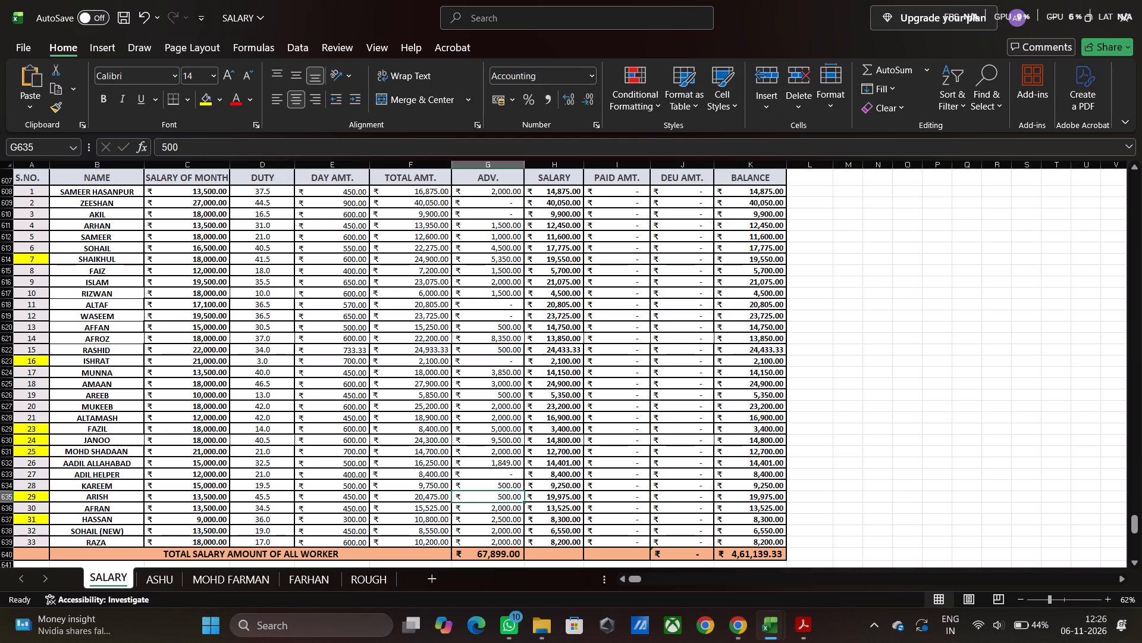
text(2500)
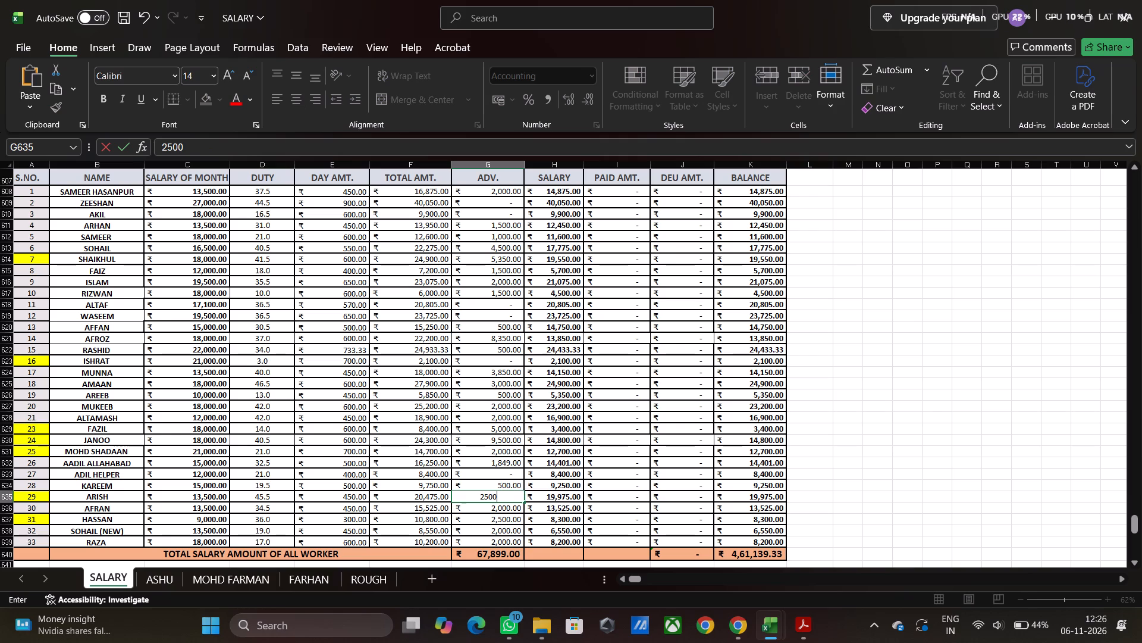
key(Right)
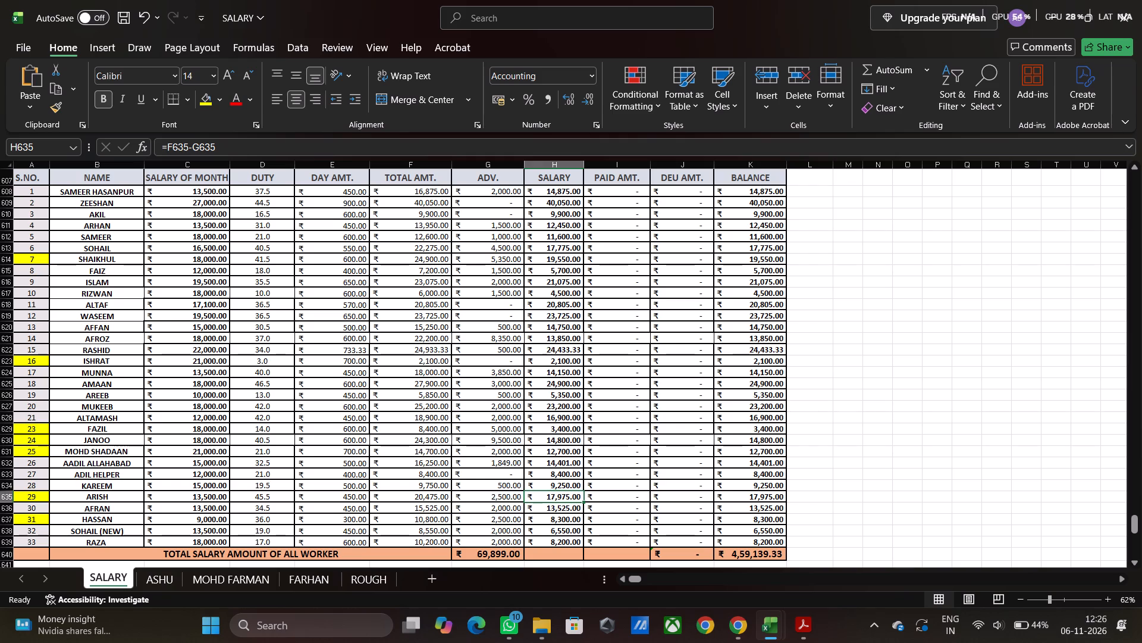
Highlight serial number 3 in the September 2026 slip in yellow.
click(32, 216)
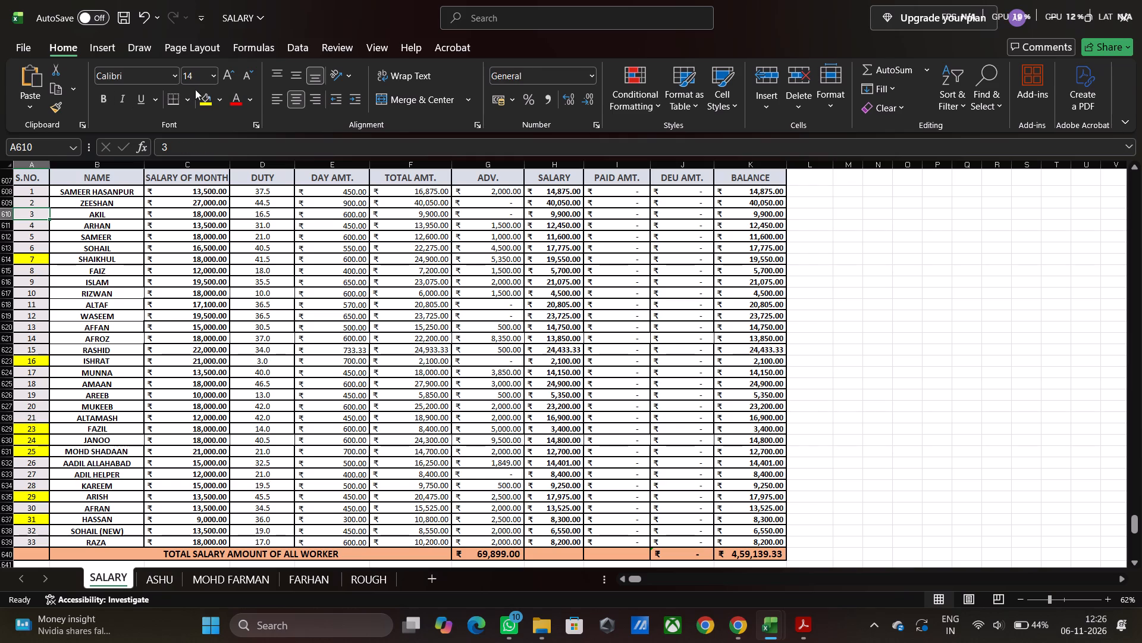
click(205, 95)
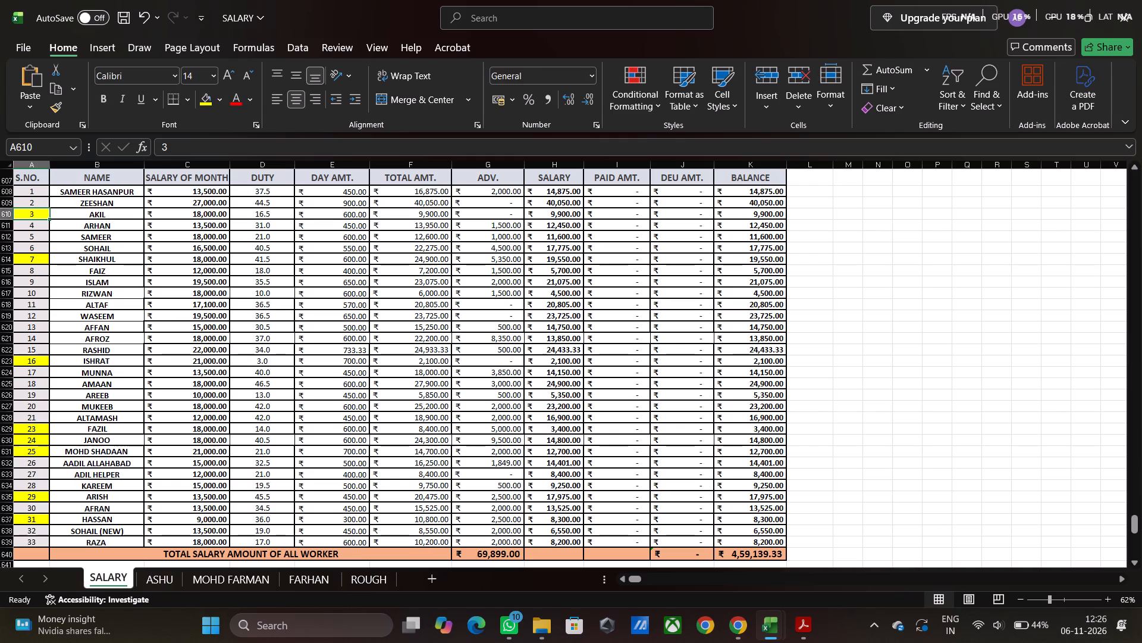
Set the duty of worker S.No. 3 in the September 2026 slip to 40 and check the advance.
click(265, 215)
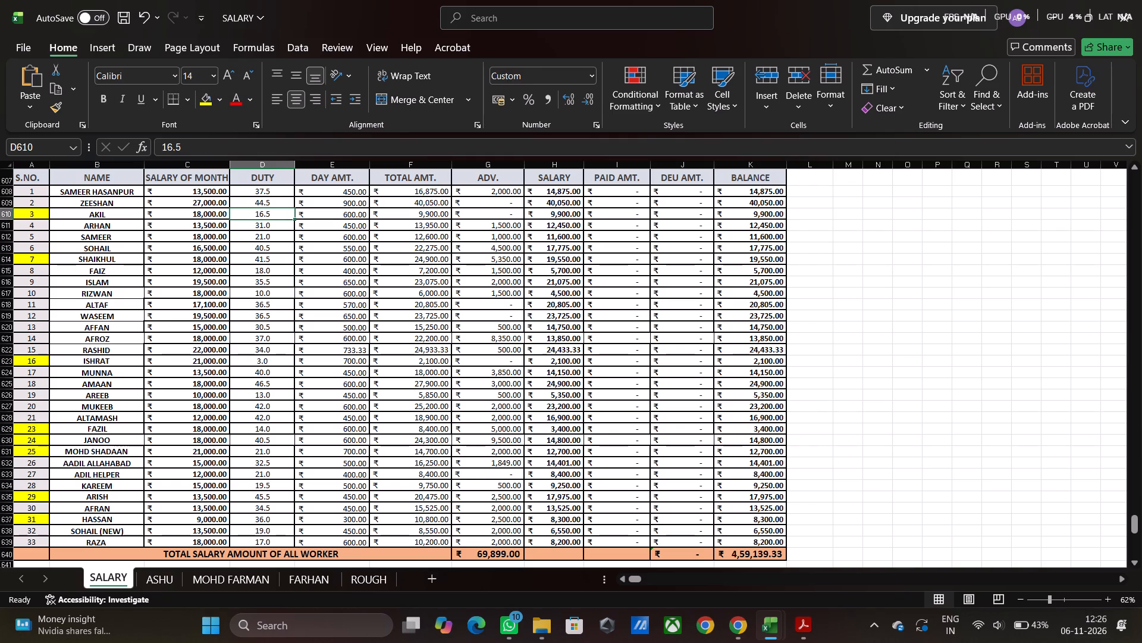
text(40)
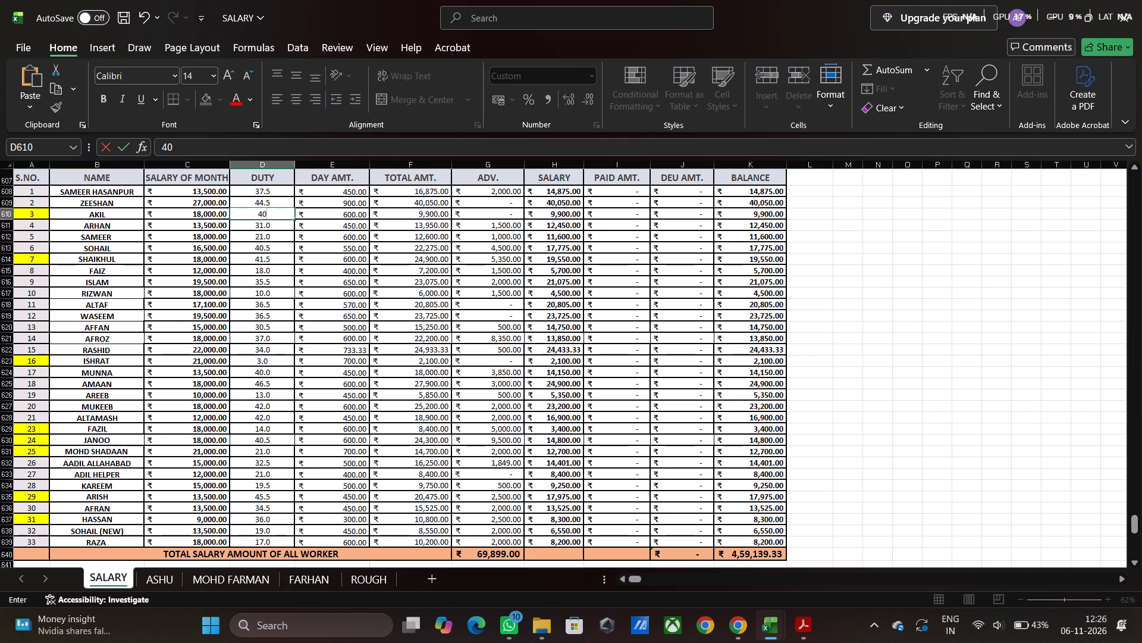
key(Right)
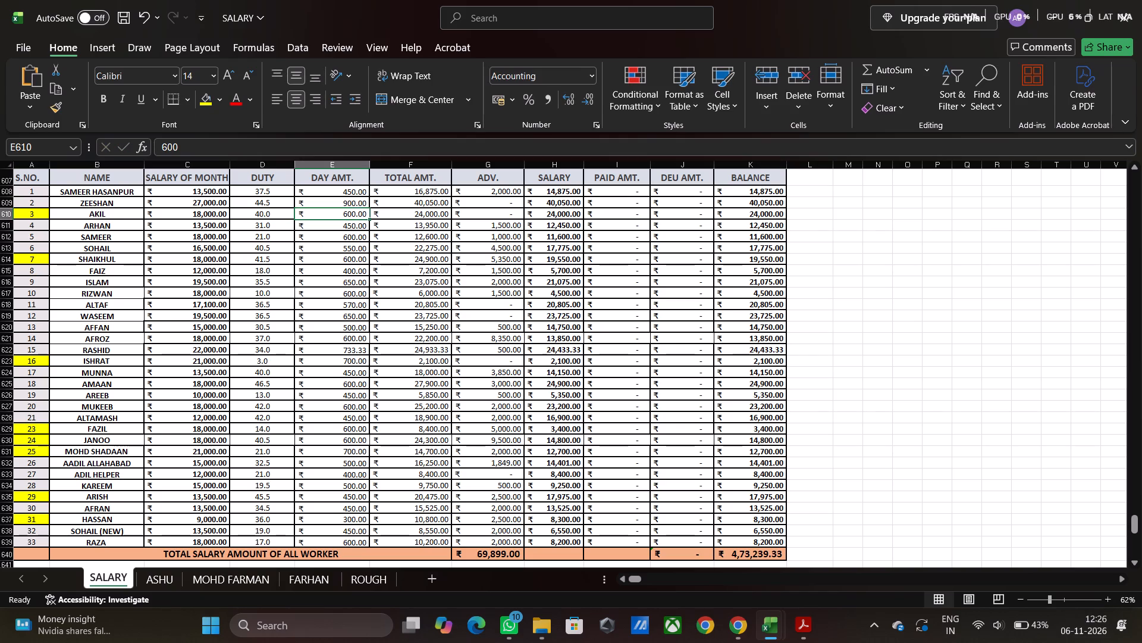
key(Right)
key(Right)
key(Right)
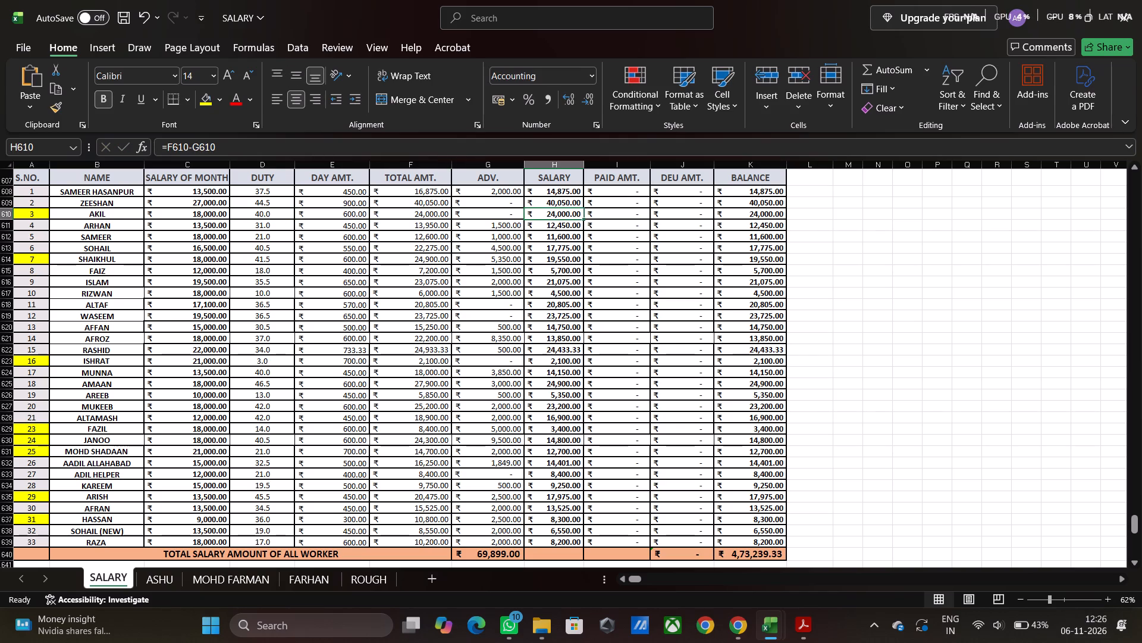
key(Left)
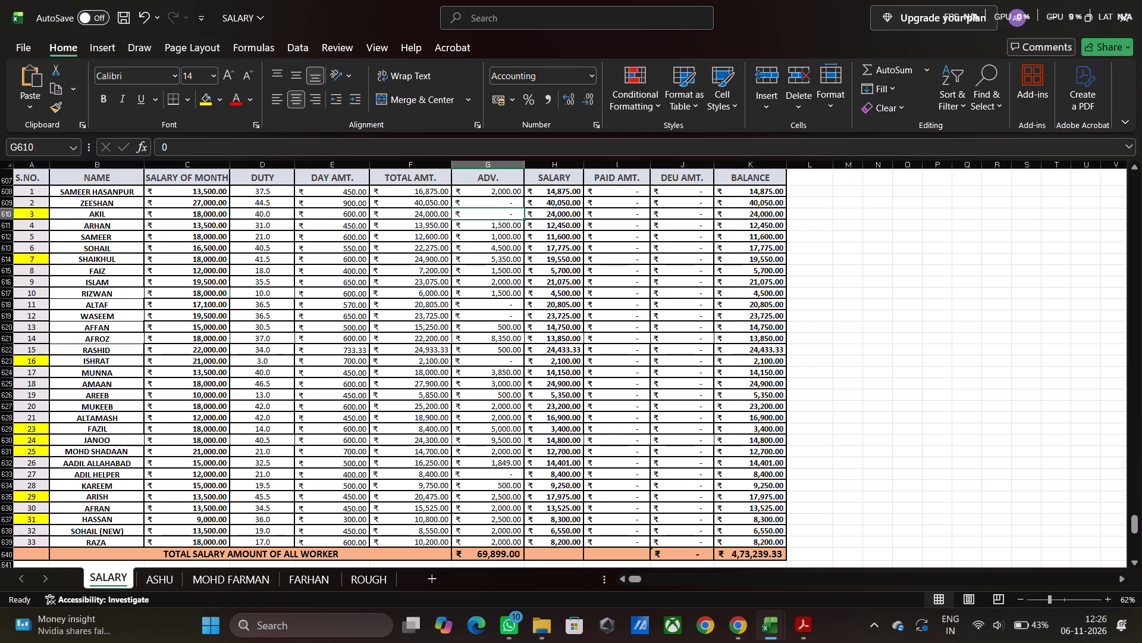
Highlight serial number 13 in the September 2026 slip in yellow and set that worker's duty to 39.
click(34, 324)
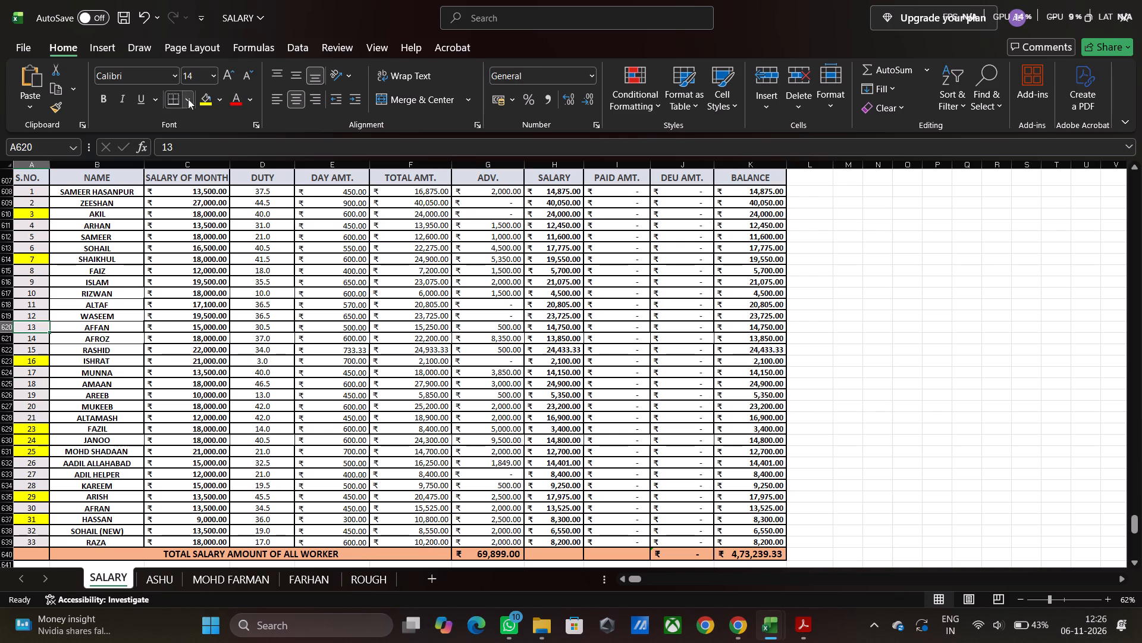
click(203, 104)
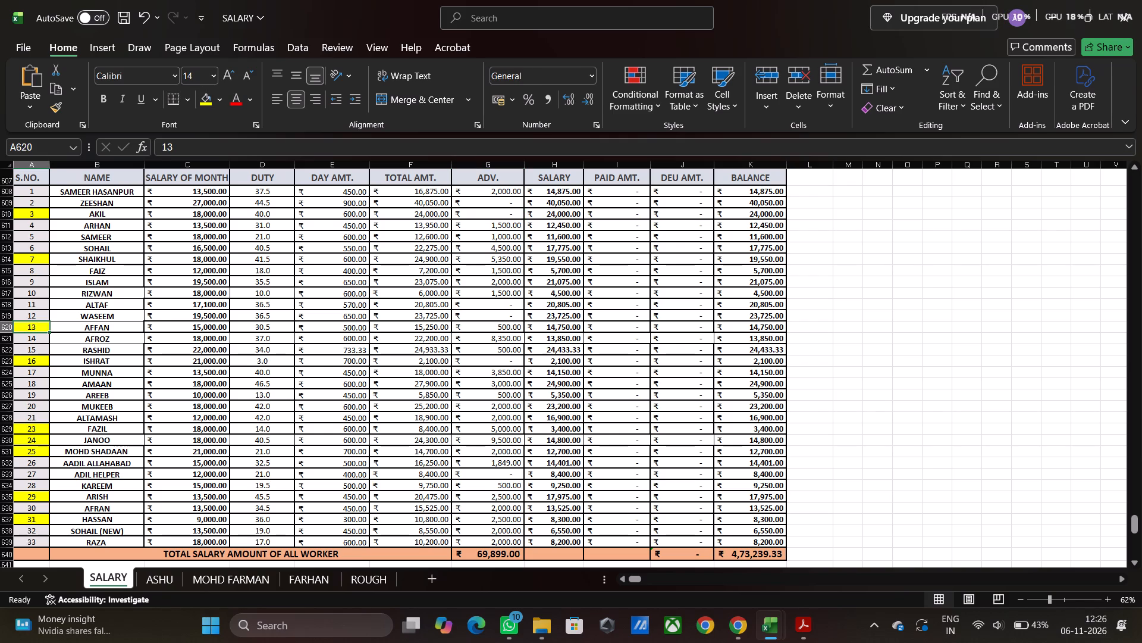
click(270, 329)
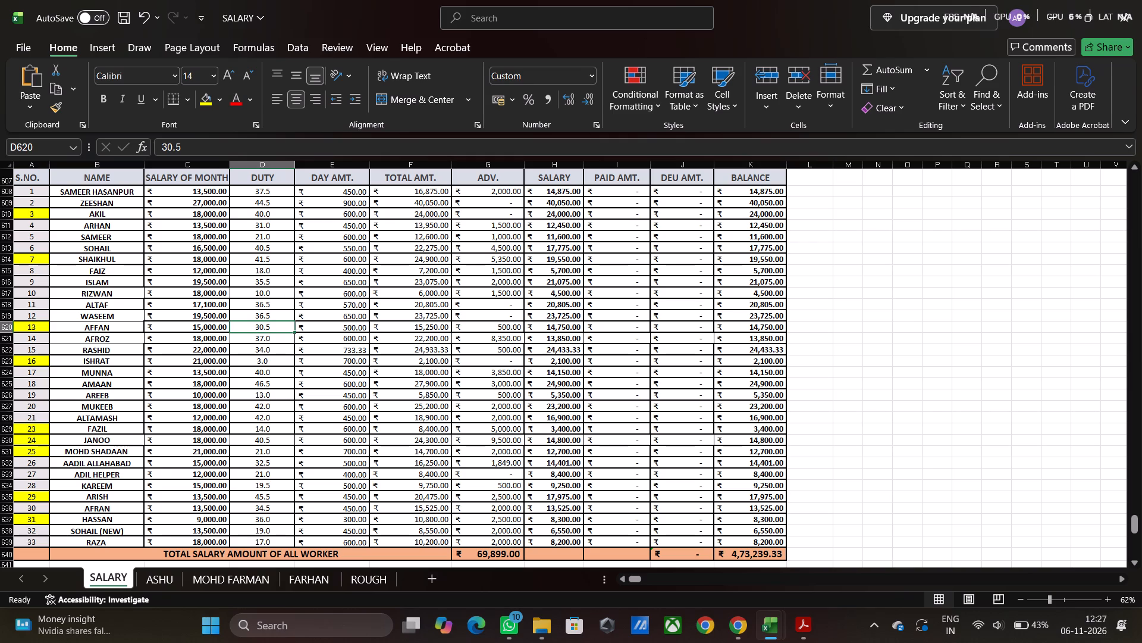
text(39)
key(Right)
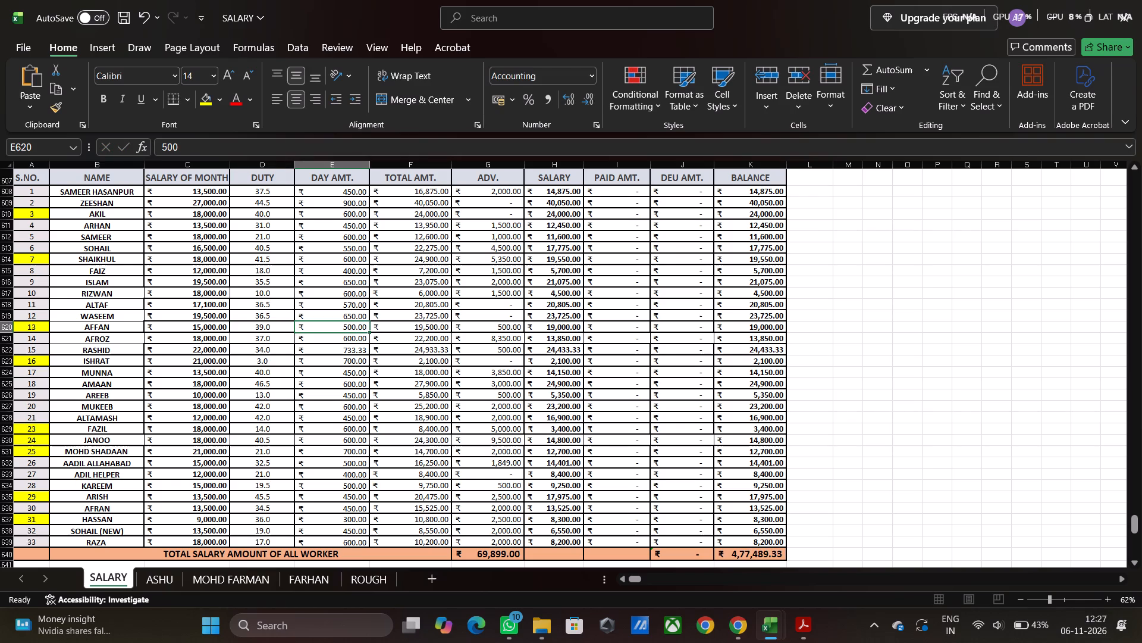
key(Right)
key(Right)
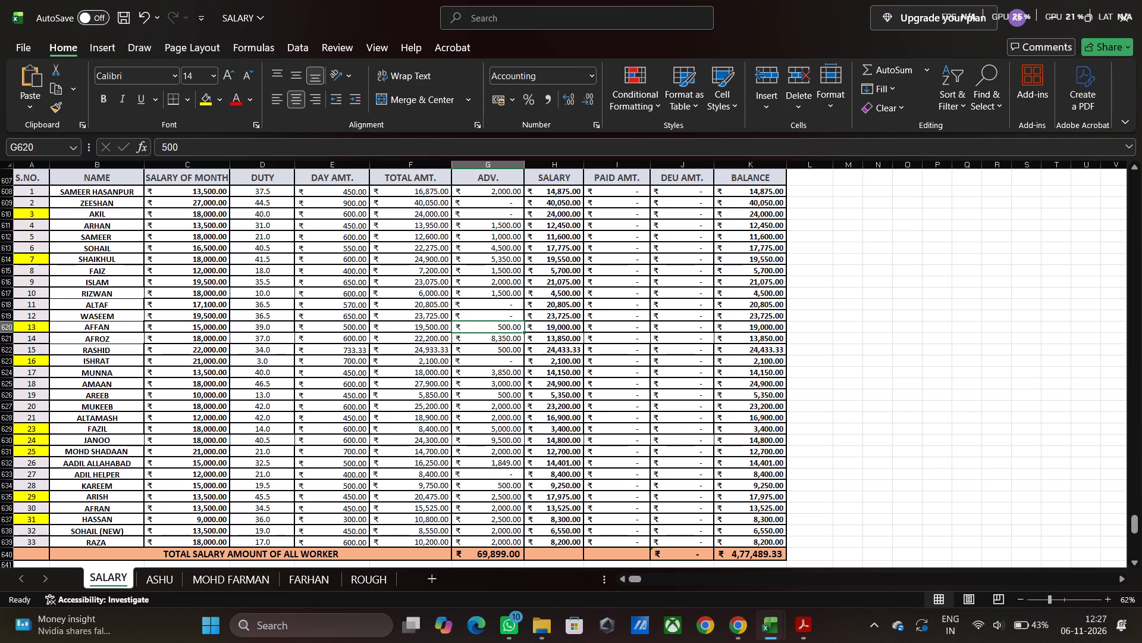
Highlight serial number 8 in the September 2026 slip in yellow.
click(27, 274)
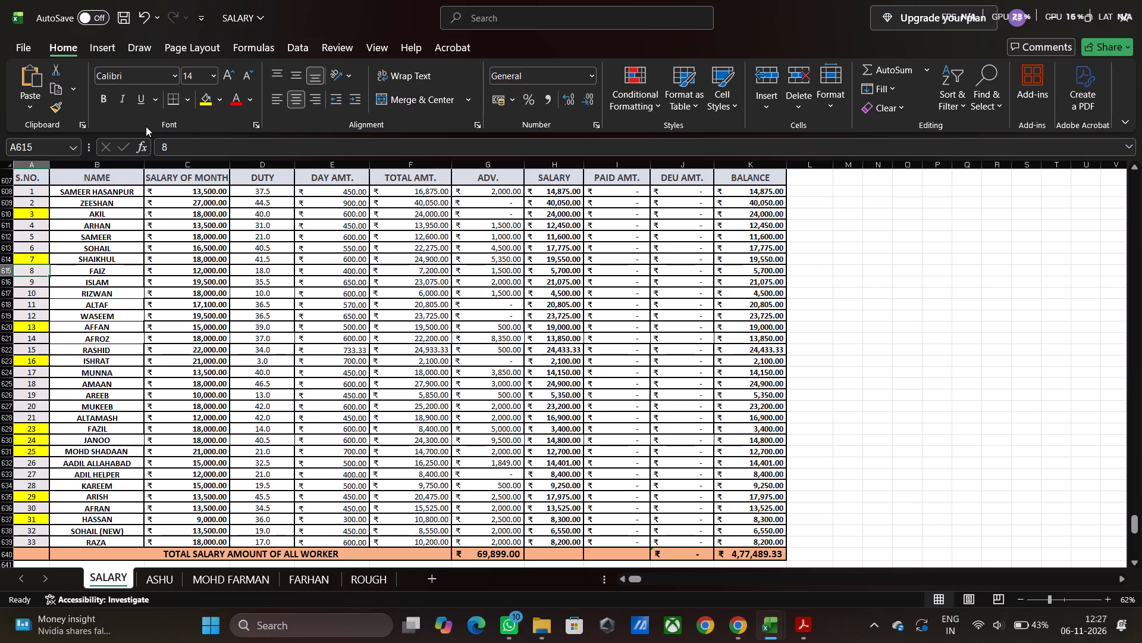
click(204, 103)
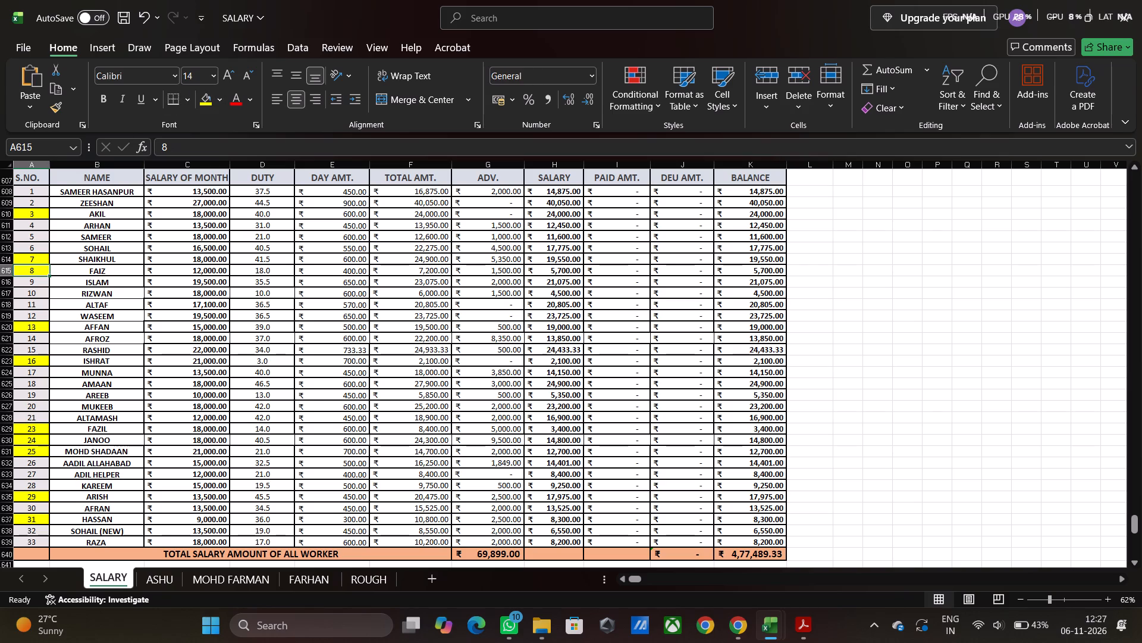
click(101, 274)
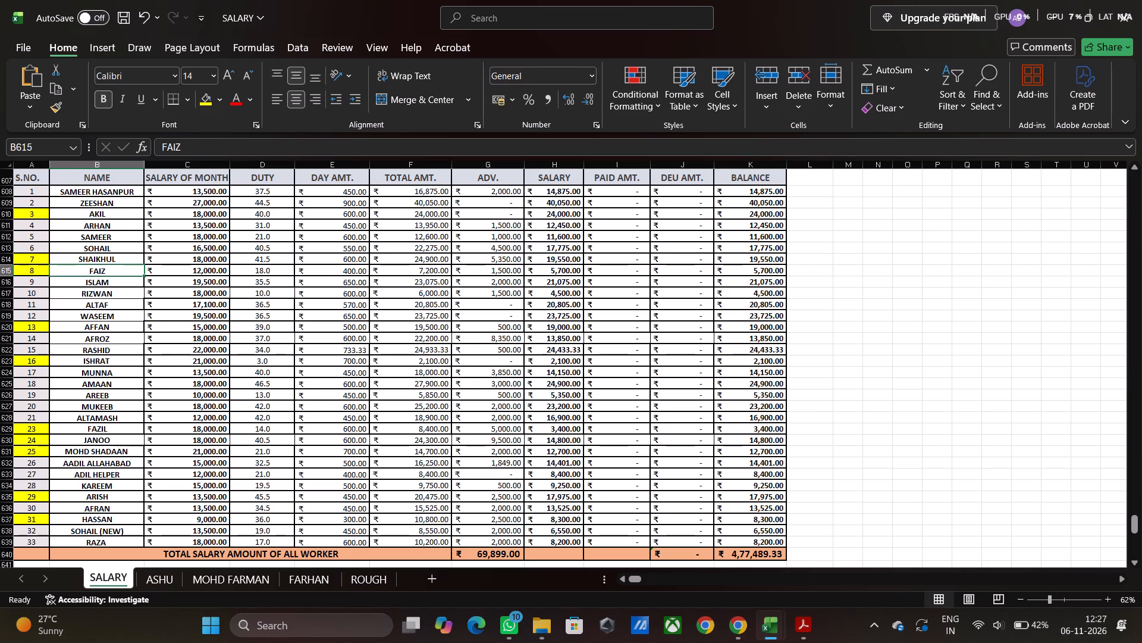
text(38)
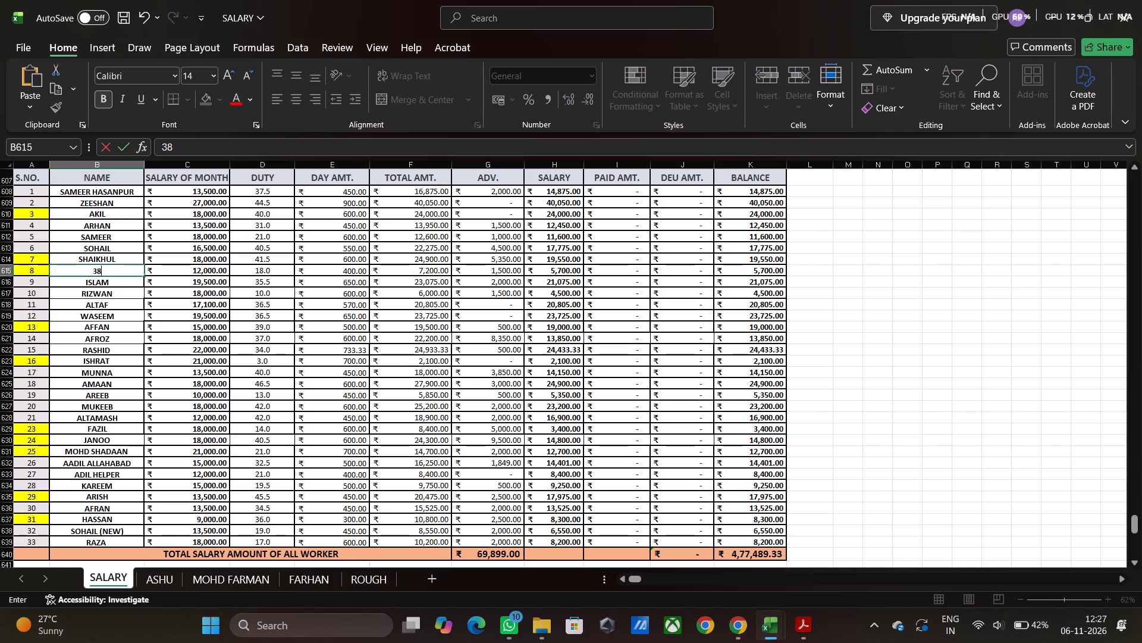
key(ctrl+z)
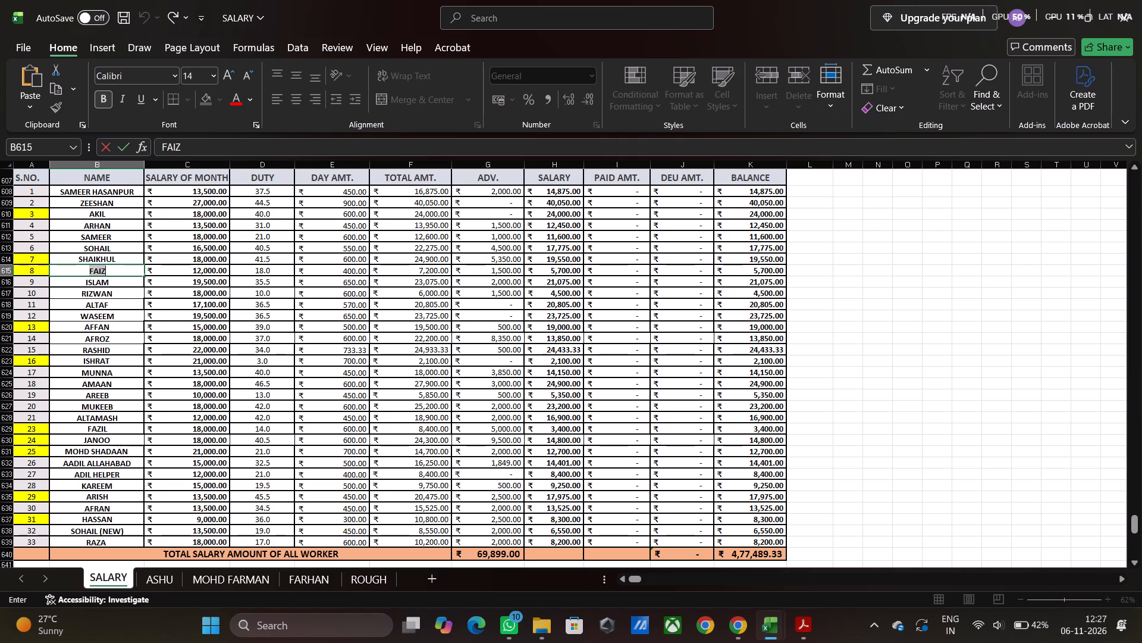
Set the duty of worker S.No. 8 in the September 2026 slip to 38 and the advance to 2500.
key(Right)
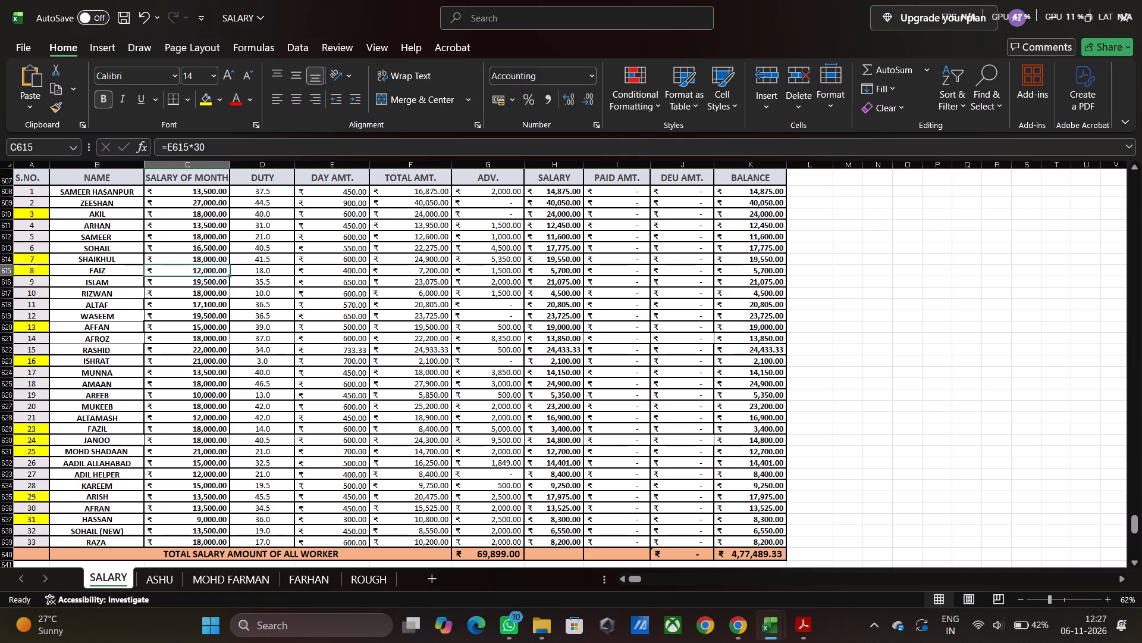
key(Right)
text(38)
key(Right)
key(Right)
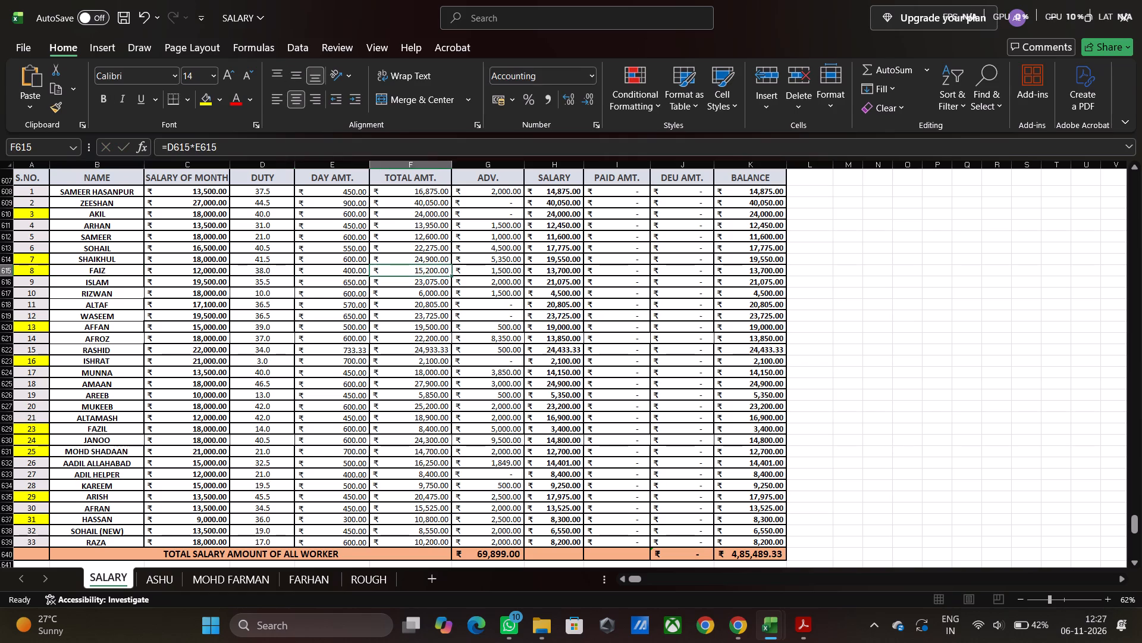
key(Right)
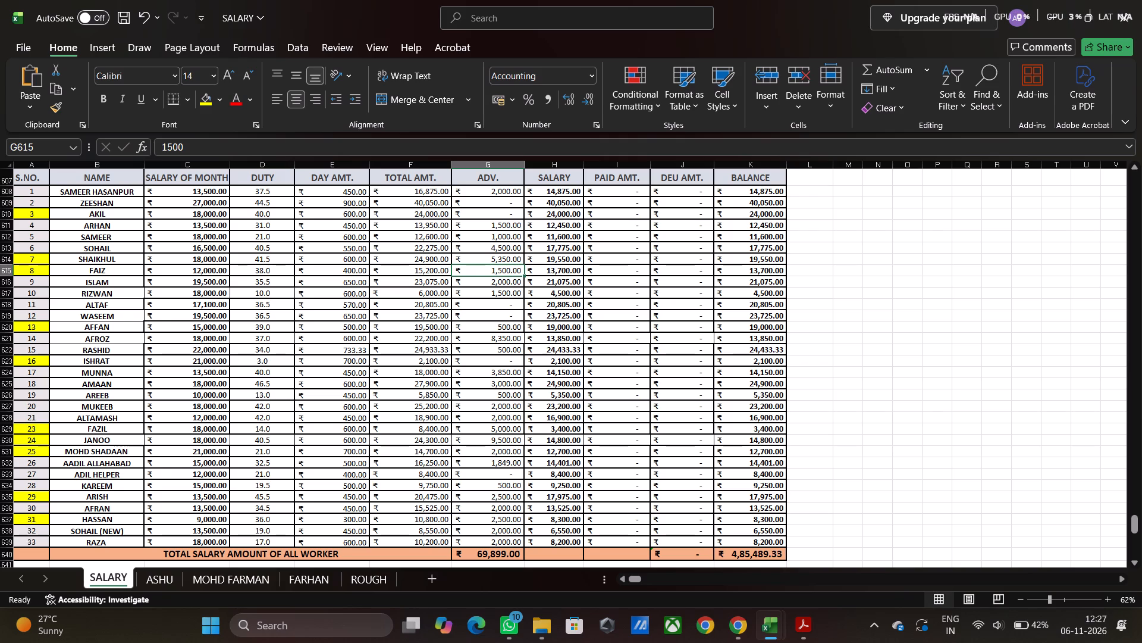
text(2500)
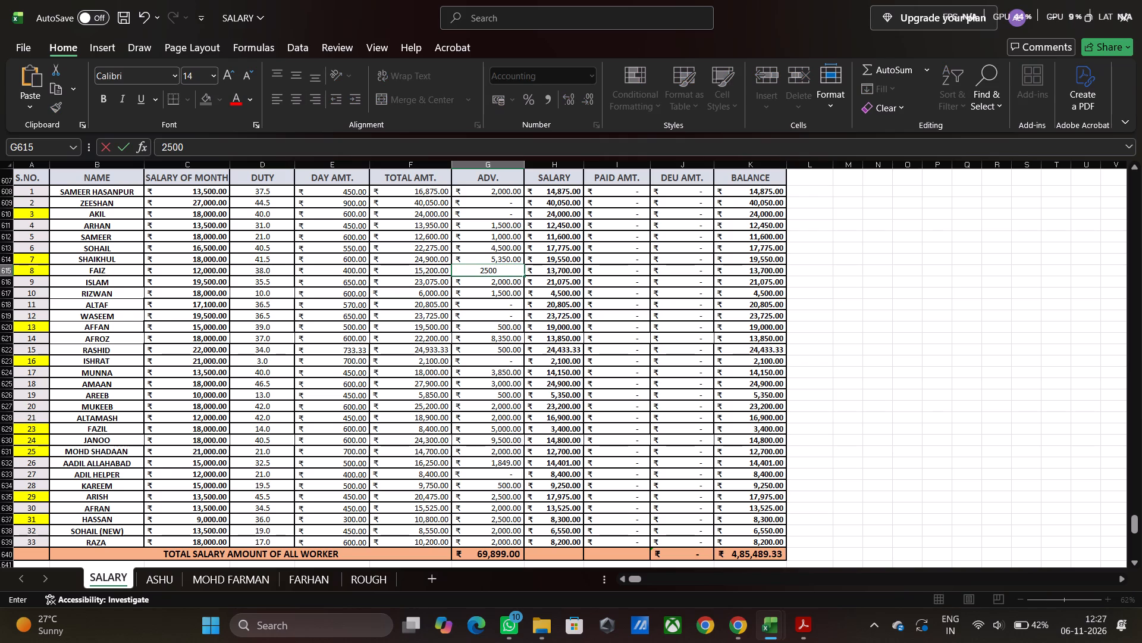
key(Right)
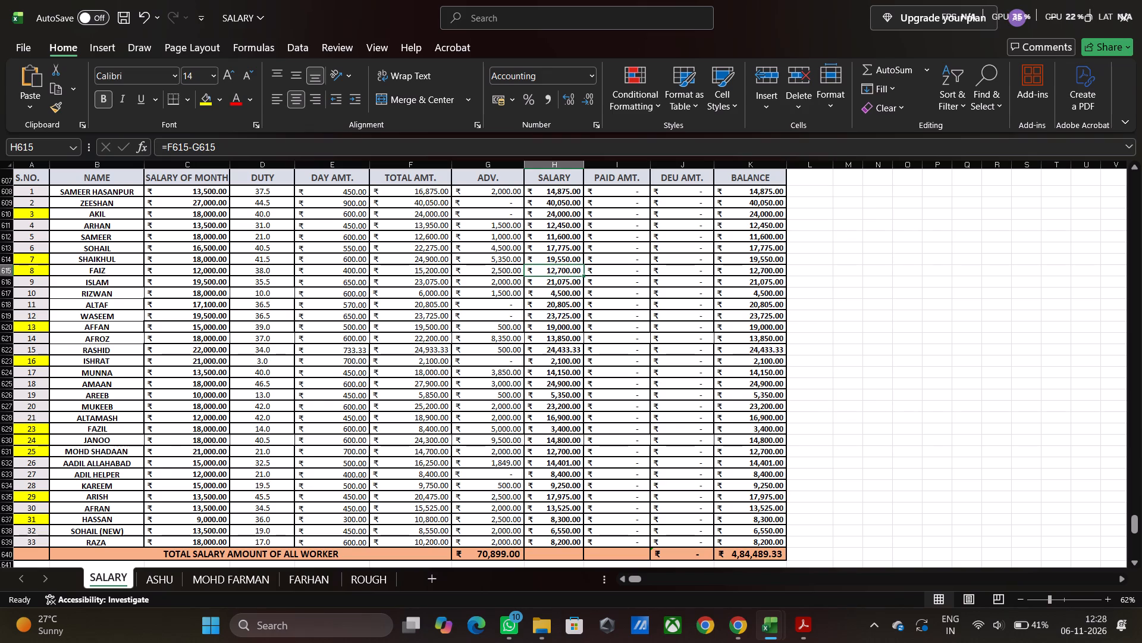
Highlight serial number 14 in the September 2026 slip in yellow.
scroll(111, 273, down, 1)
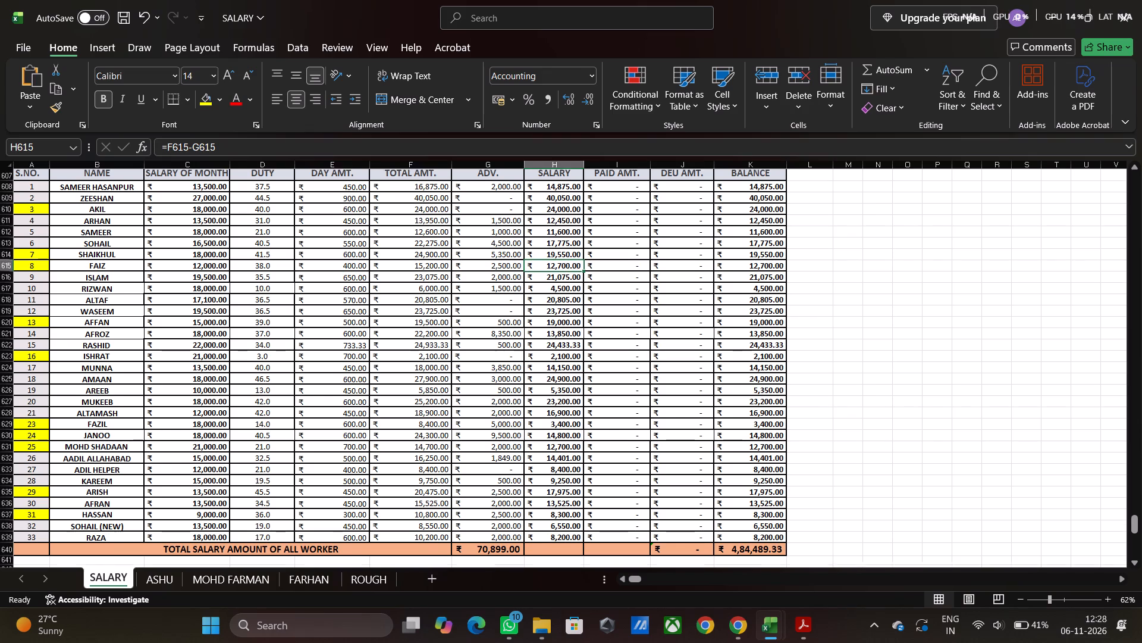
scroll(111, 273, down, 1)
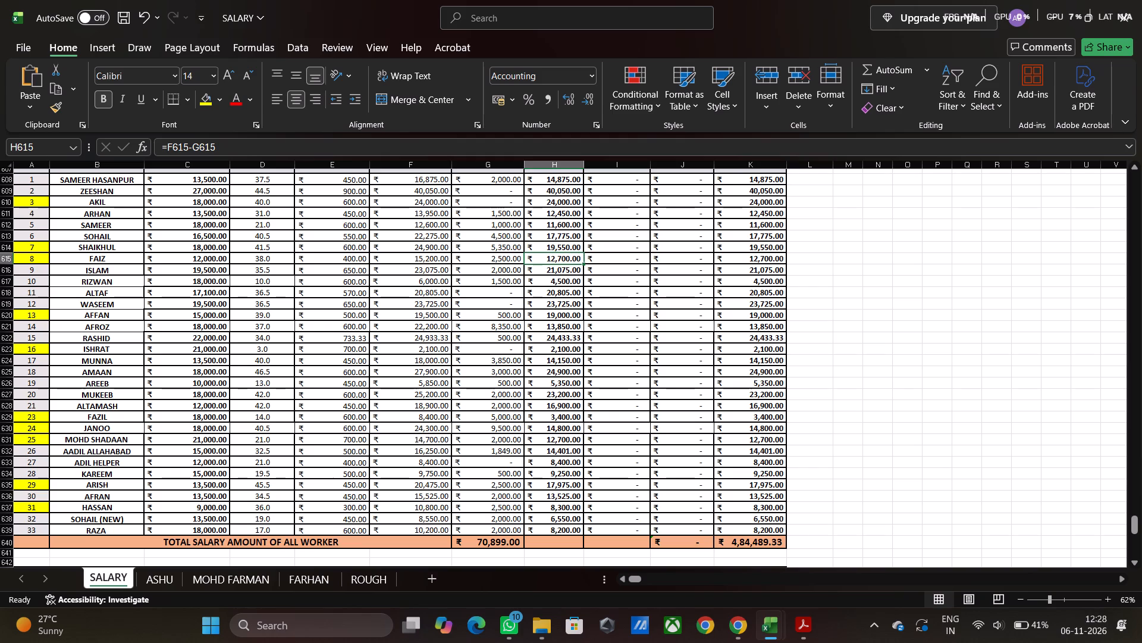
click(112, 340)
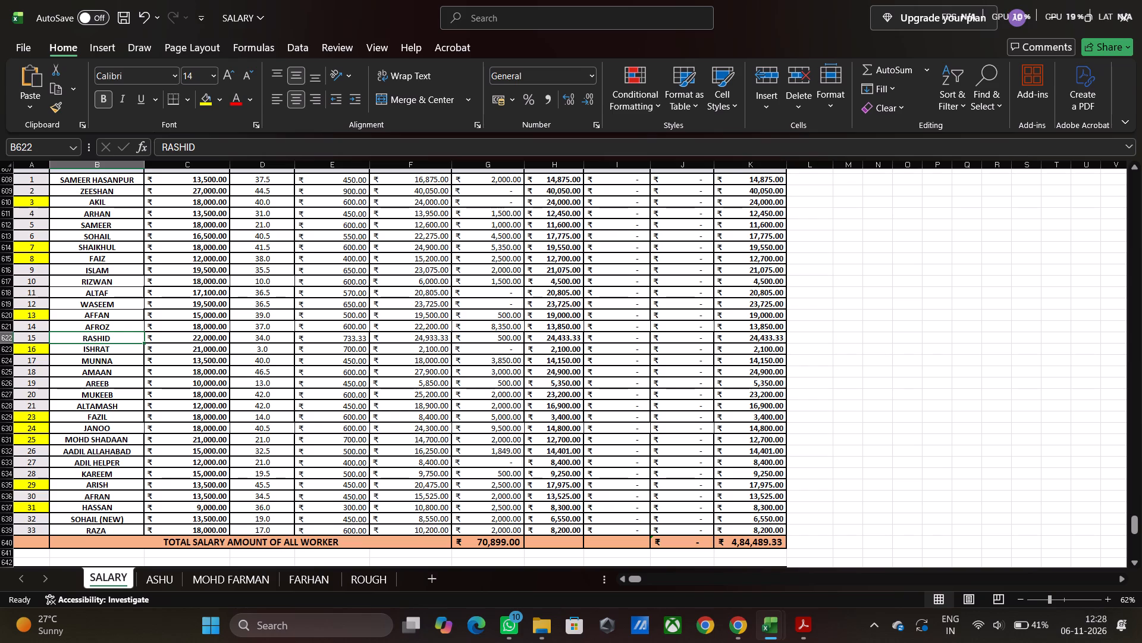
click(29, 326)
click(202, 99)
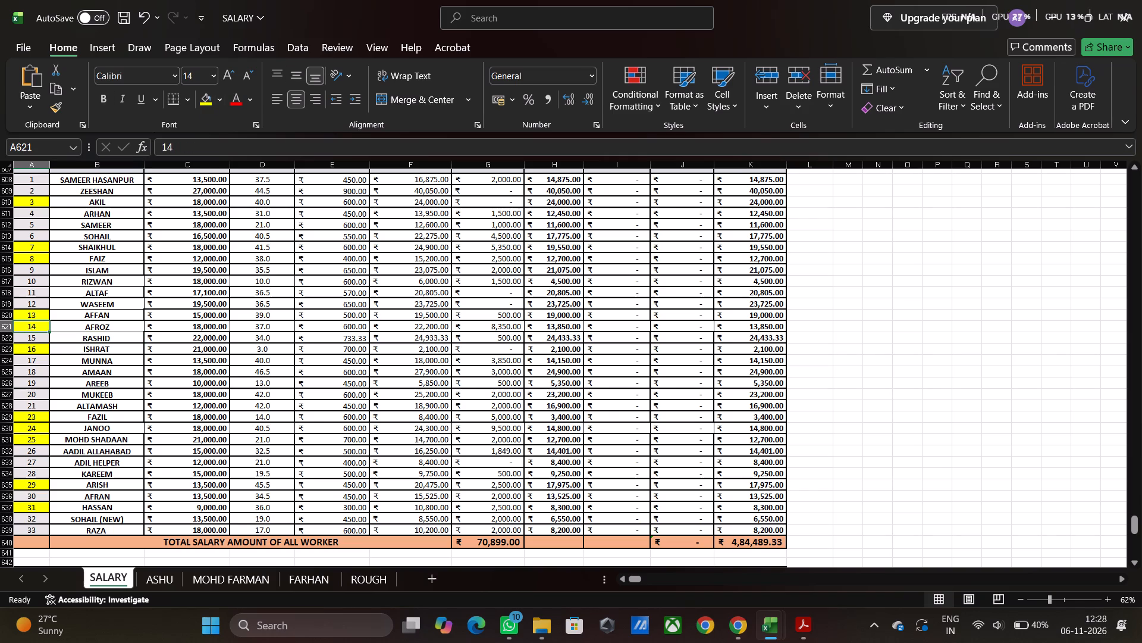
Set the duty of worker S.No. 14 in the September 2026 slip to 45.5 and the advance to 2350.
click(259, 327)
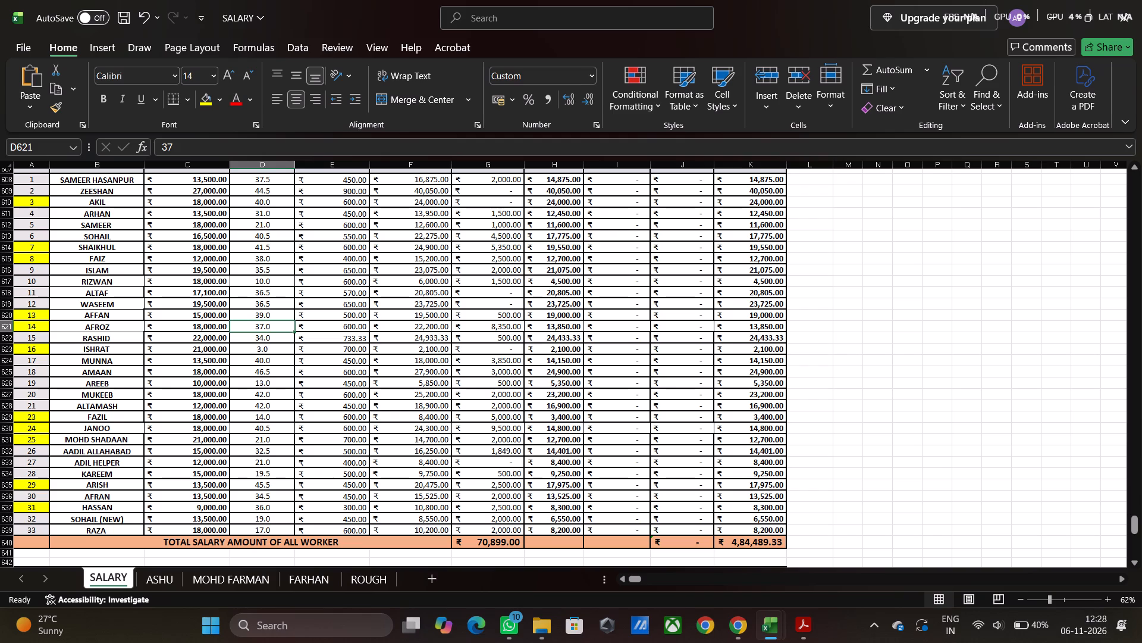
text(45.5)
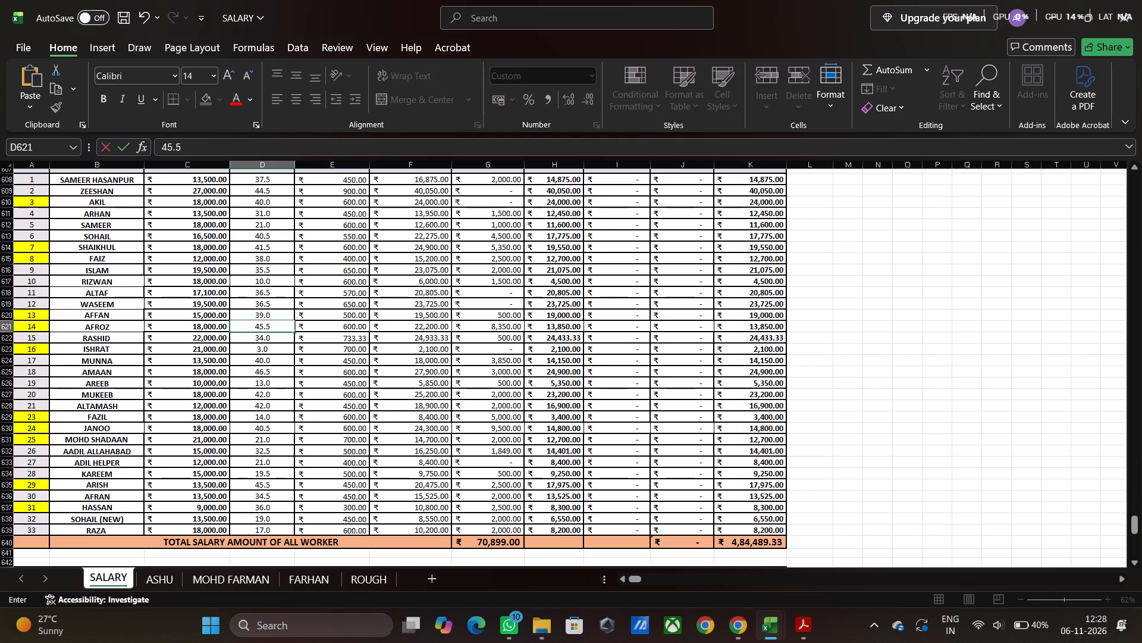
key(Right)
key(Right)
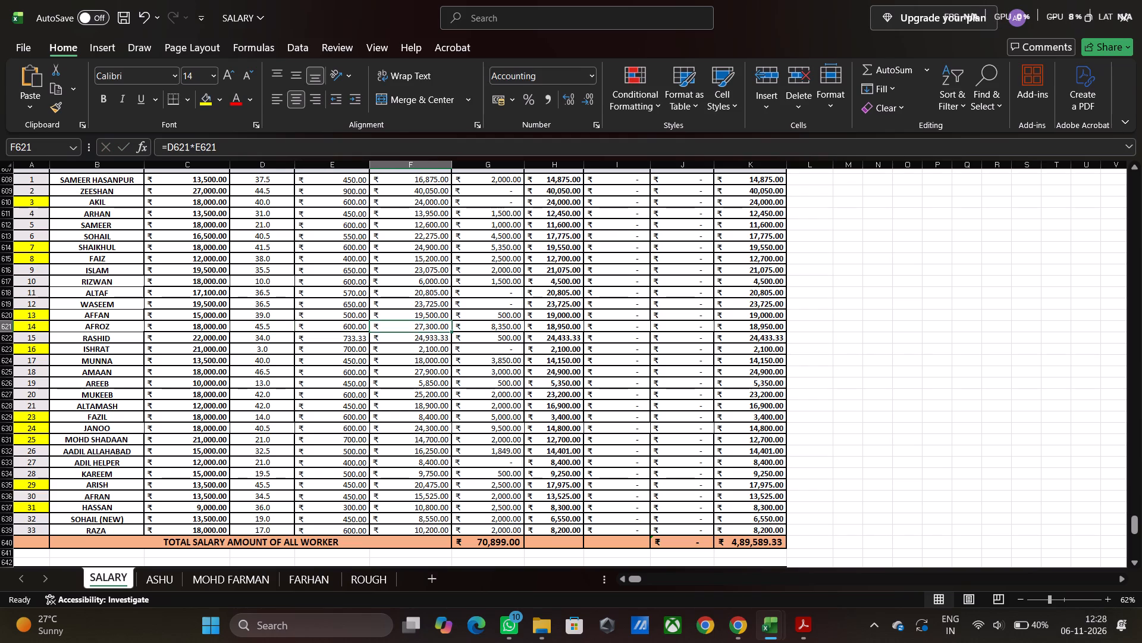
key(Right)
key(Right)
key(Left)
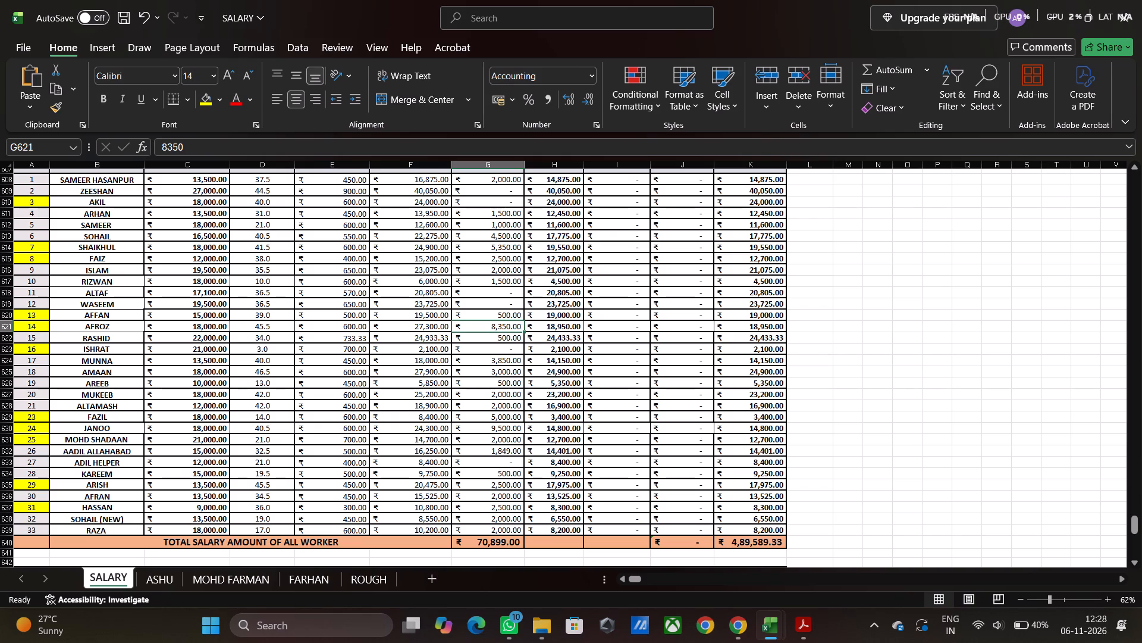
text(235)
key(0)
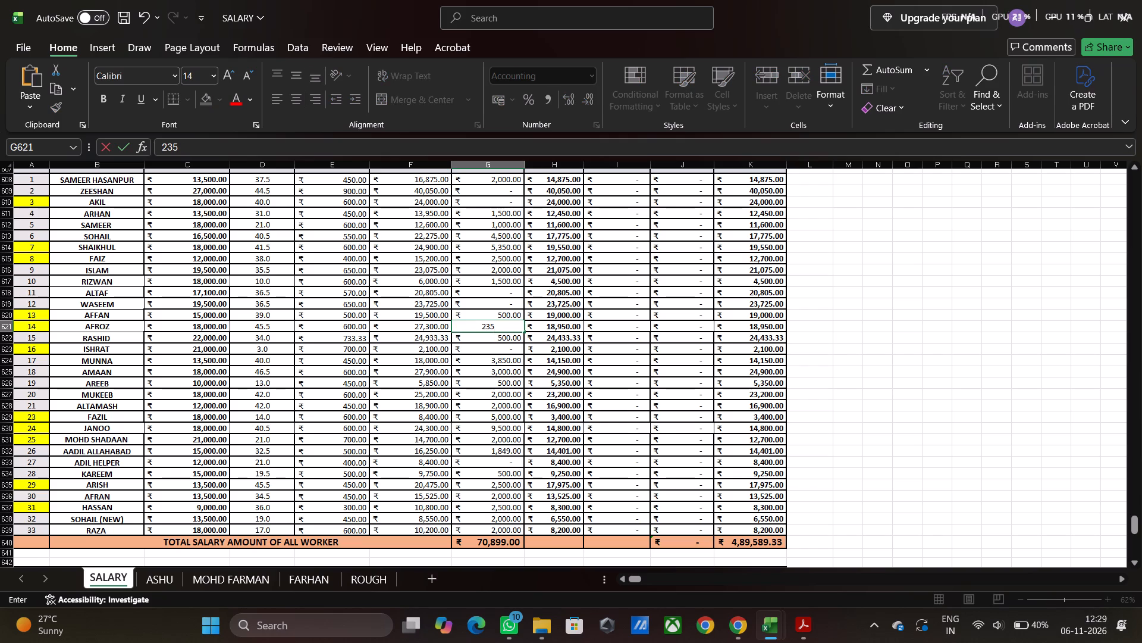
key(Right)
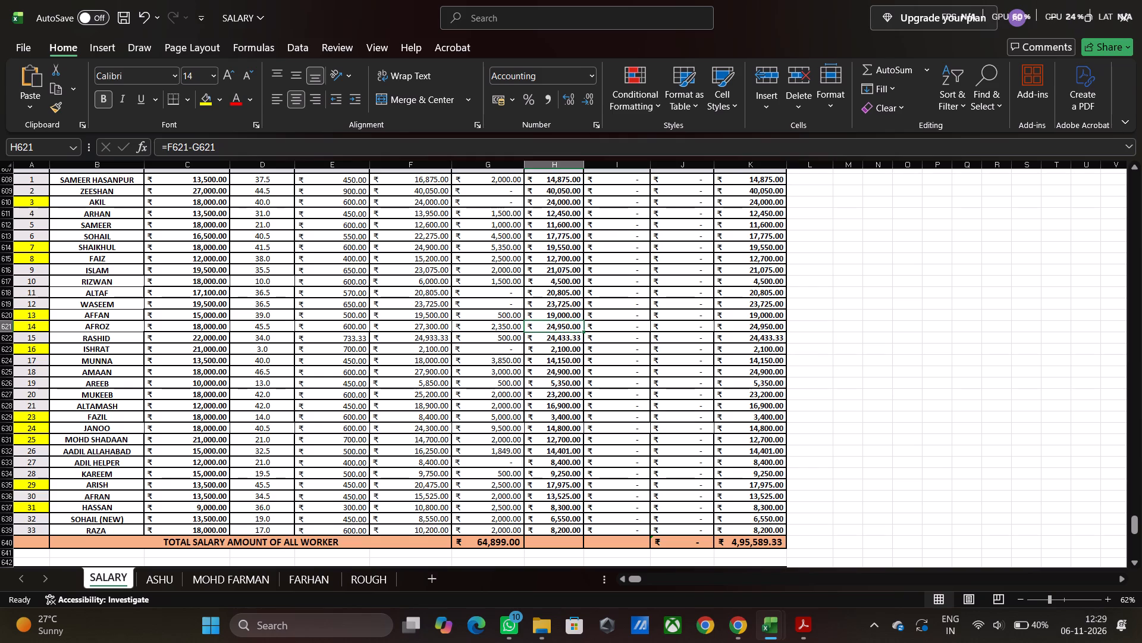
Highlight serial number 11 in the September 2026 slip in yellow.
click(33, 292)
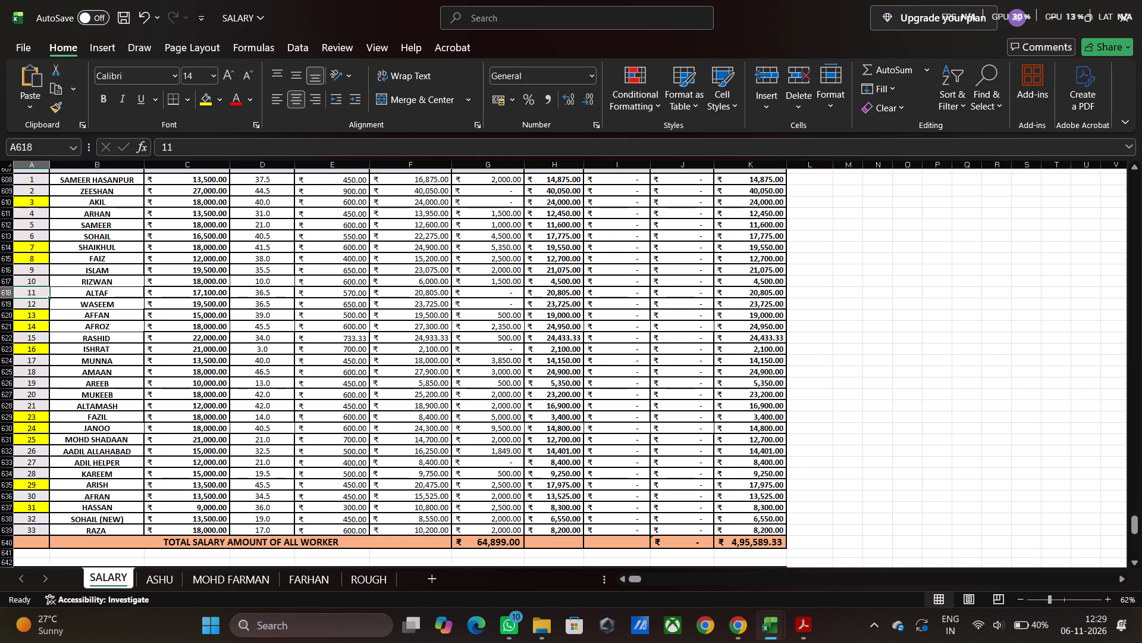
click(202, 96)
Set the duty of worker S.No. 11 in the September 2026 slip to 30.5 and the advance to 2000.
click(269, 315)
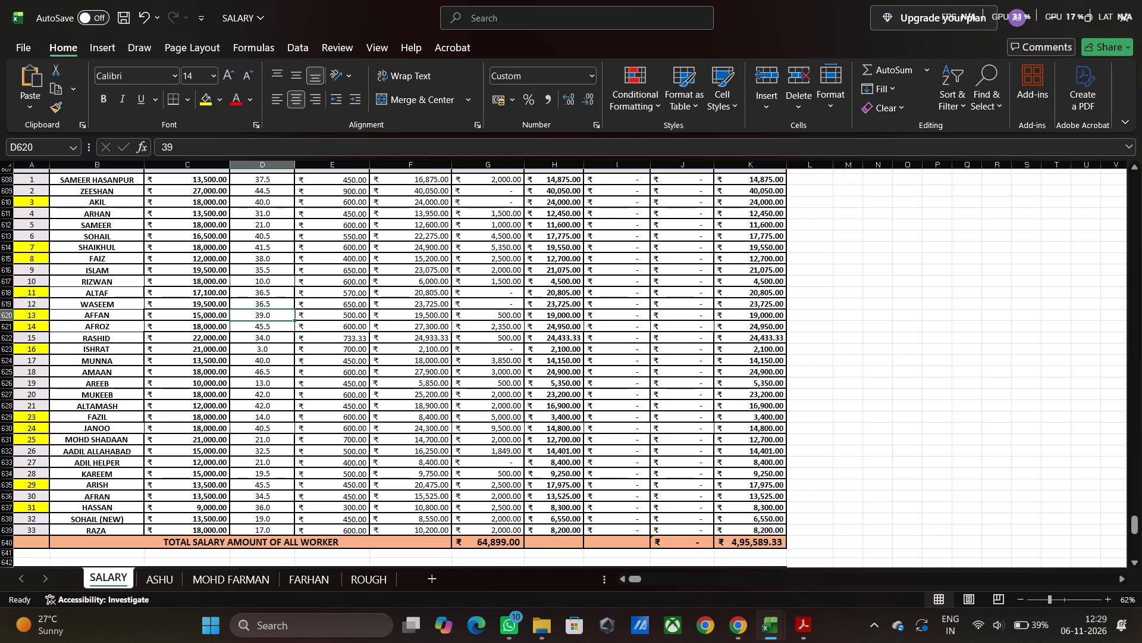
click(265, 293)
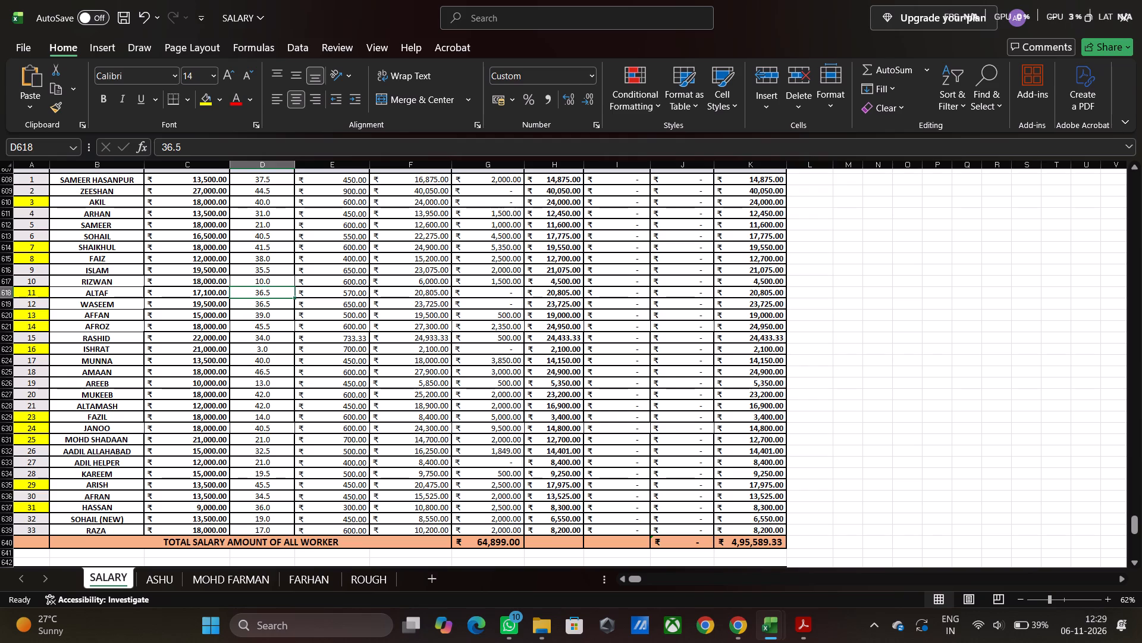
text(30.5)
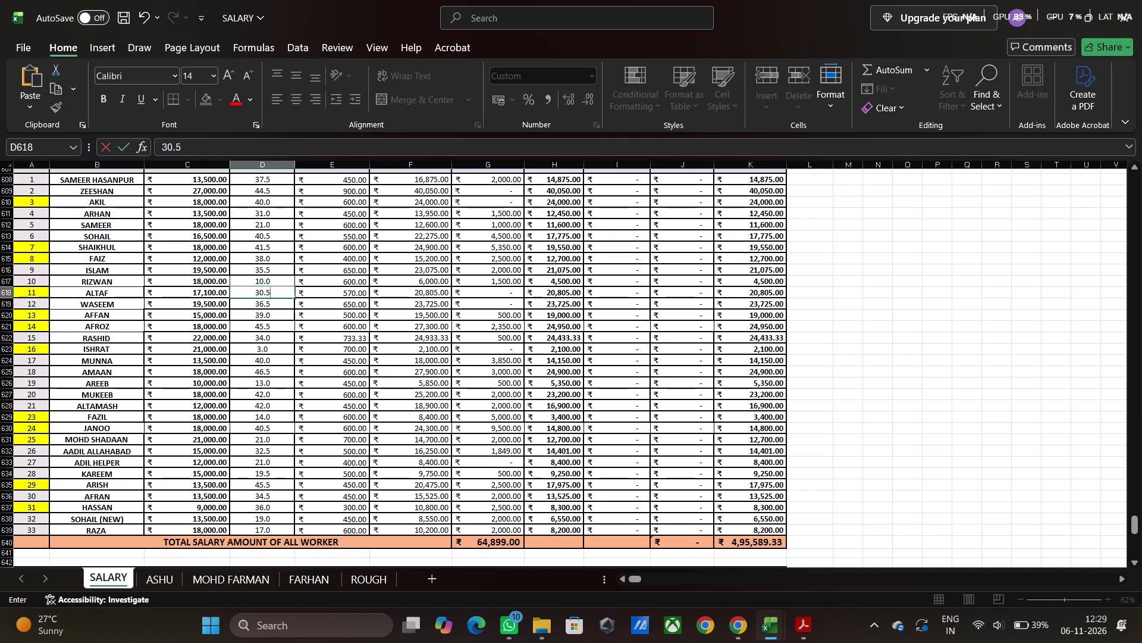
key(Right)
key(Right)
key(Right)
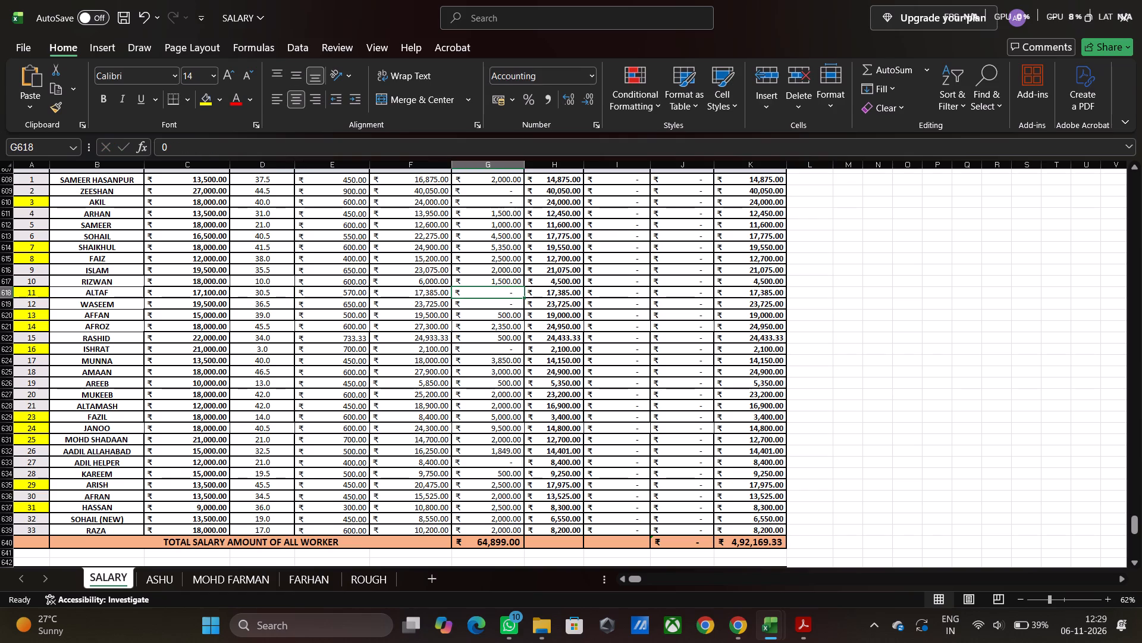
text(2000)
key(Right)
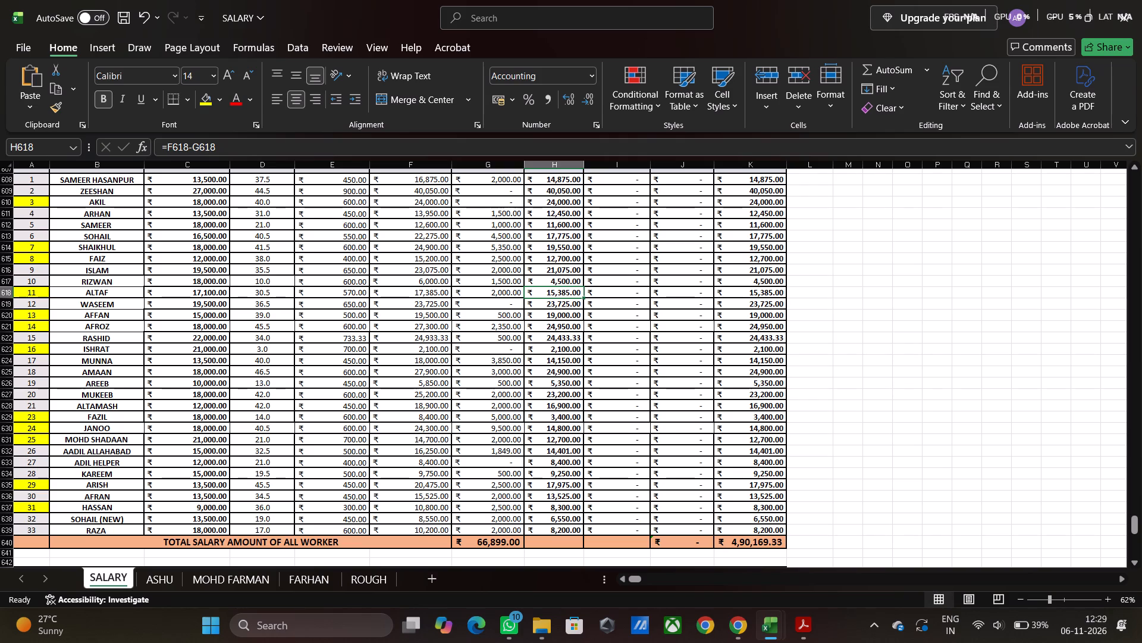
Highlight serial number 15 in the September 2026 slip in yellow.
click(32, 339)
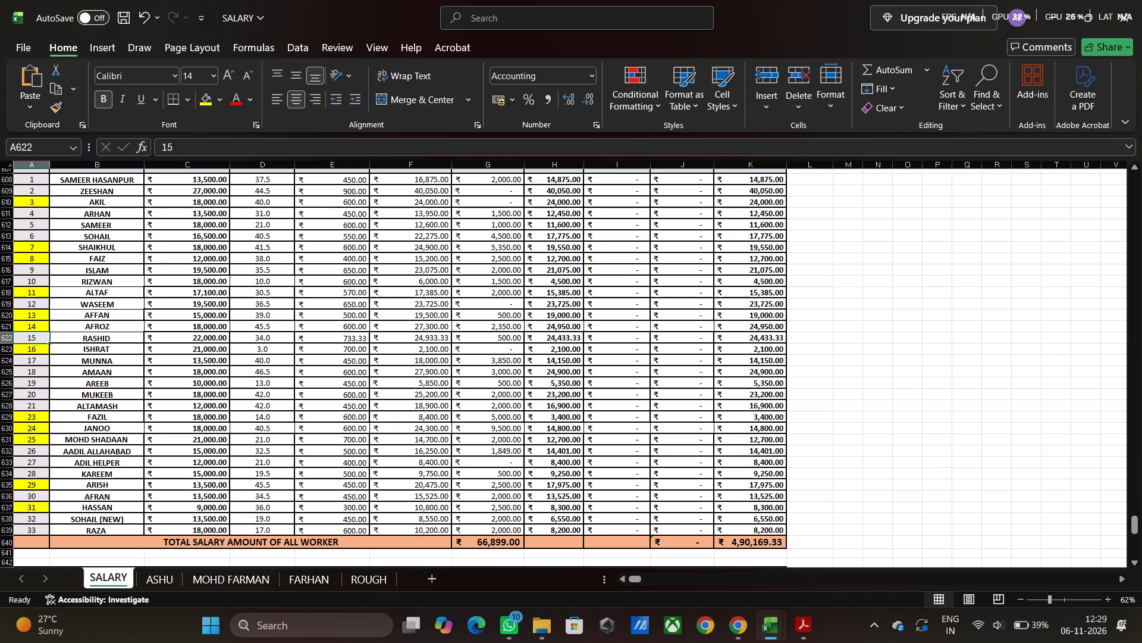
click(200, 101)
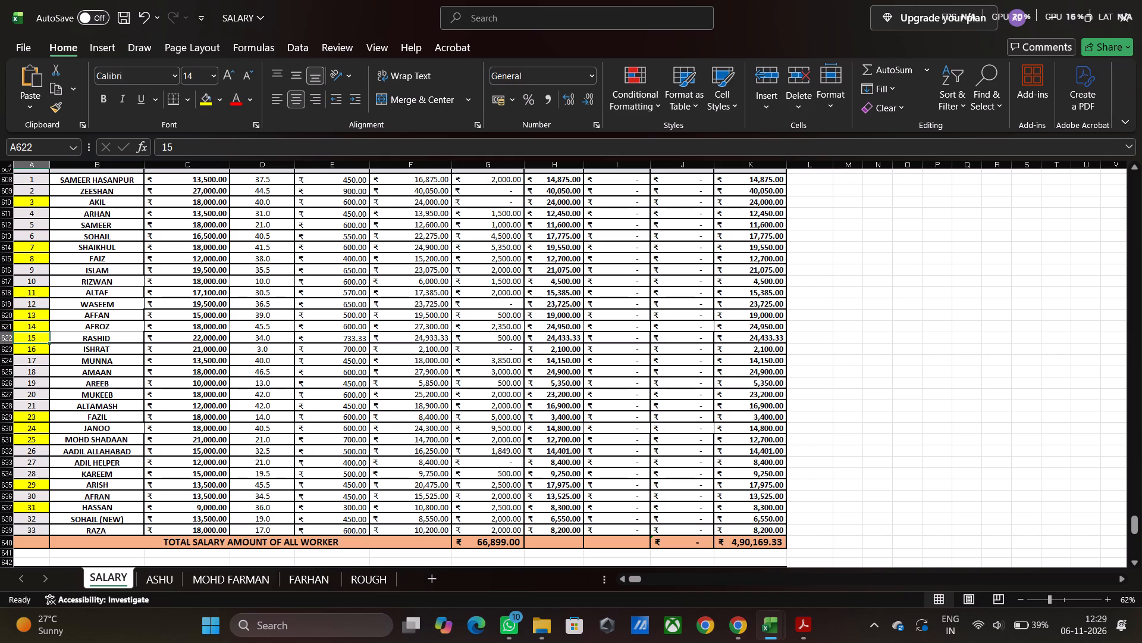
Set the duty of worker S.No. 15 in the September 2026 slip to 25 and the advance to 1000.
click(279, 337)
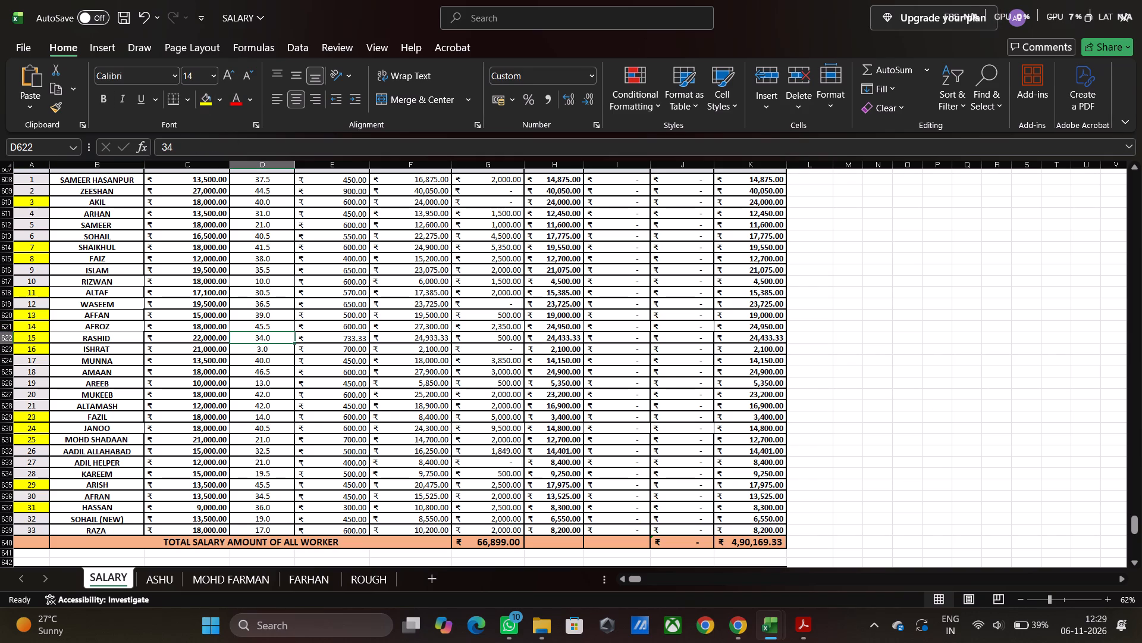
text(25)
key(Right)
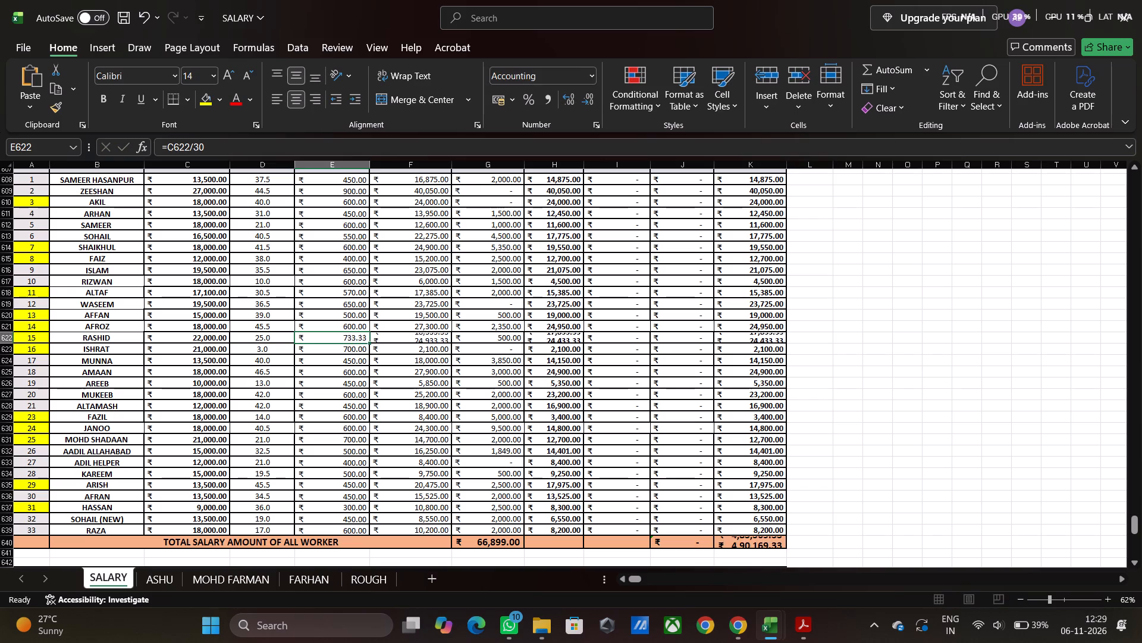
key(Right)
key(Right)
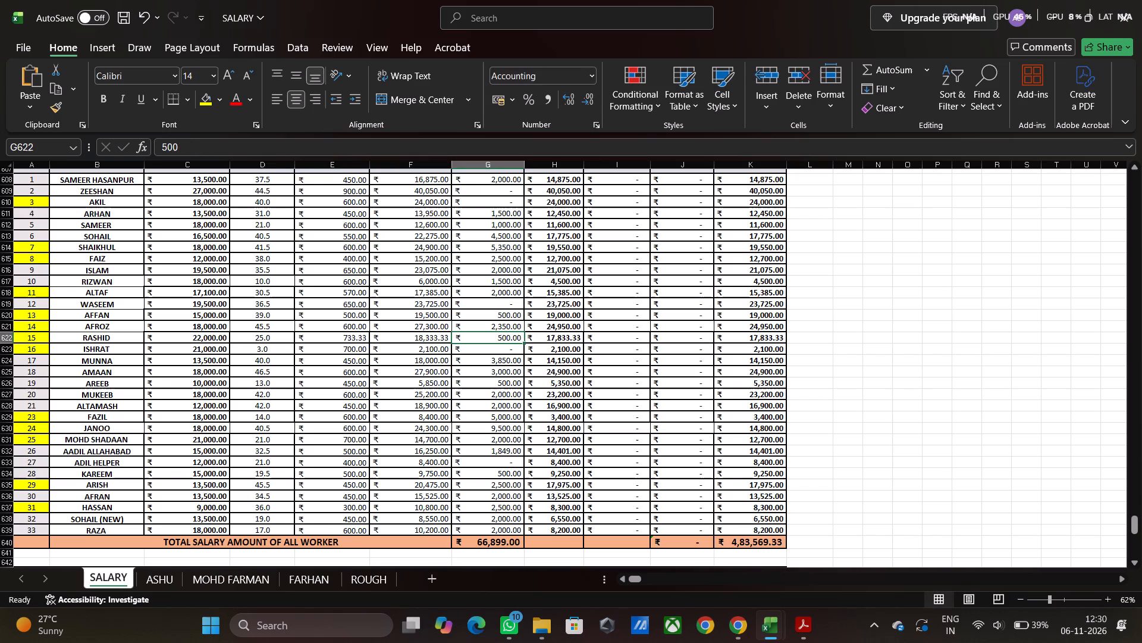
text(1000)
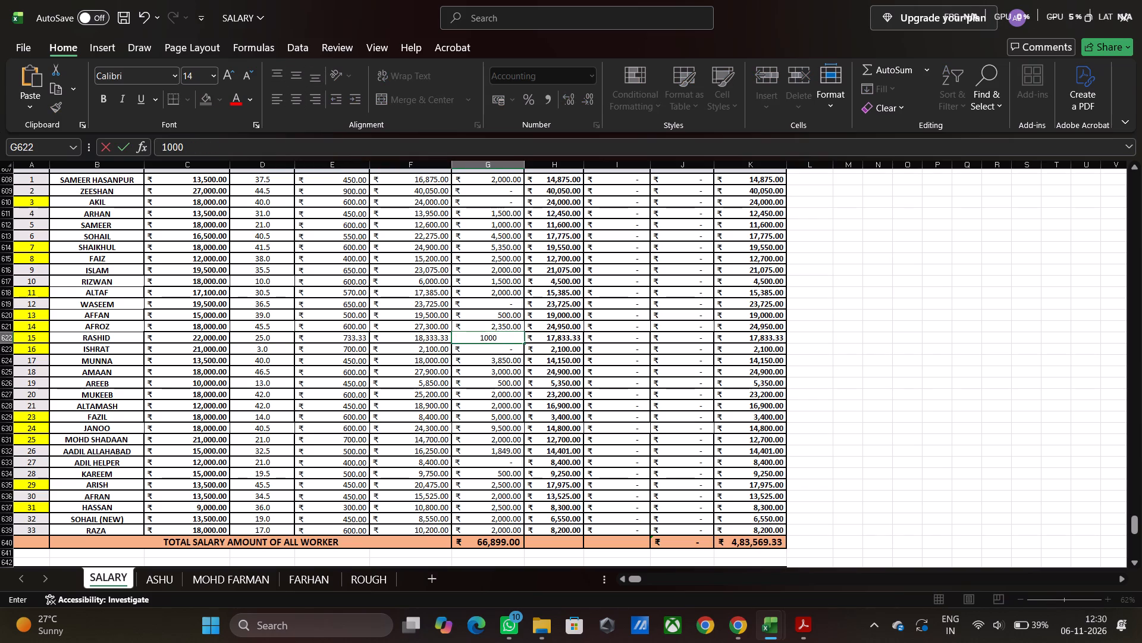
key(Right)
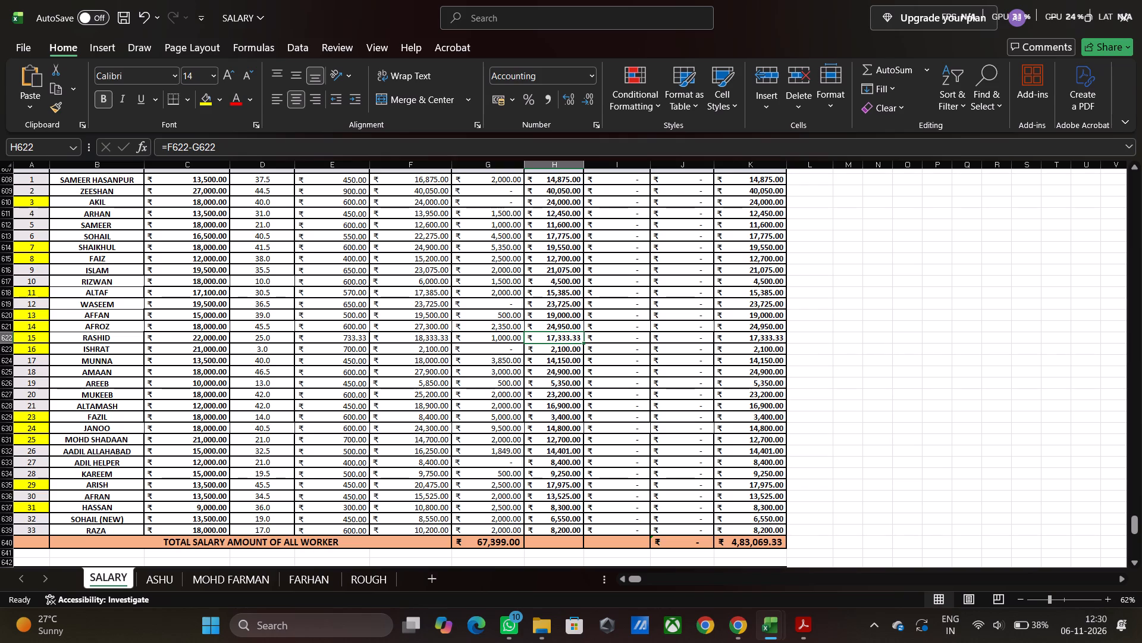
Highlight serial number 12 in the September 2026 slip in yellow.
click(31, 303)
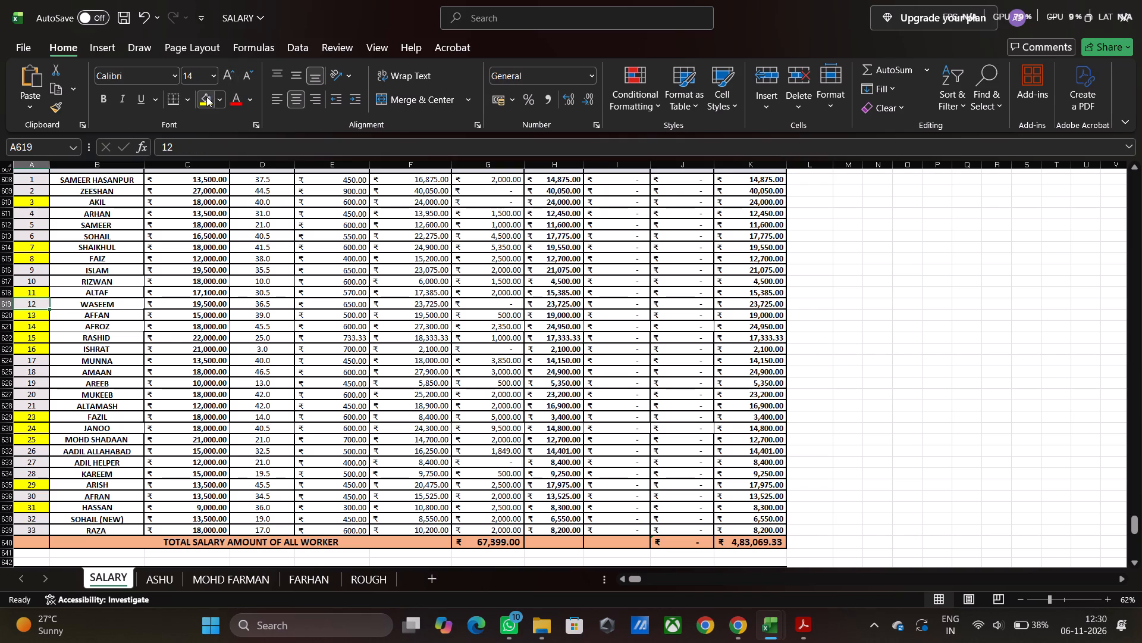
drag(206, 96, 43, 315)
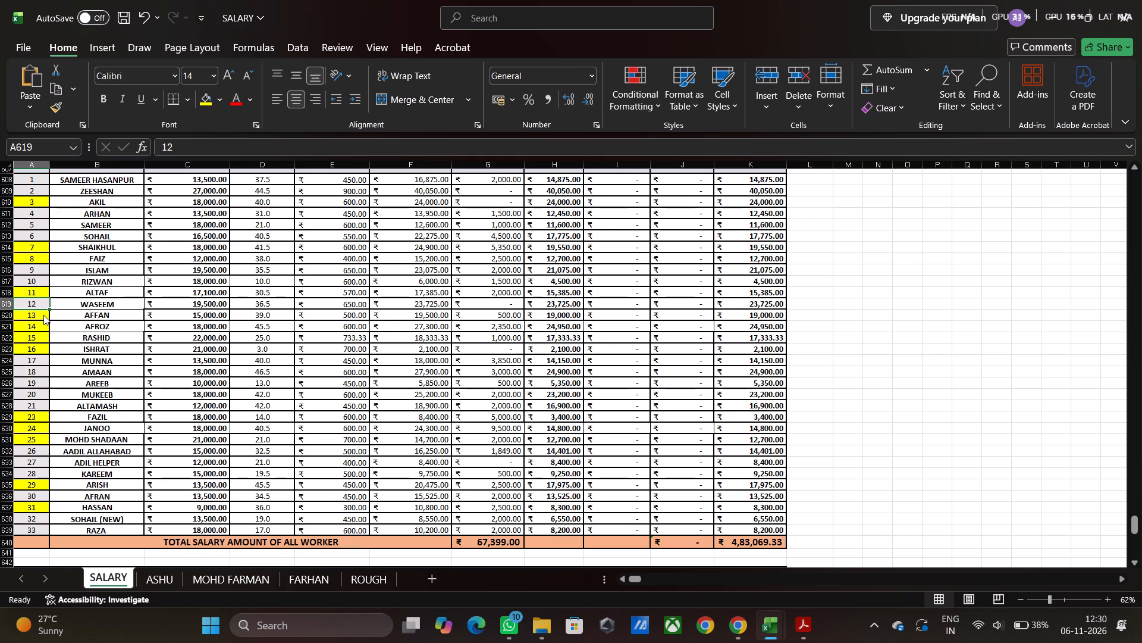
drag(43, 315, 123, 304)
drag(123, 304, 80, 308)
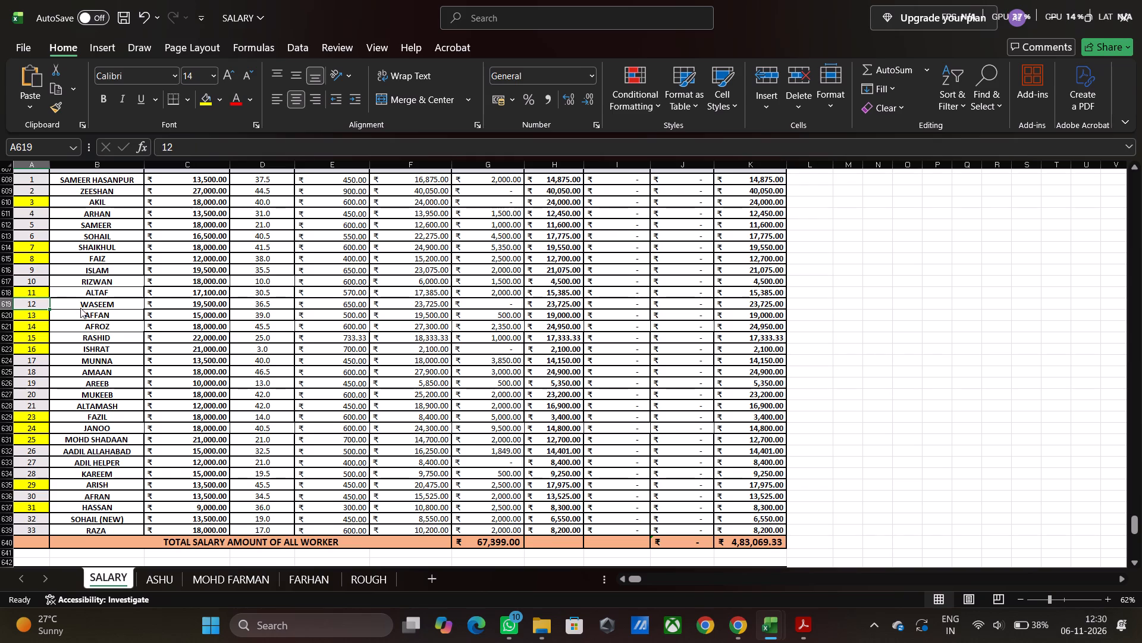
drag(80, 308, 197, 106)
click(197, 106)
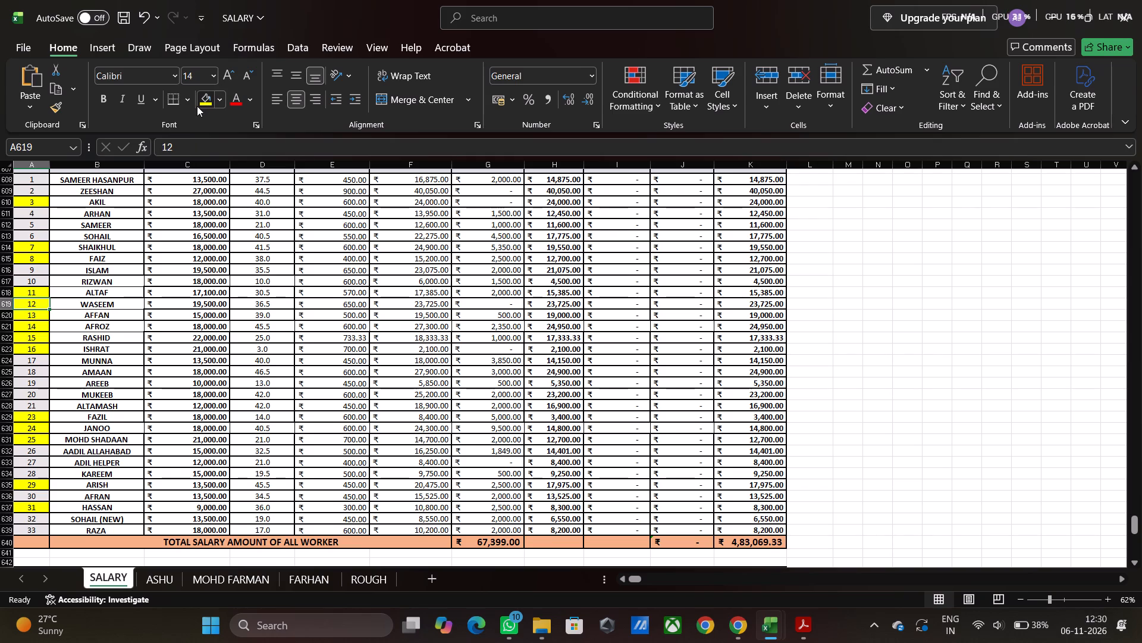
Set the duty of worker S.No. 12 in the September 2026 slip to 30.5 and the advance to 2000.
click(272, 302)
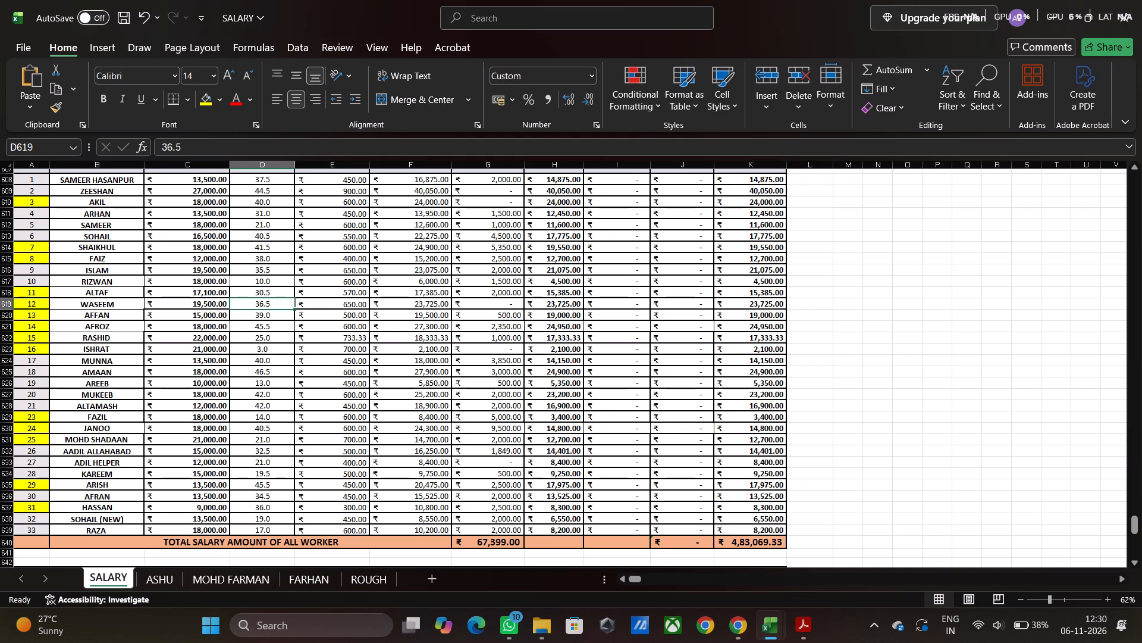
text(30.5)
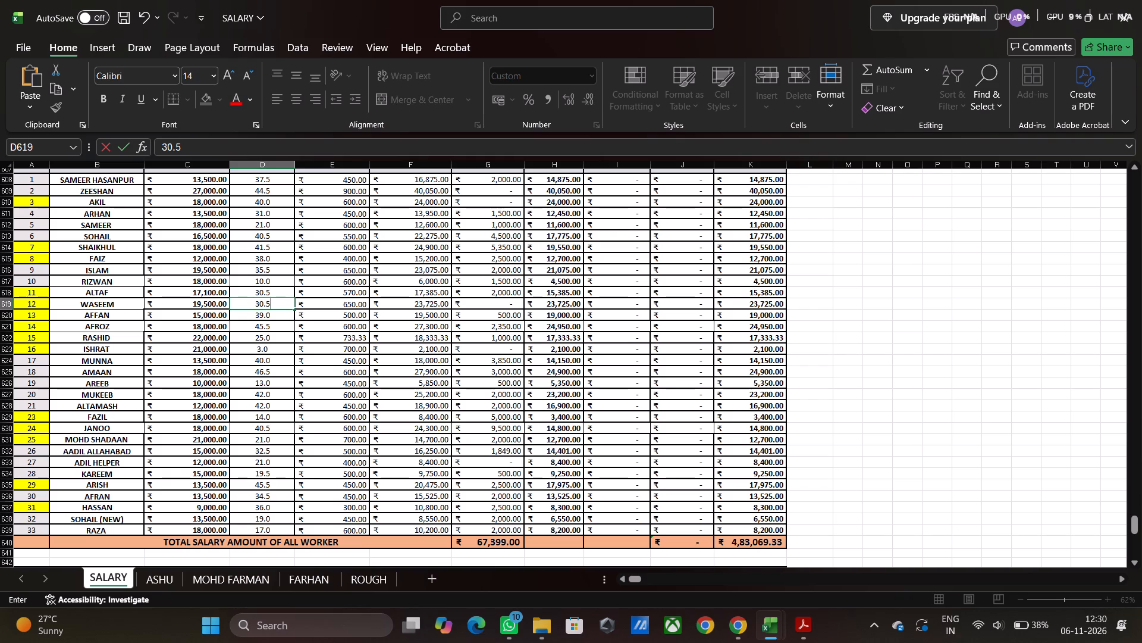
key(Right)
key(Right)
key(Right)
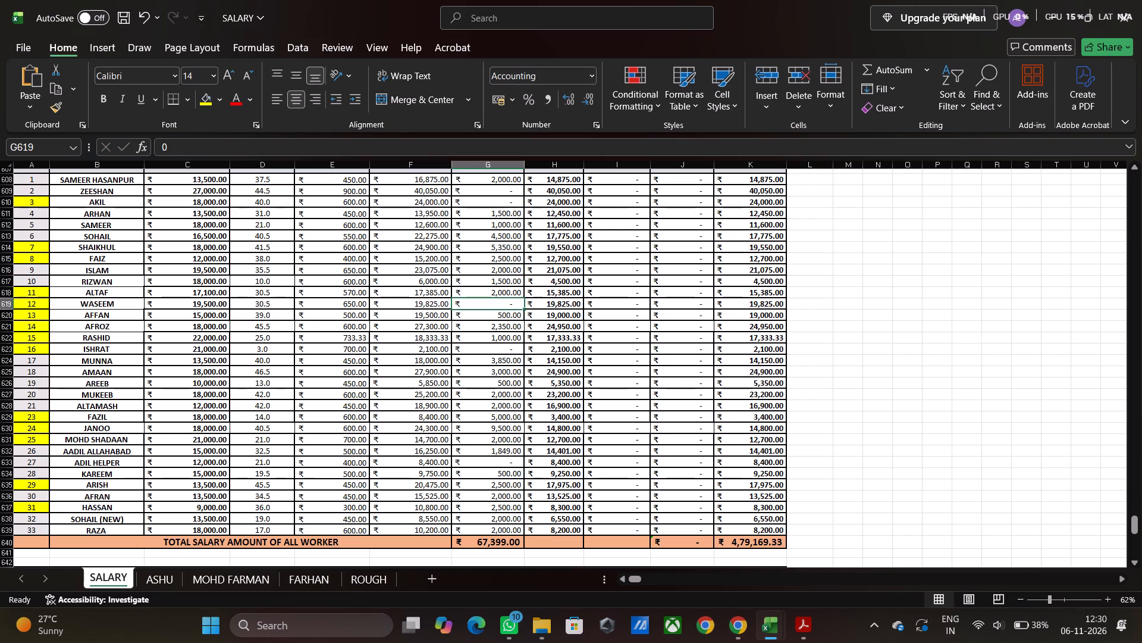
text(2000)
key(Right)
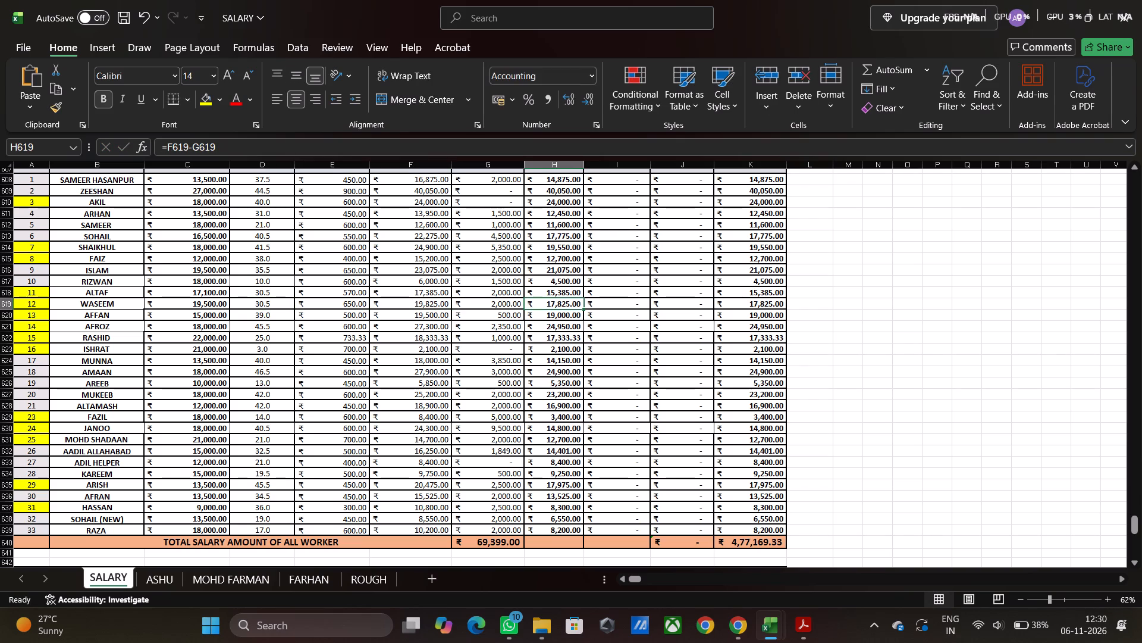
Save the SALARY workbook.
key(ctrl+s)
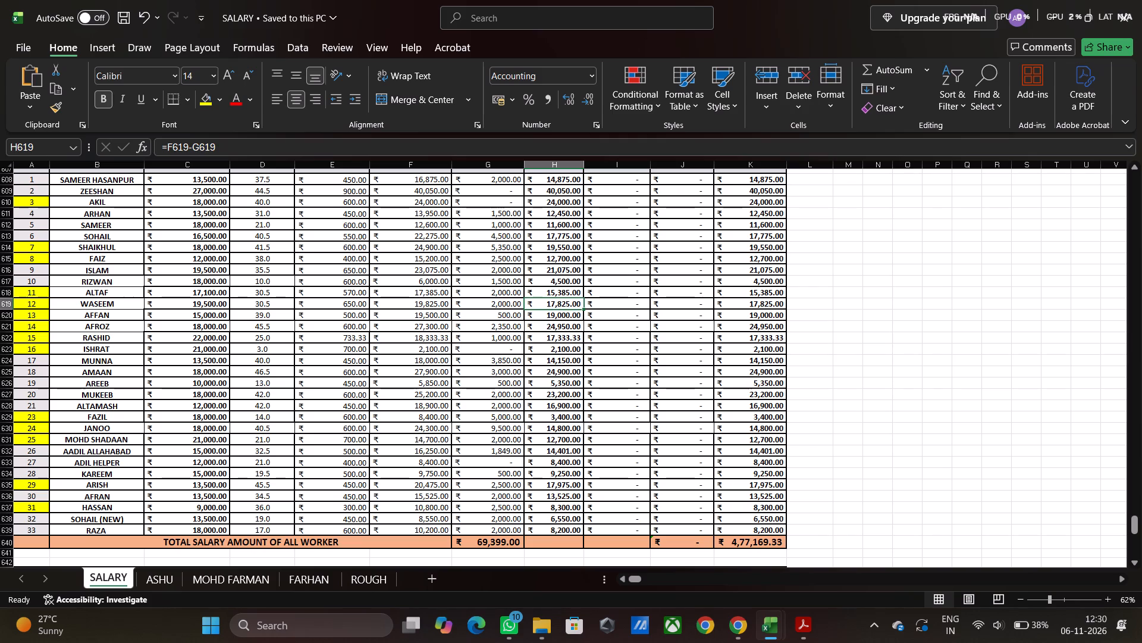
Highlight serial number 2 in the September 2026 slip in yellow.
click(27, 193)
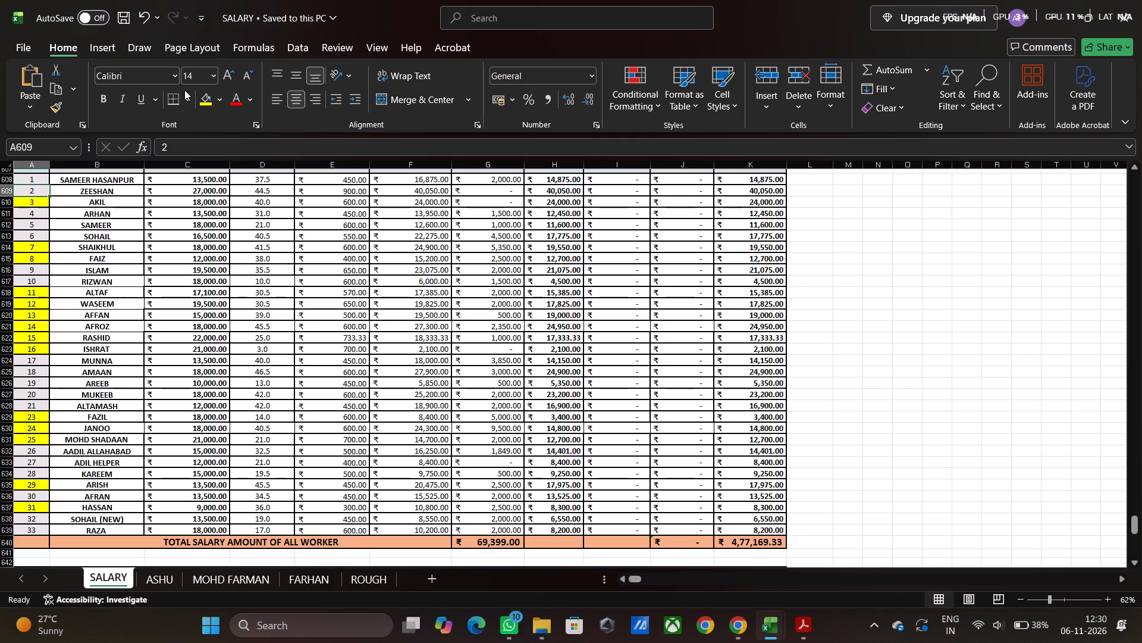
click(207, 96)
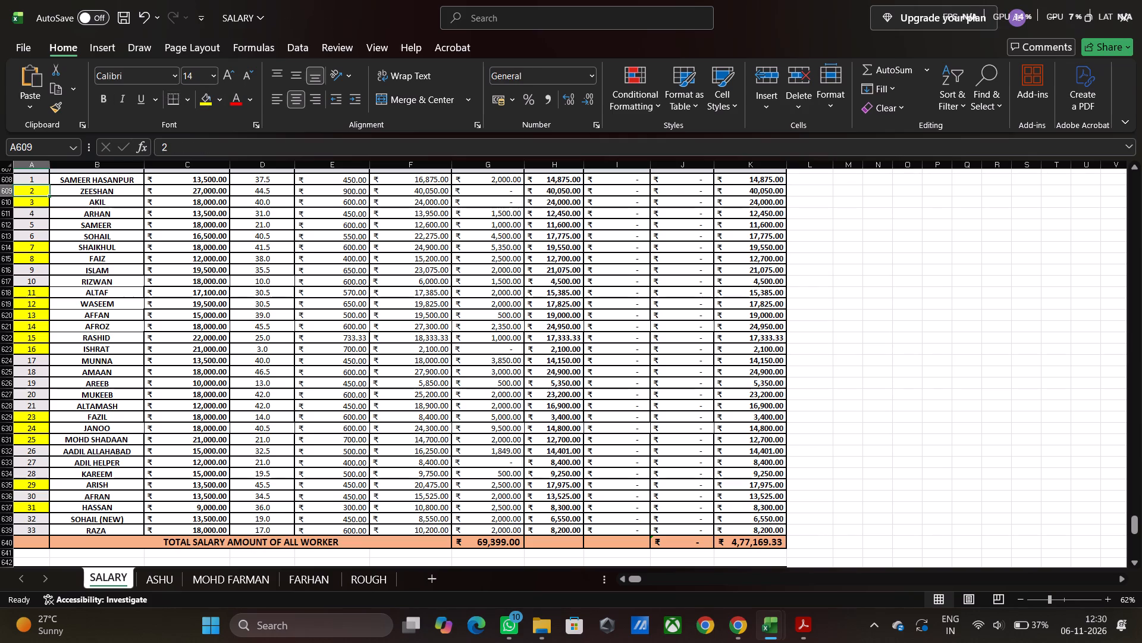
Set the duty of worker S.No. 2 in the September 2026 slip to 44.
click(269, 193)
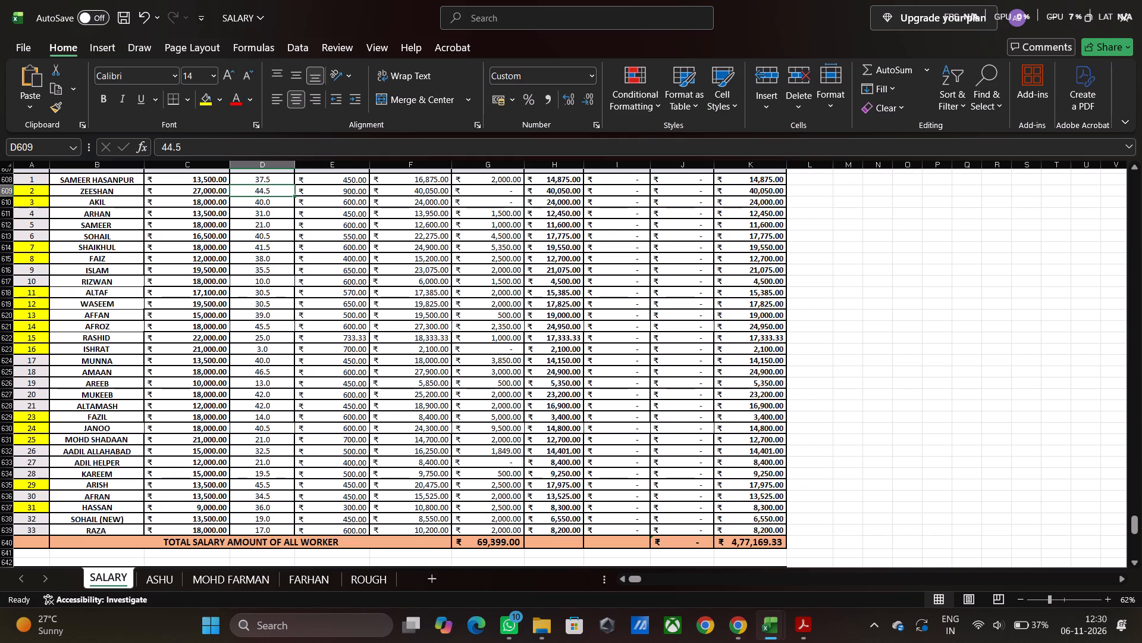
text(44)
key(Right)
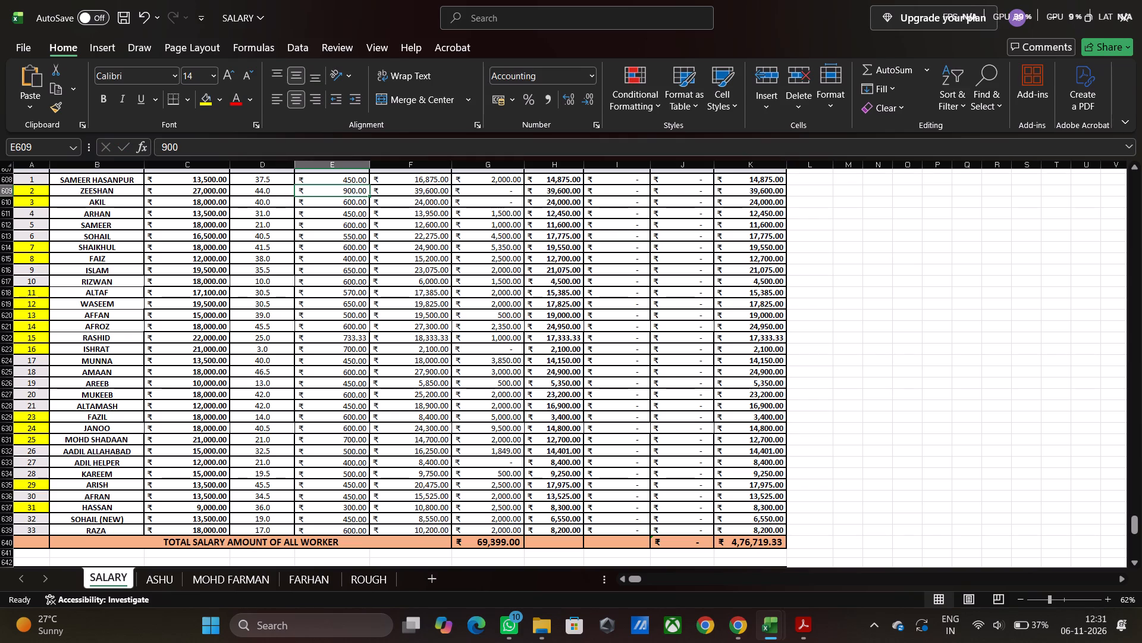
key(Right)
key(Right)
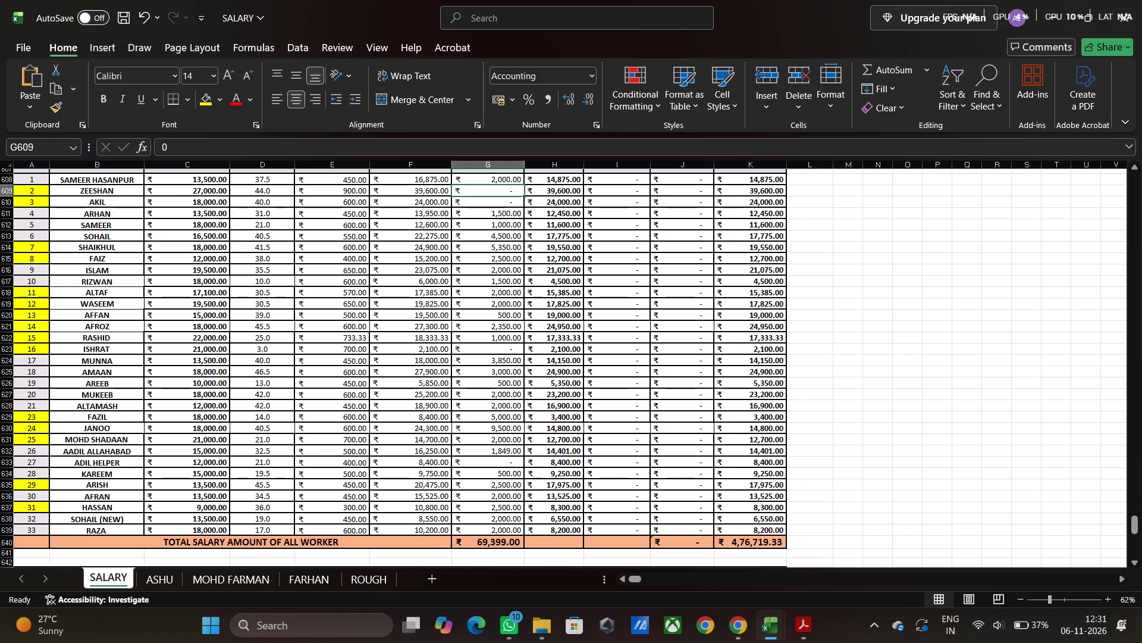
Highlight serial number 9 in the September 2026 slip in yellow.
click(29, 270)
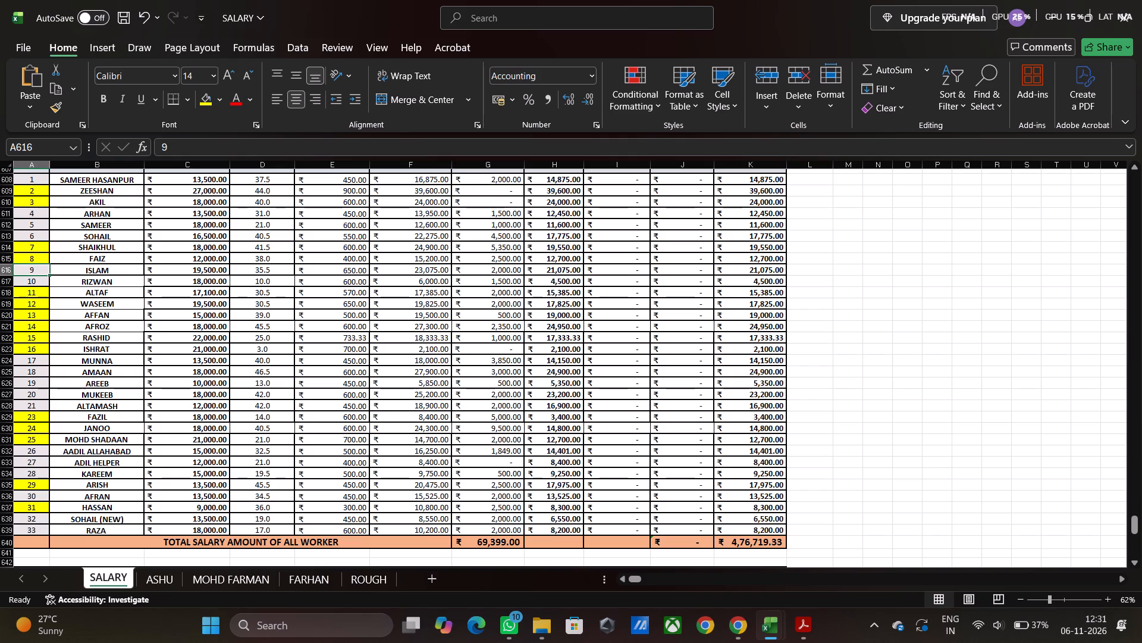
click(204, 99)
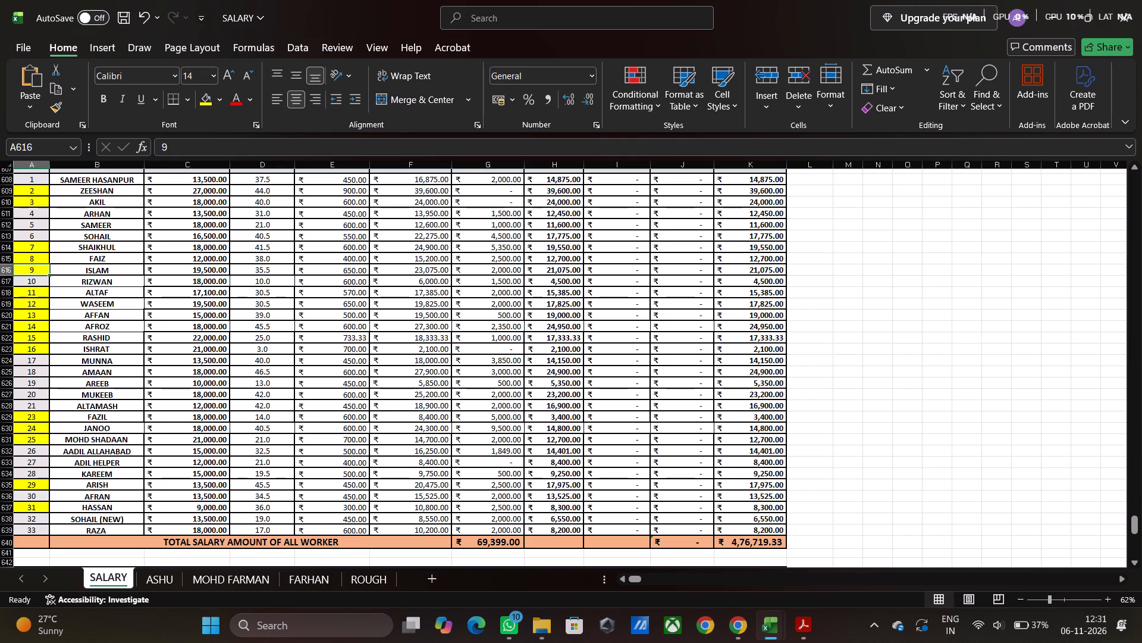
Set the duty of worker S.No. 9 in the September 2026 slip to 39.5.
click(275, 272)
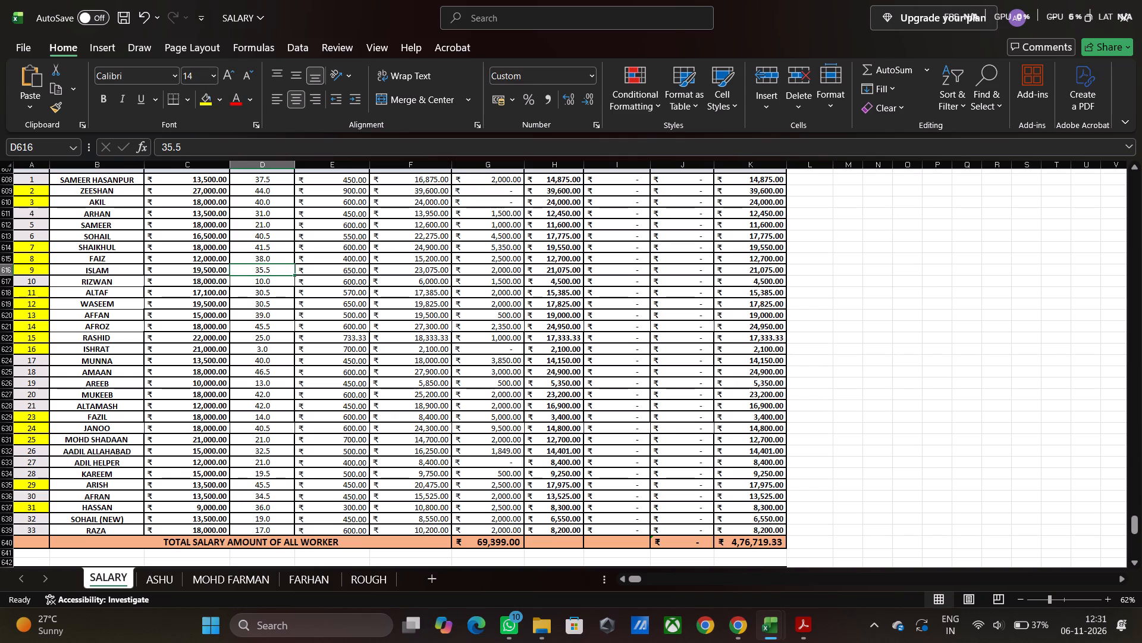
text(39)
text(.5)
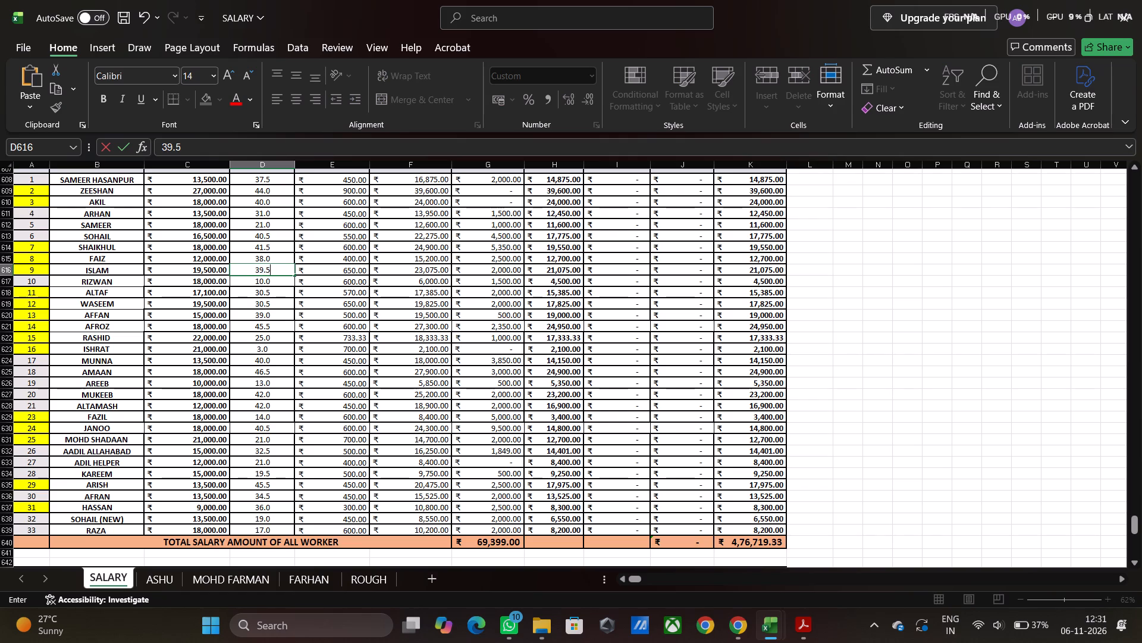
key(Right)
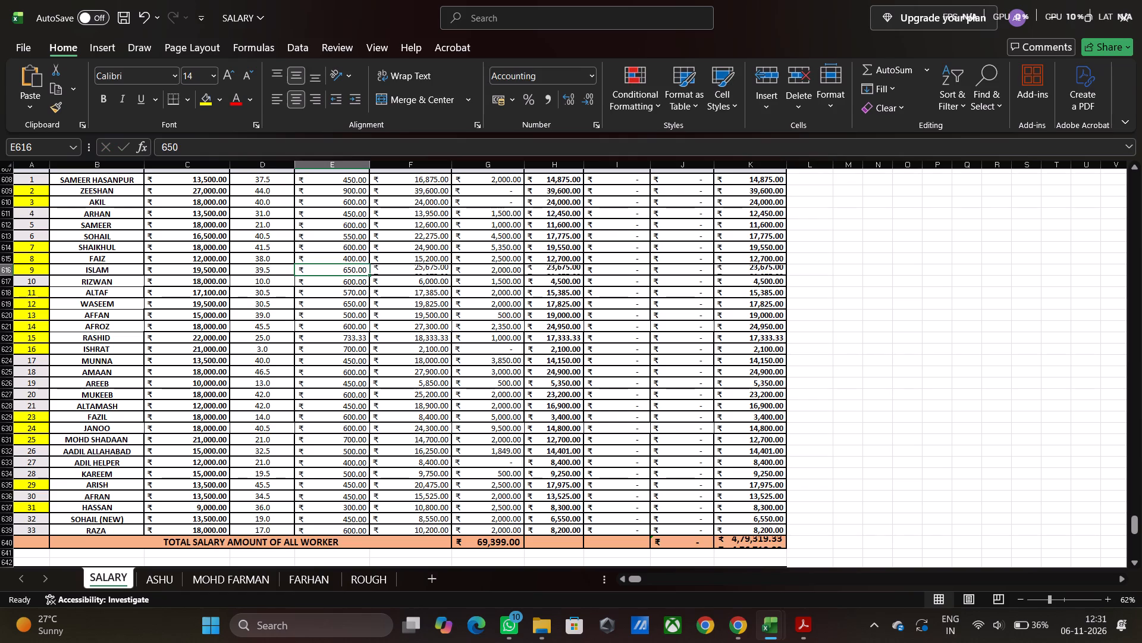
key(Right)
key(Right)
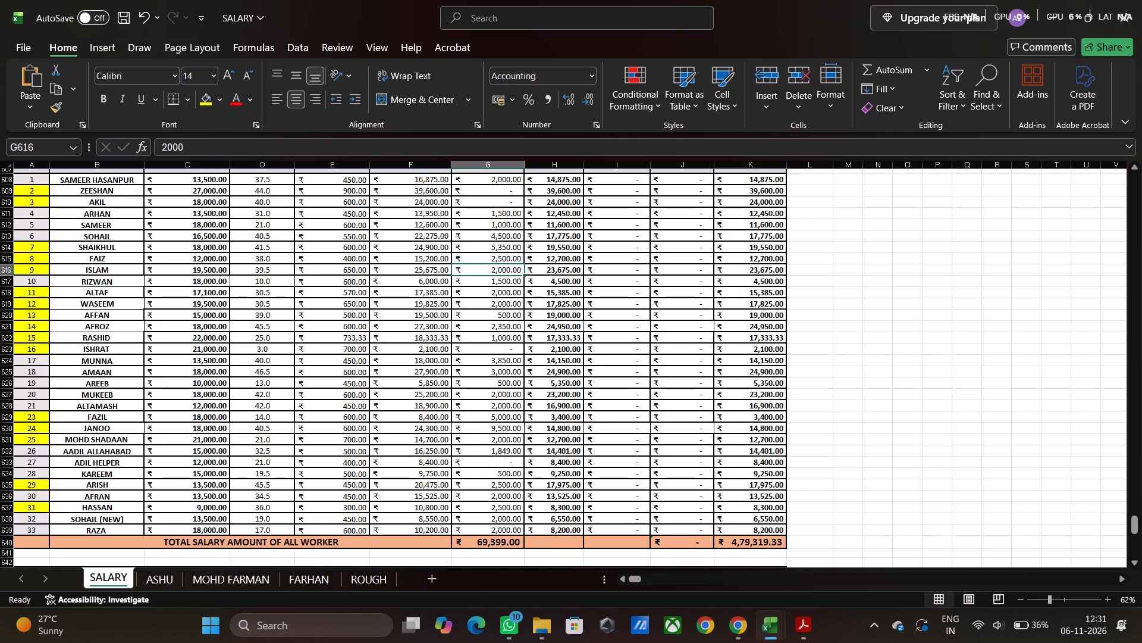
key(Right)
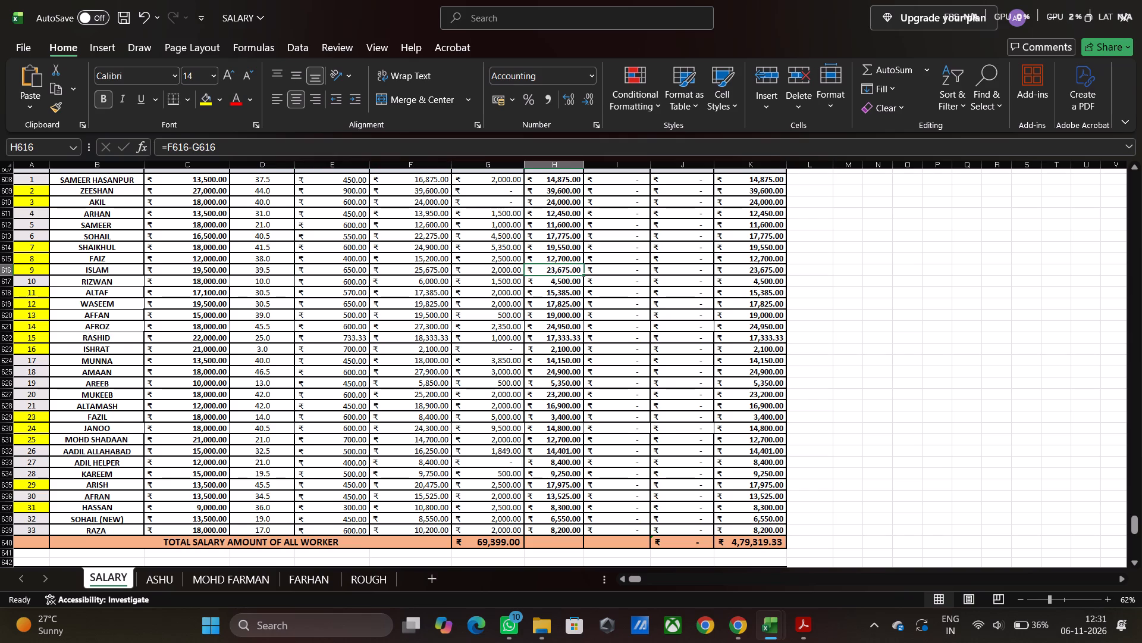
key(Right)
key(Left)
key(Left)
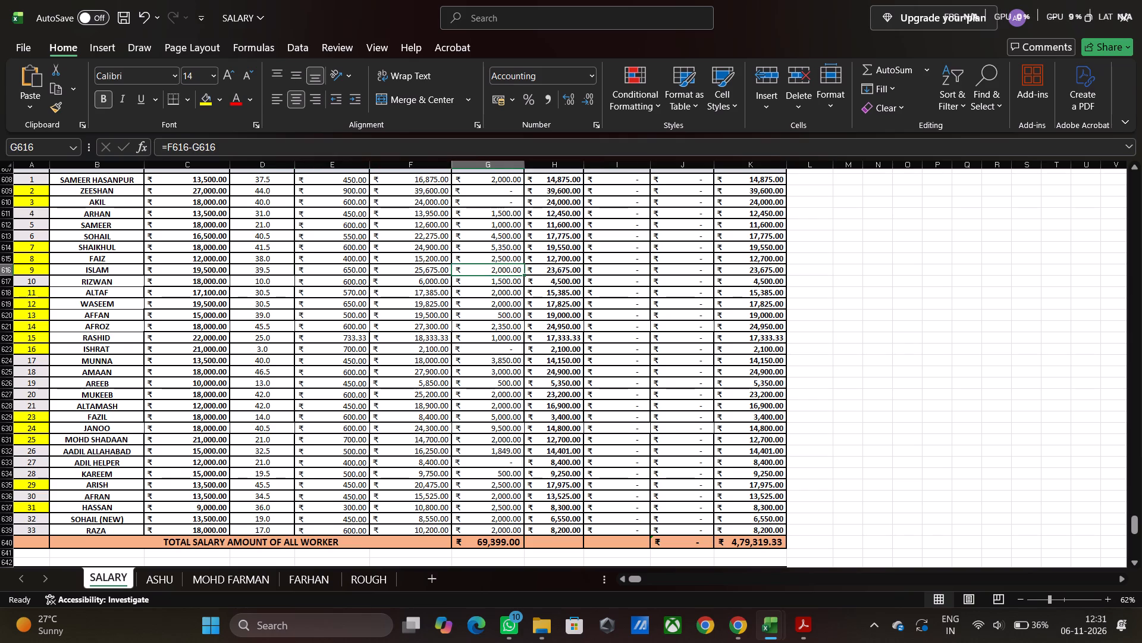
key(Left)
key(Left)
key(Left)
key(Left)
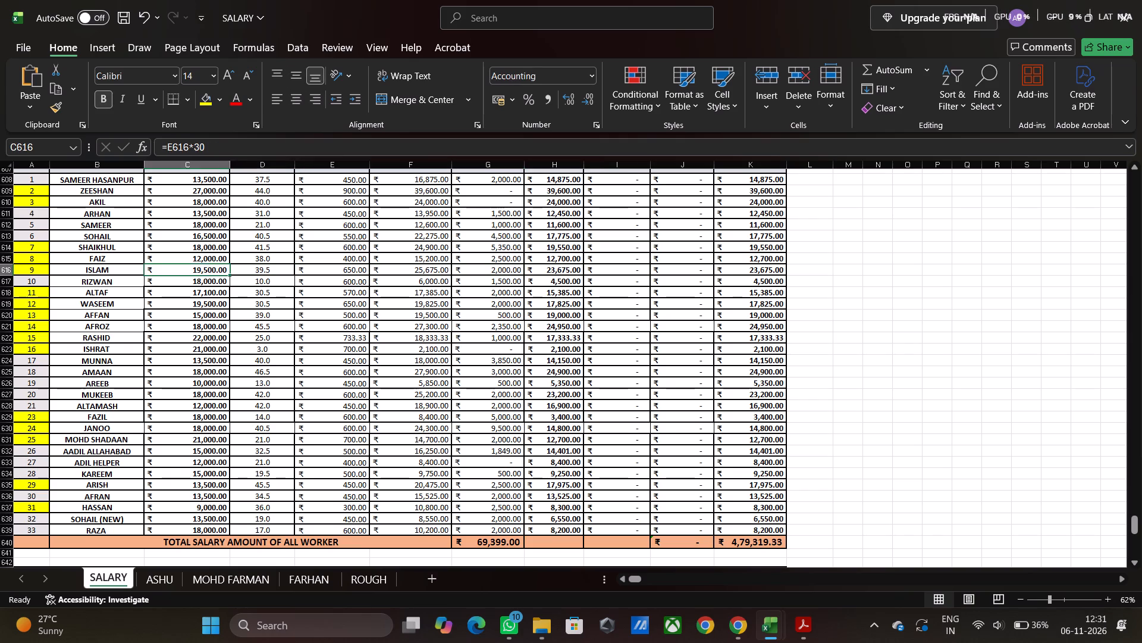
key(Left)
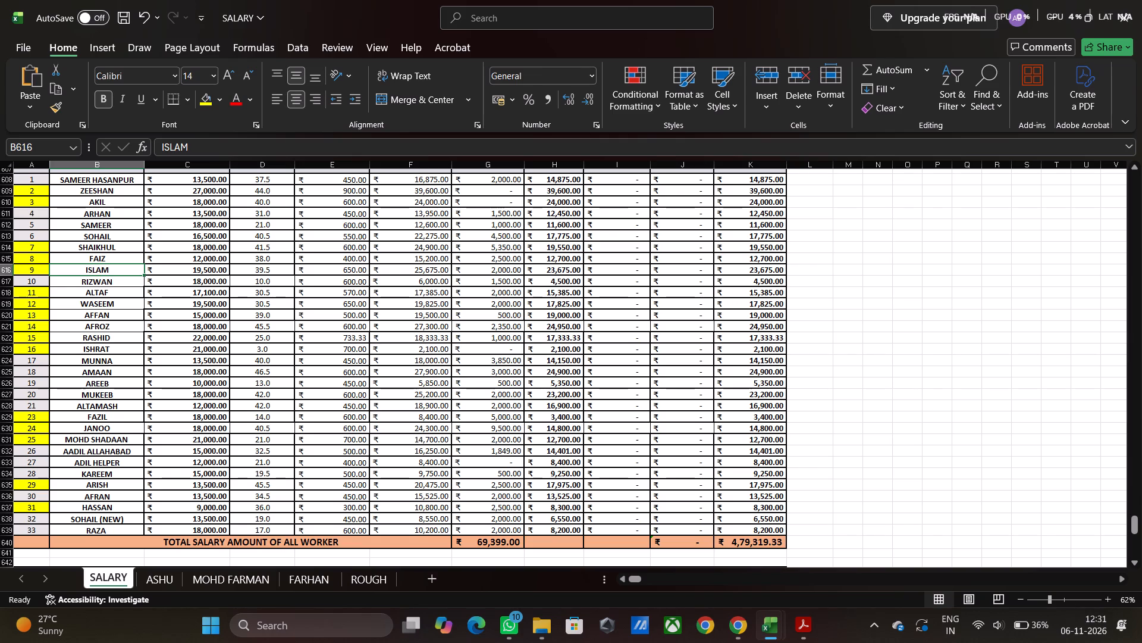
Highlight serial number 30 in the September 2026 slip in yellow.
click(30, 498)
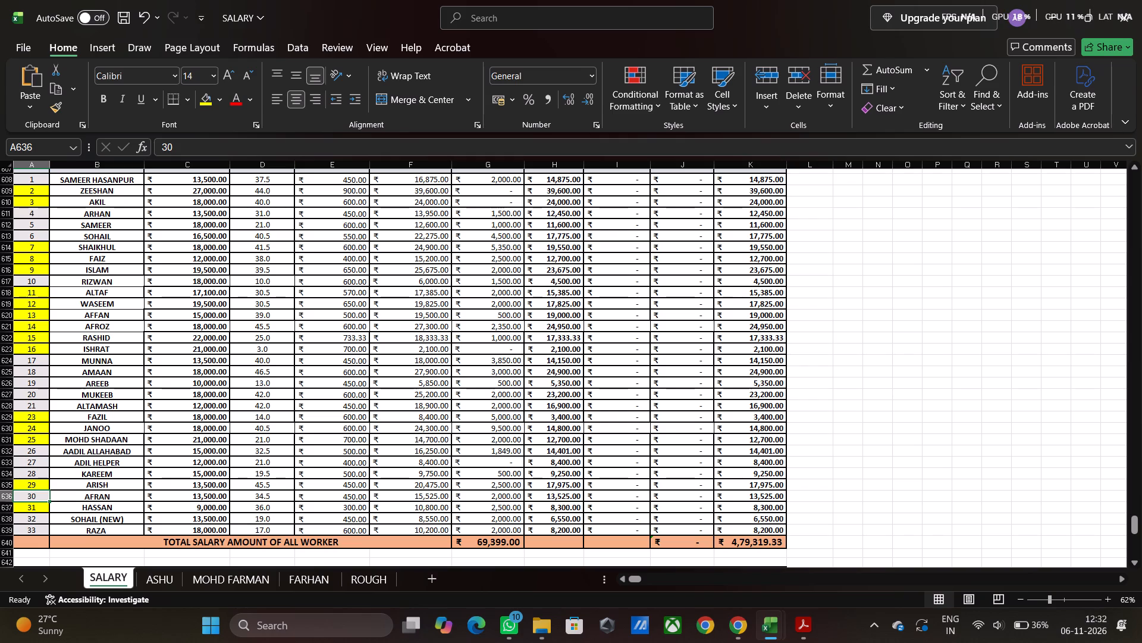
click(204, 97)
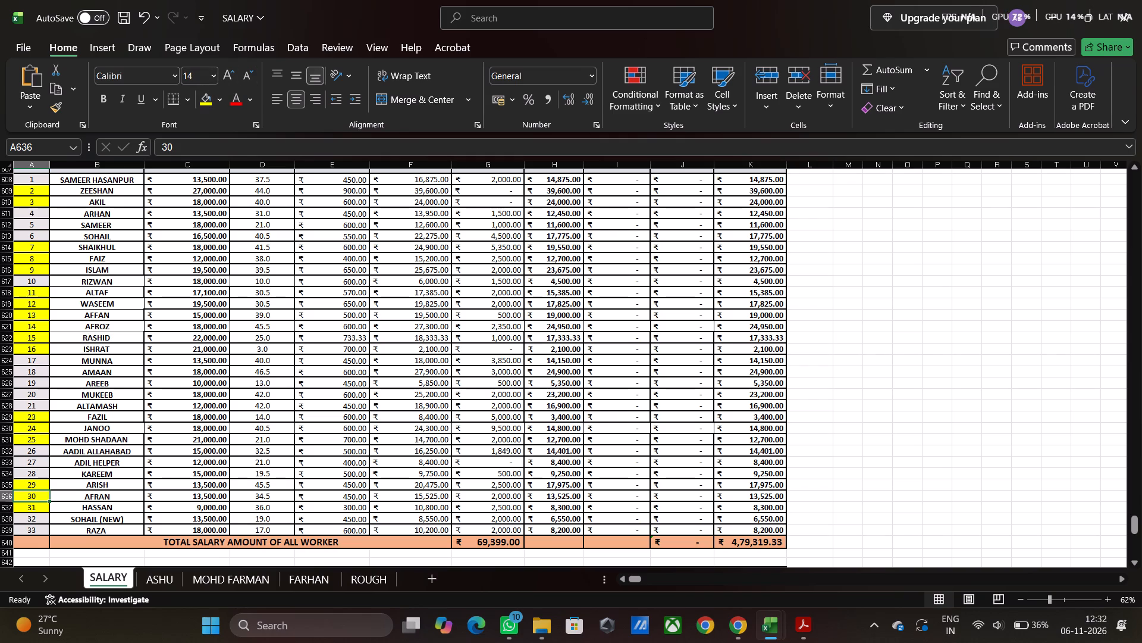
Set the duty of worker S.No. 30 in the September 2026 slip to 38.
click(272, 495)
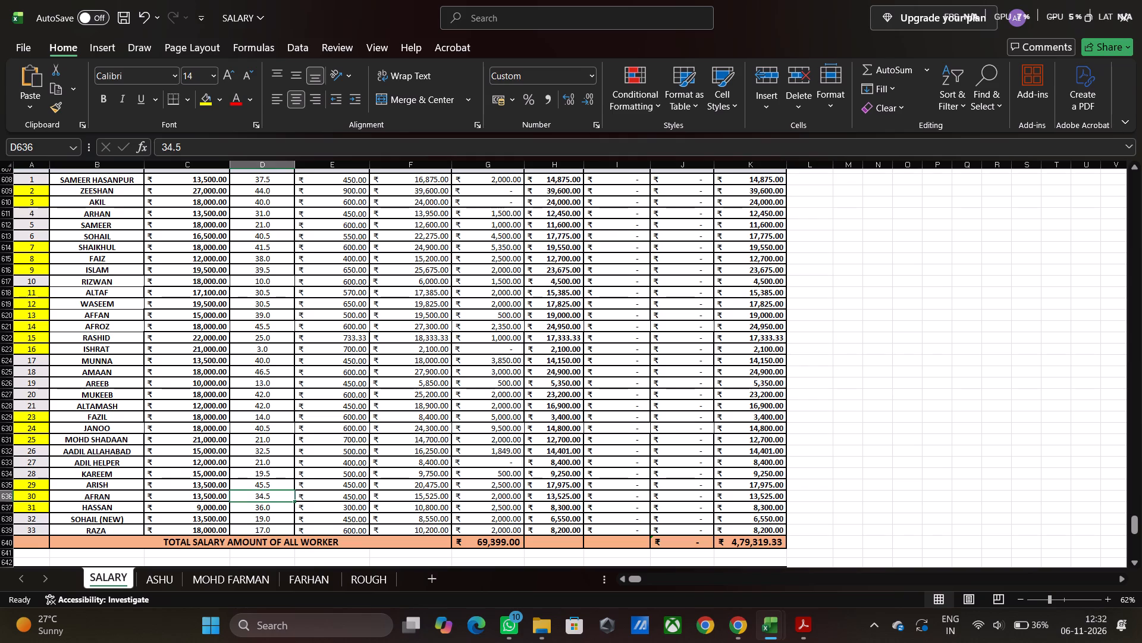
text(38)
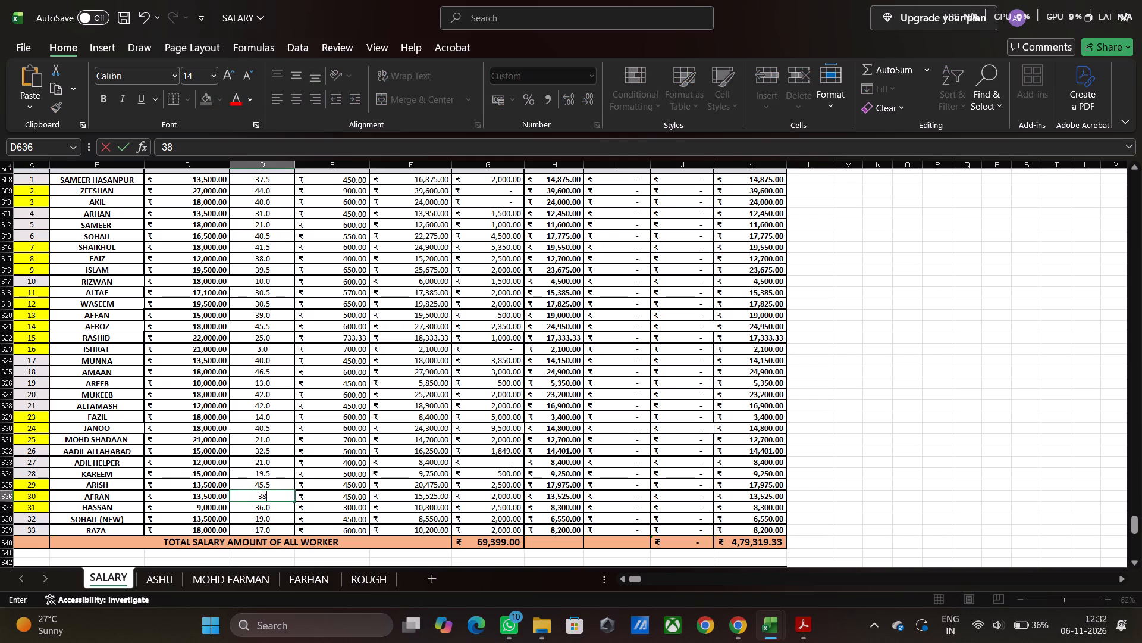
key(Right)
key(Right)
key(Right)
key(Right)
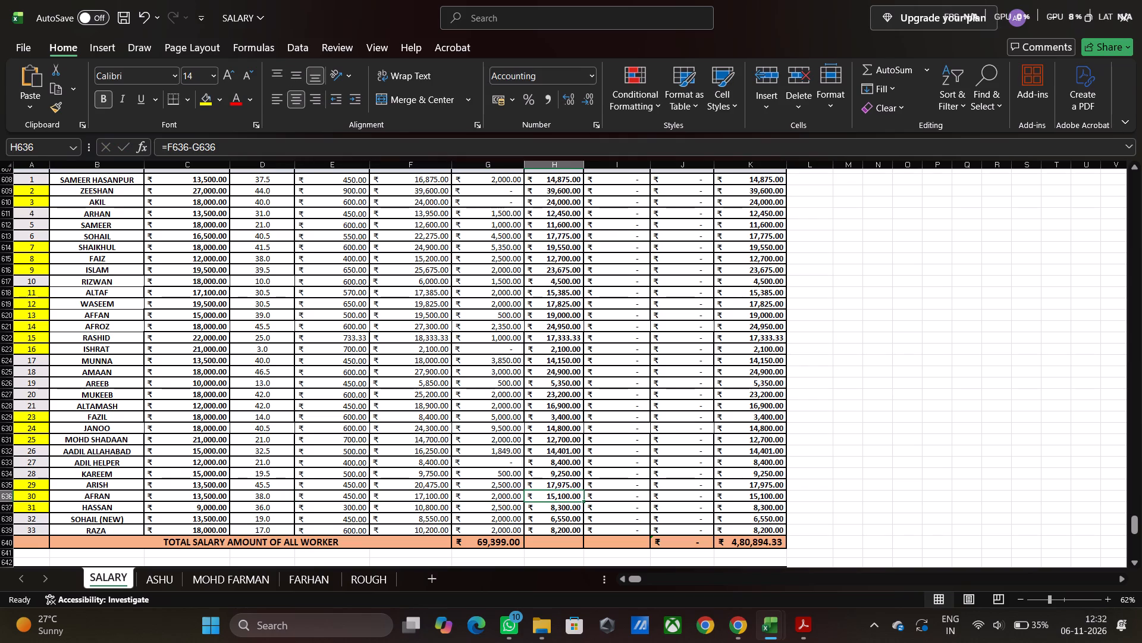
key(Left)
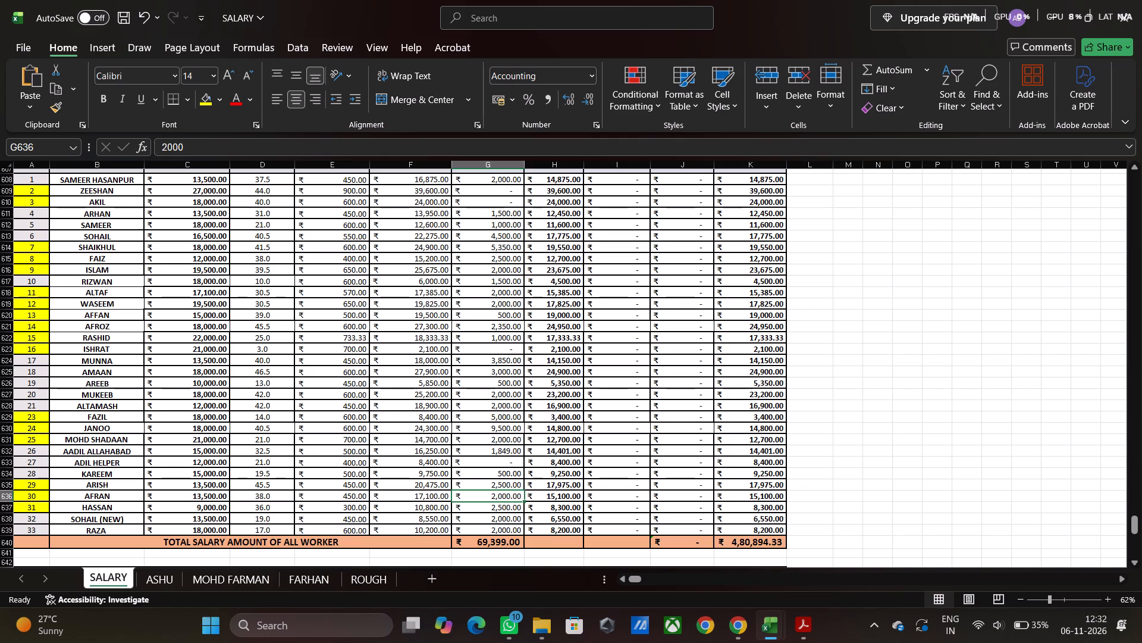
Highlight serial number 6 in the September 2026 slip in yellow.
drag(27, 235, 206, 101)
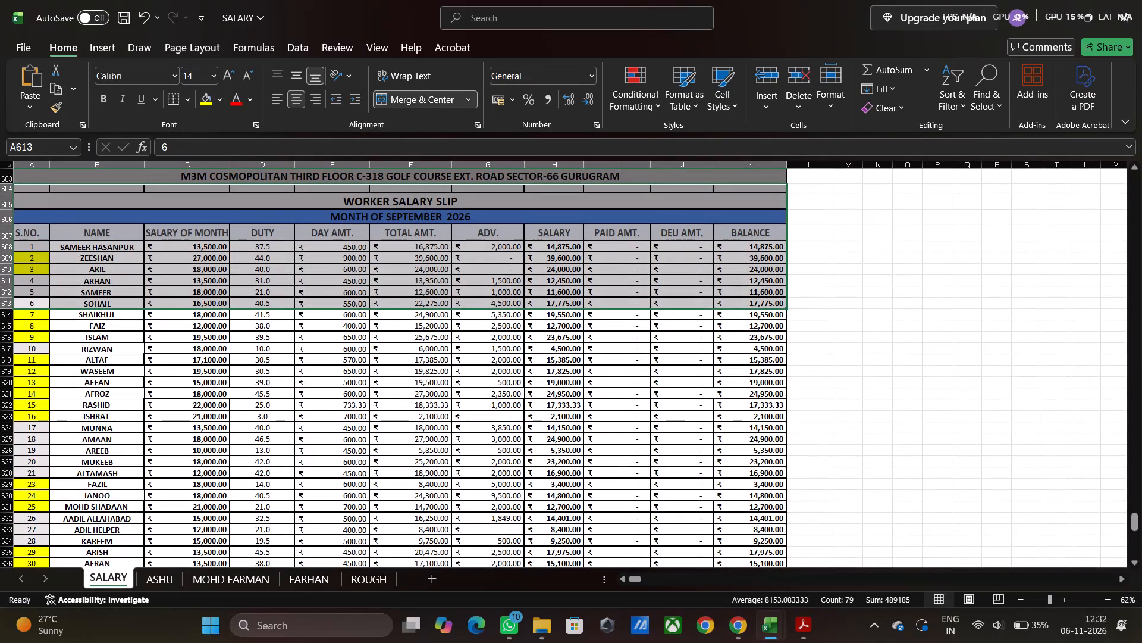
click(187, 314)
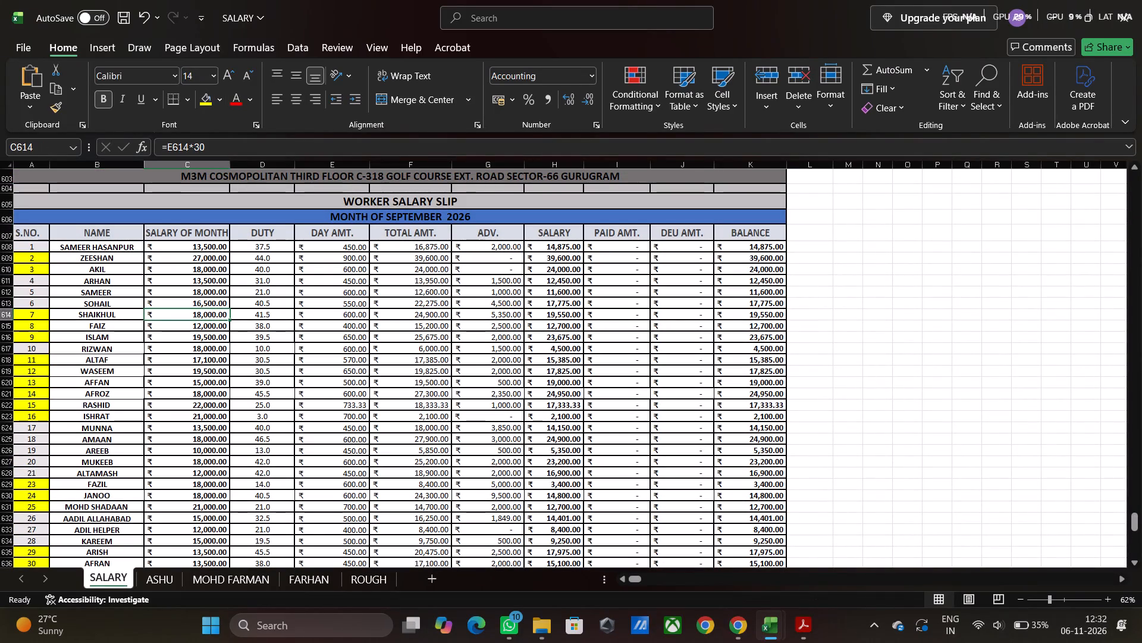
click(33, 307)
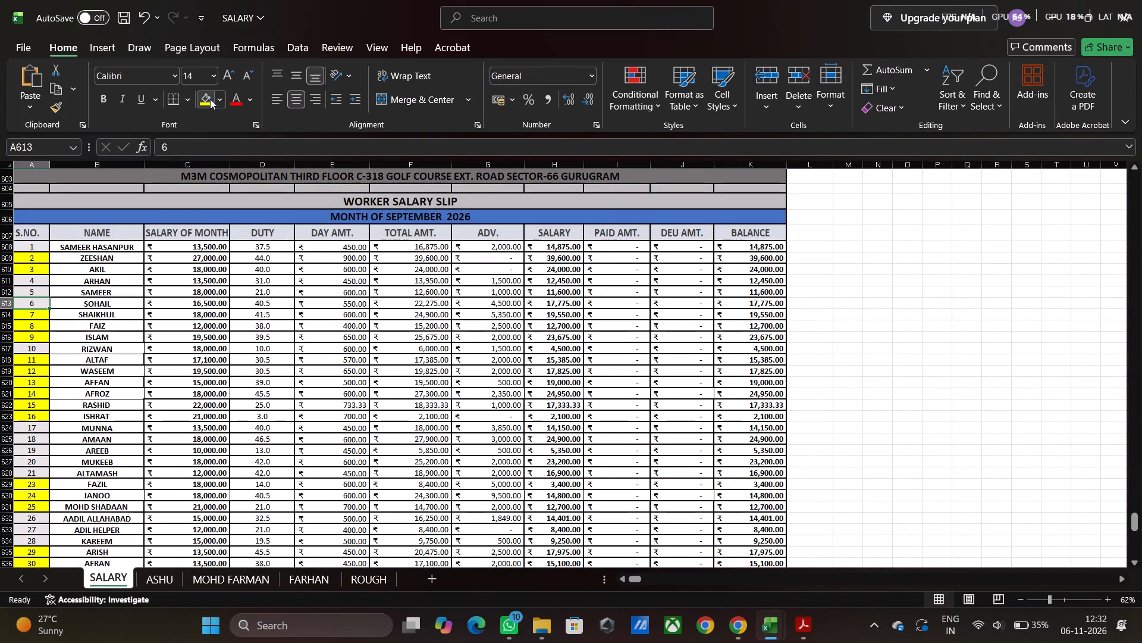
click(204, 101)
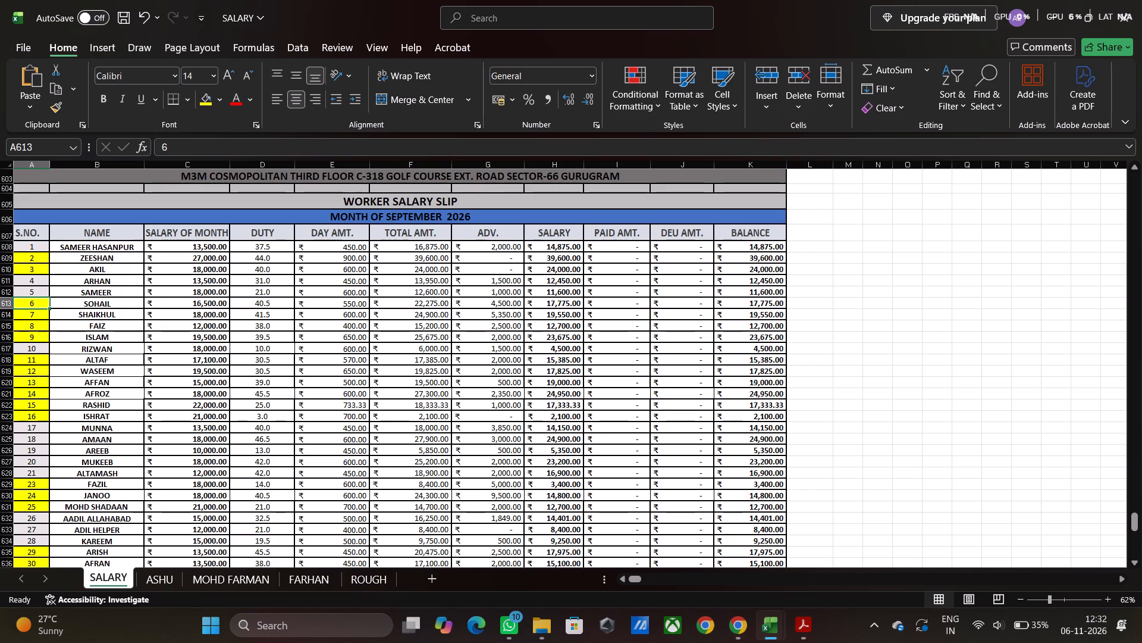
Set the duty of worker S.No. 6 in the September 2026 slip to 36 and the advance to 2000.
click(268, 303)
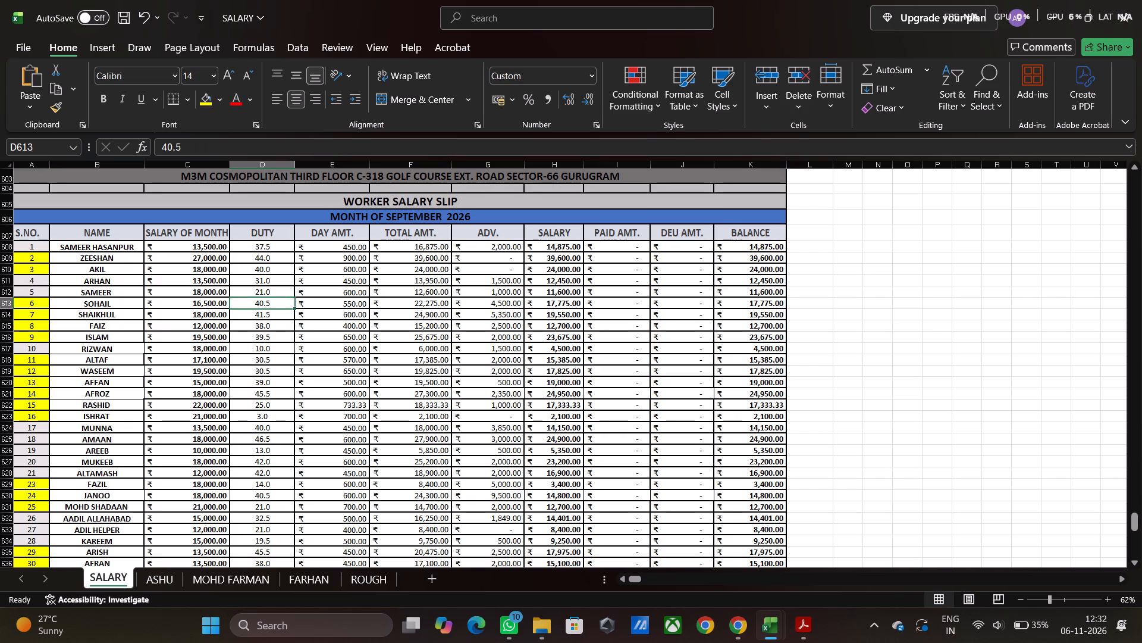
text(36)
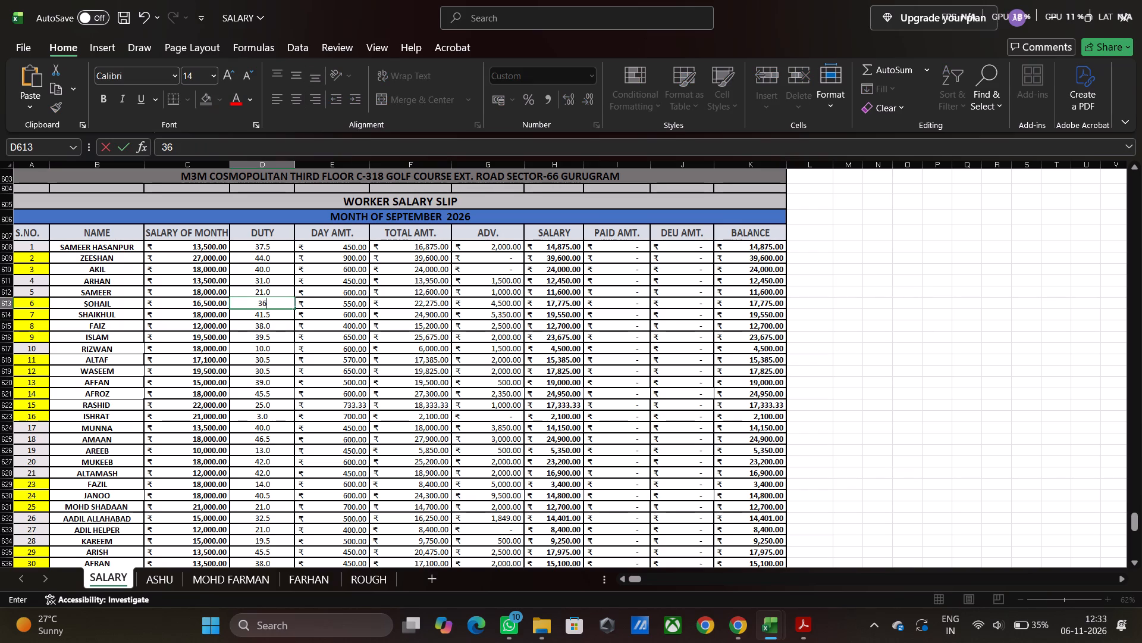
key(Right)
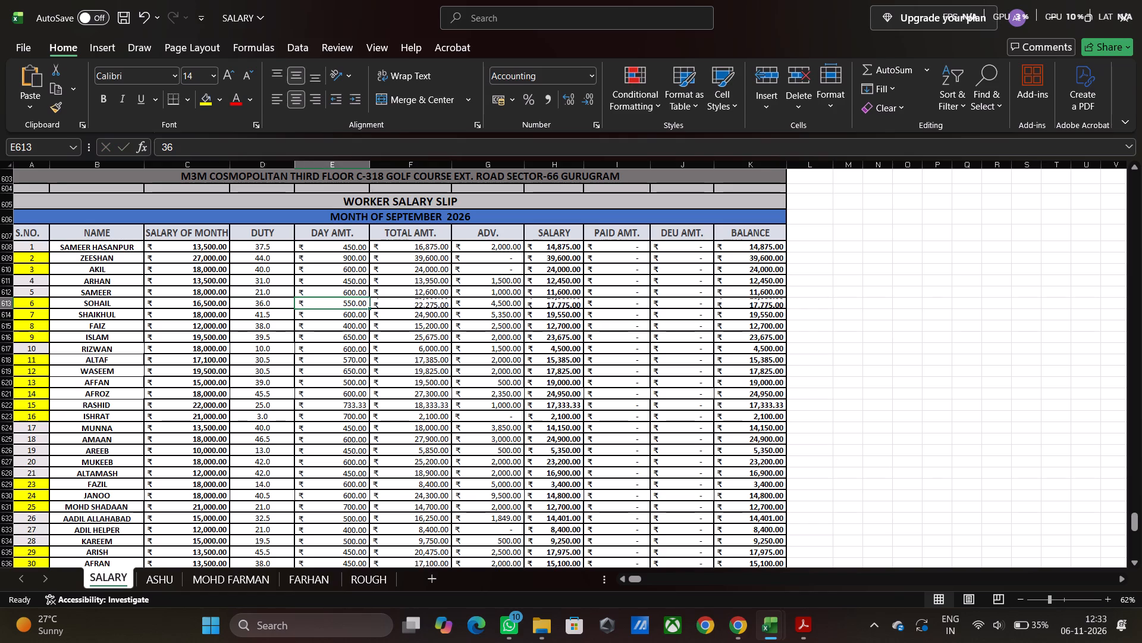
key(Right)
key(Right)
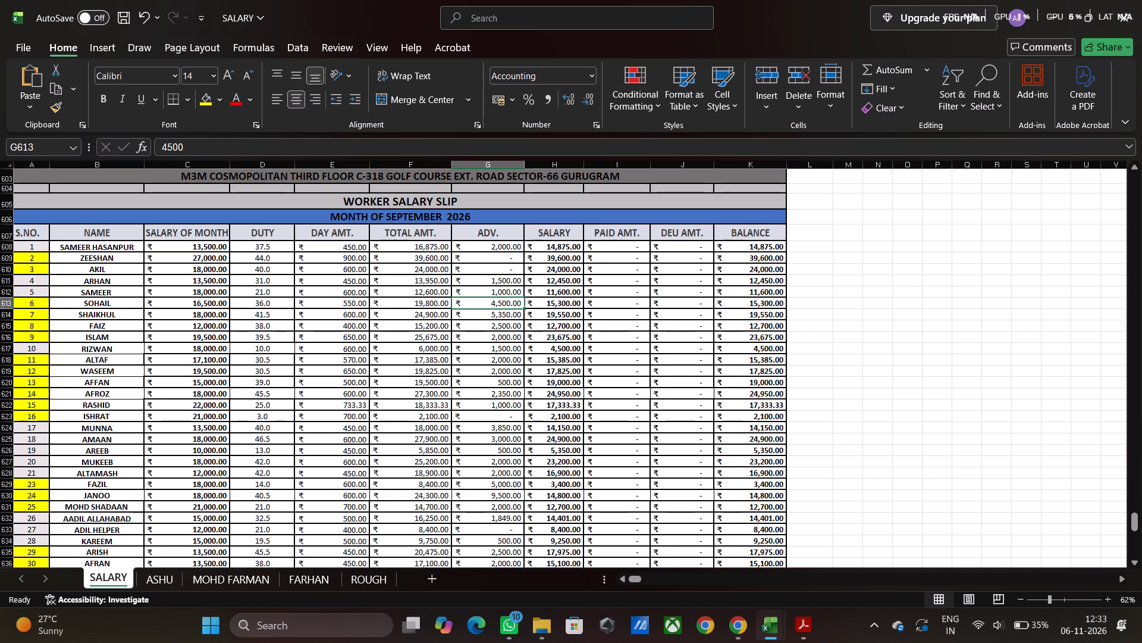
text(2000)
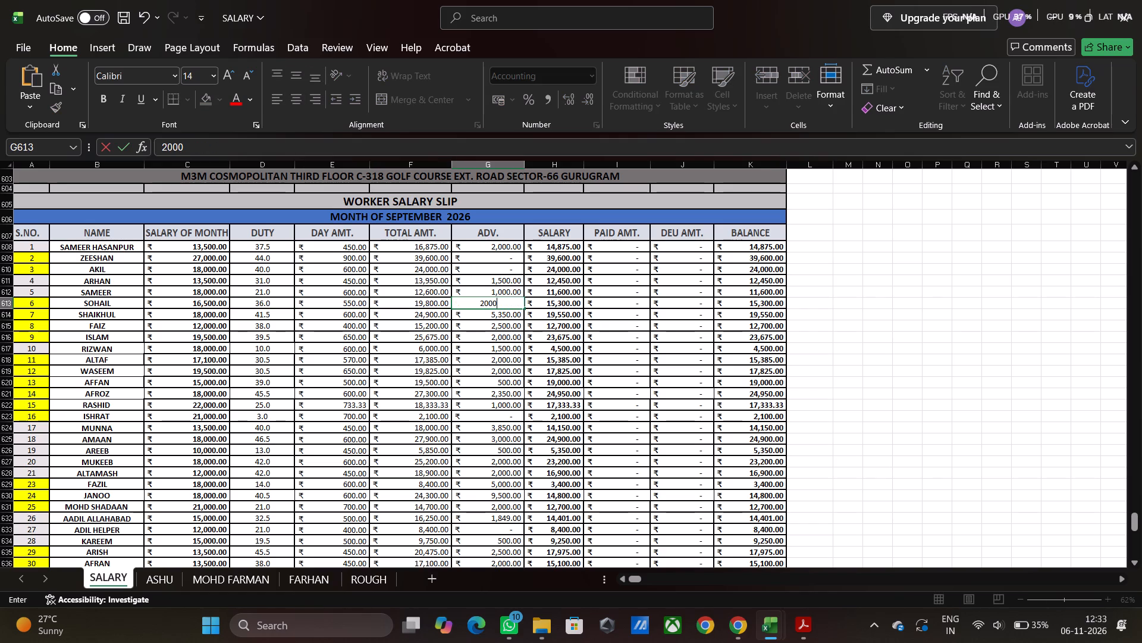
key(Left)
key(Left)
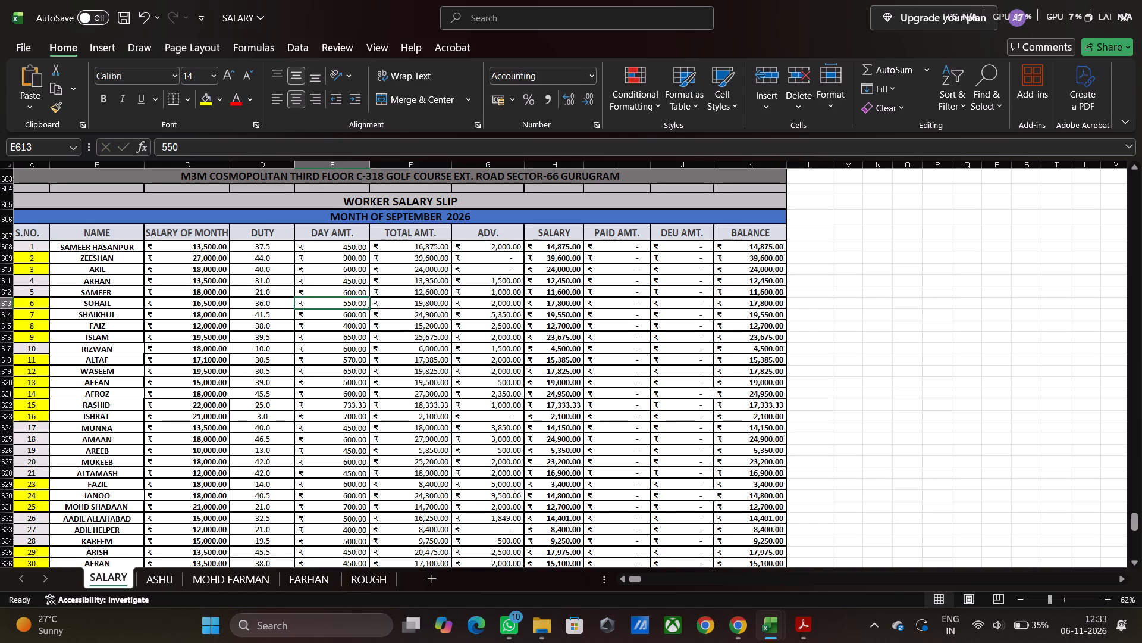
key(Left)
key(Left)
key(Left)
key(Left)
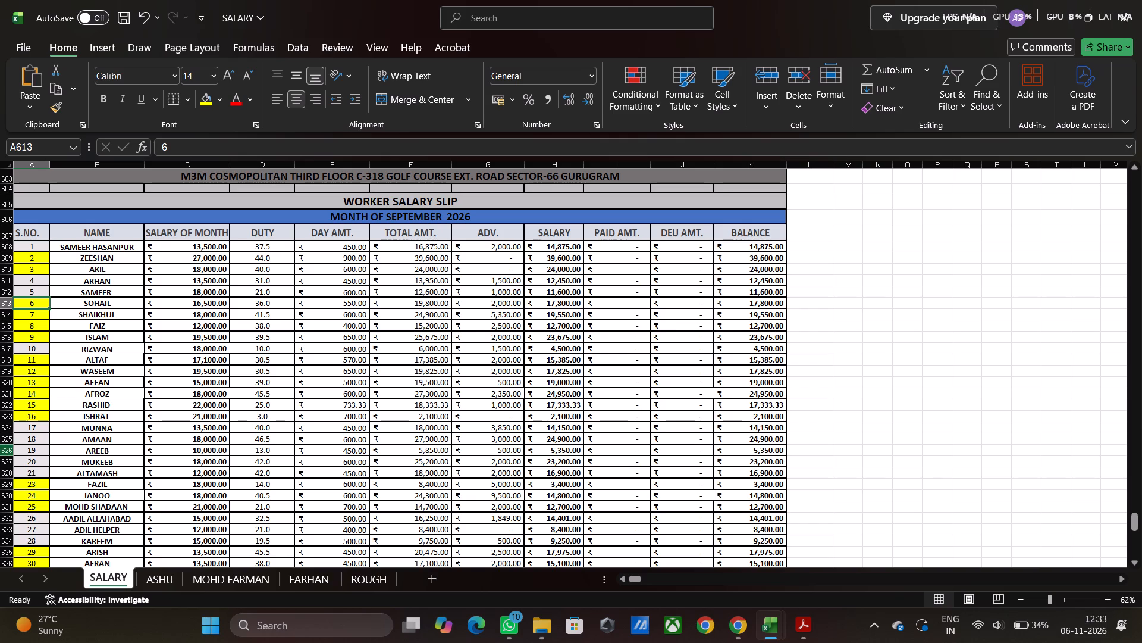
Highlight serial number 19 in the September 2026 slip in yellow.
click(32, 449)
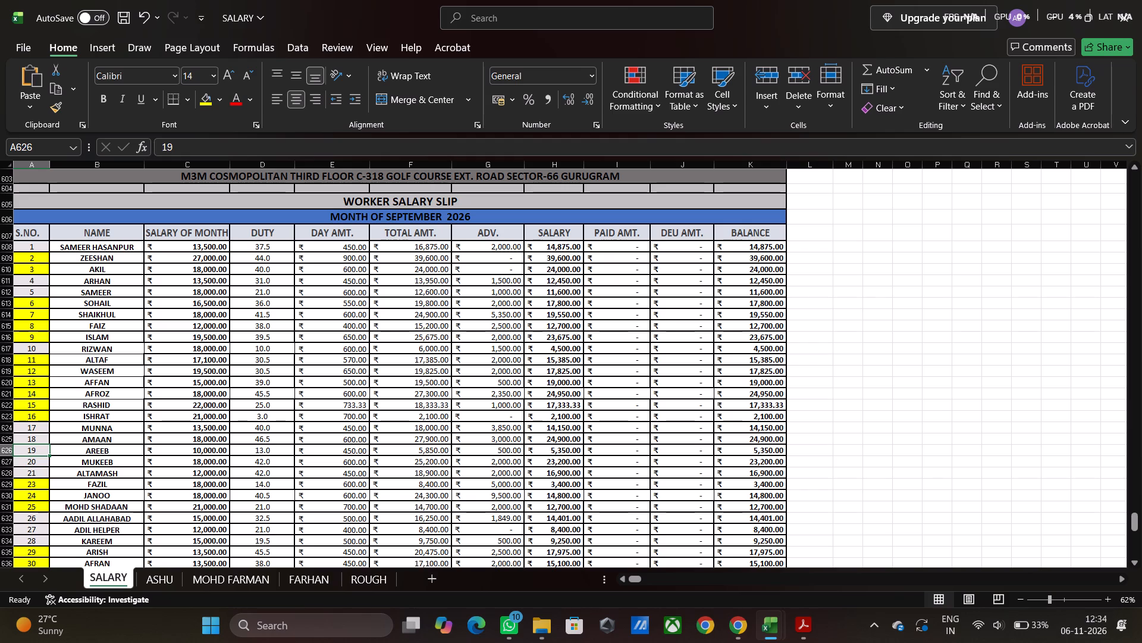
click(201, 101)
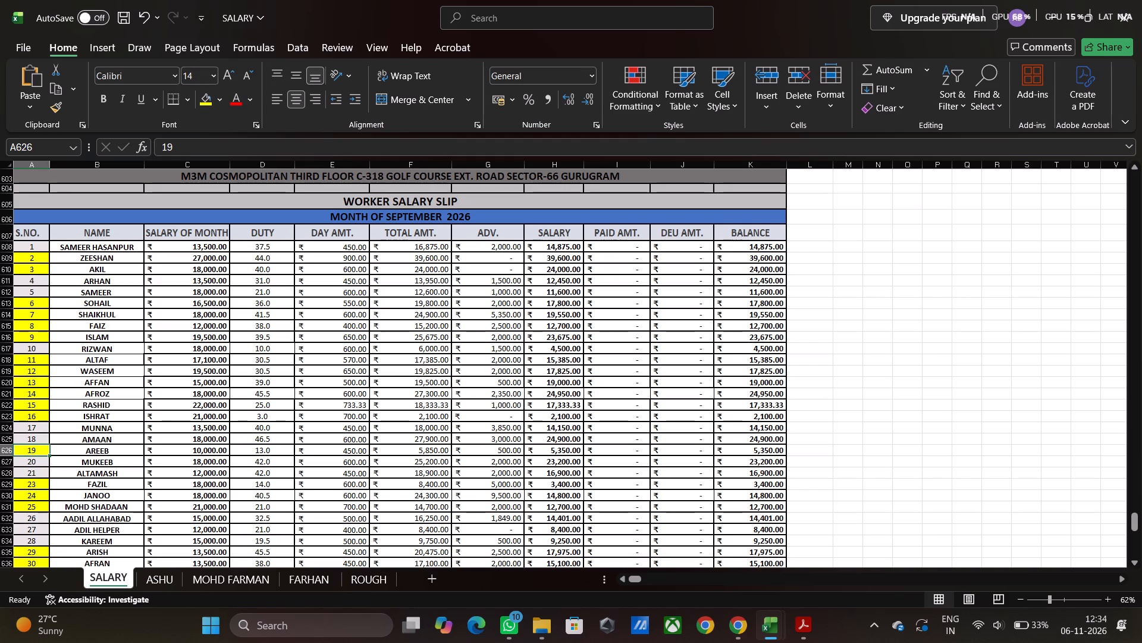
Set the duty of worker S.No. 19 in the September 2026 slip to 36 and the advance to 2000.
click(269, 452)
text(36)
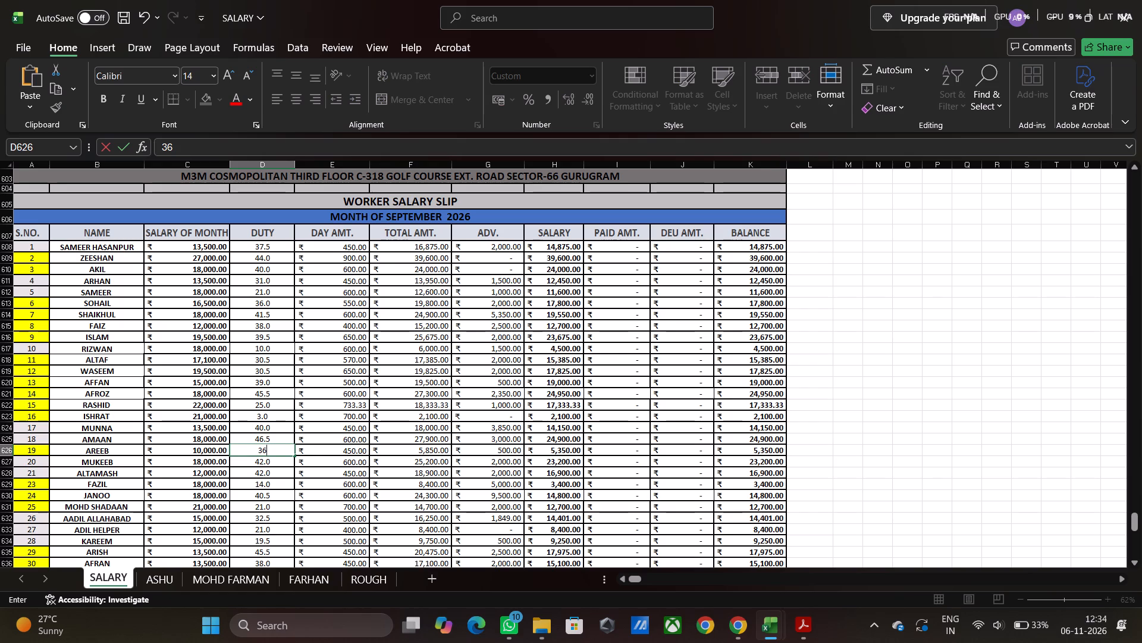
key(Right)
key(Right)
key(Right)
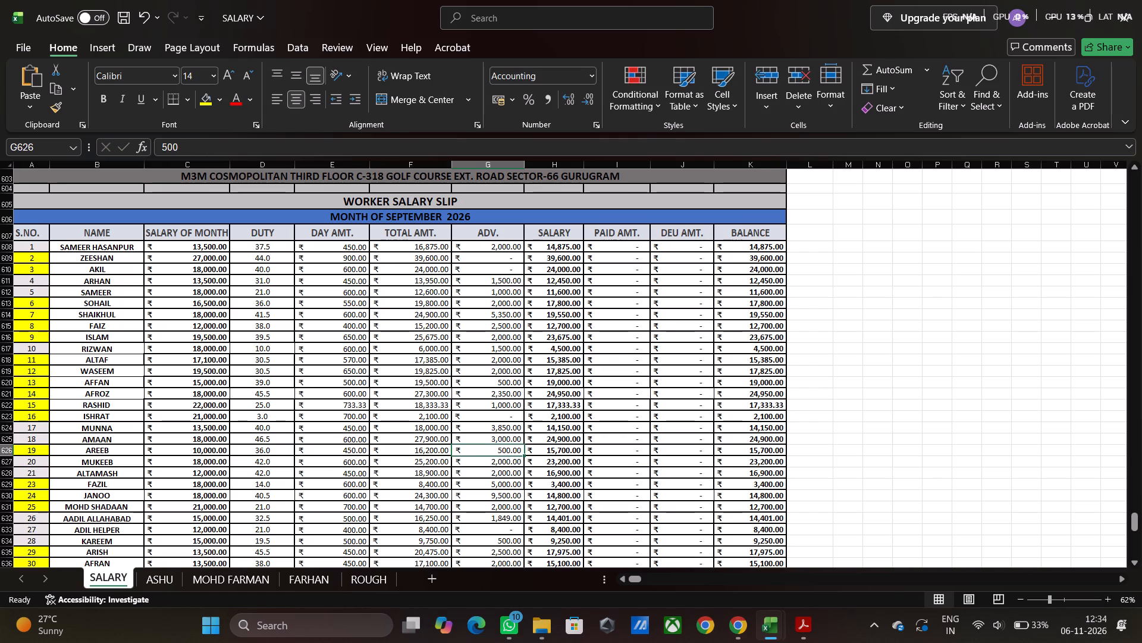
text(2000)
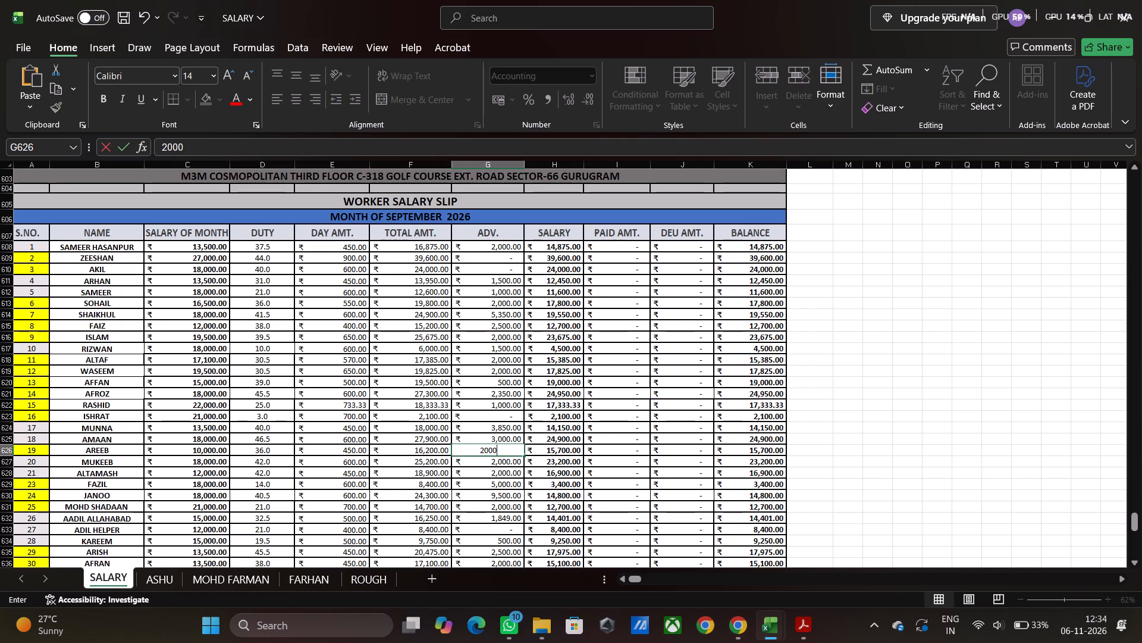
key(Left)
key(Left)
key(Left)
key(Left)
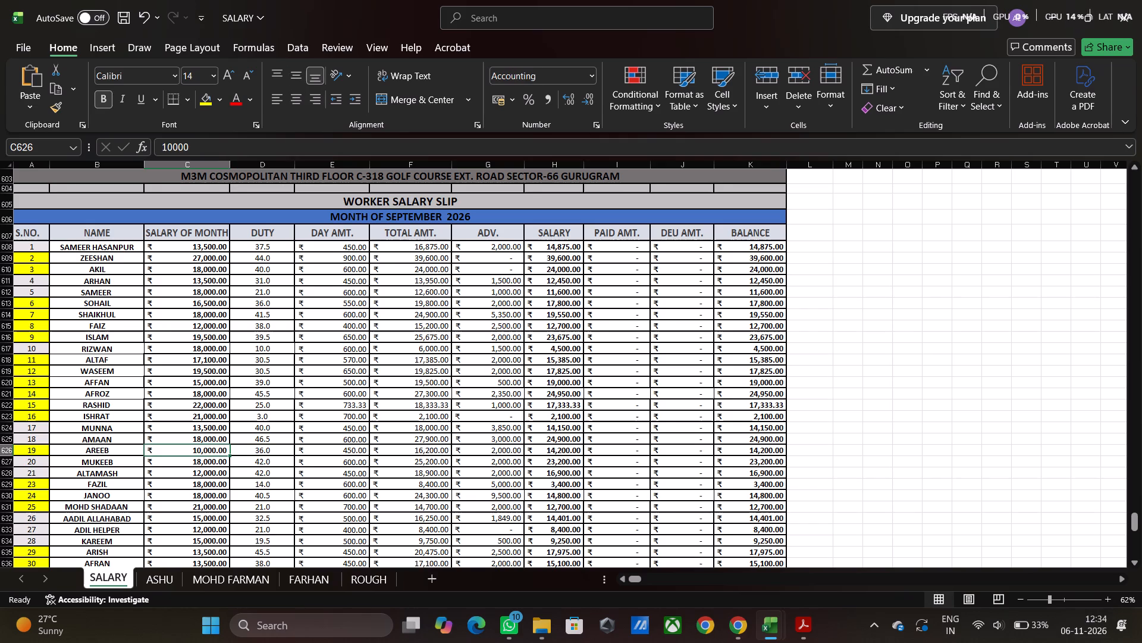
Set the duty of worker S.No. 33 in the September 2026 slip to 34.
scroll(269, 452, down, 1)
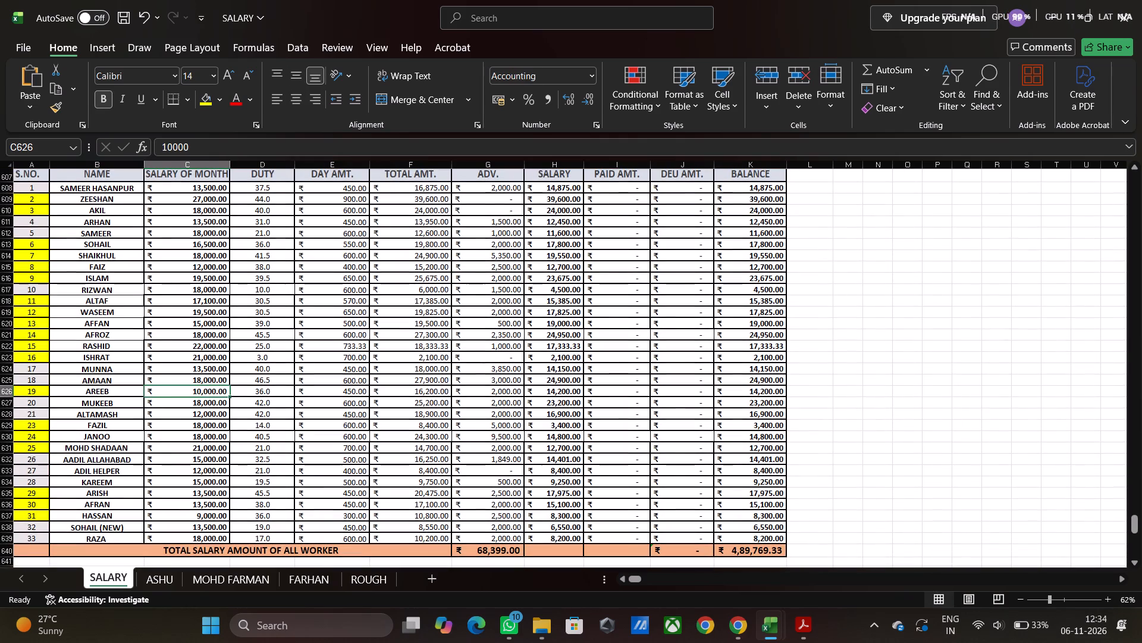
click(268, 542)
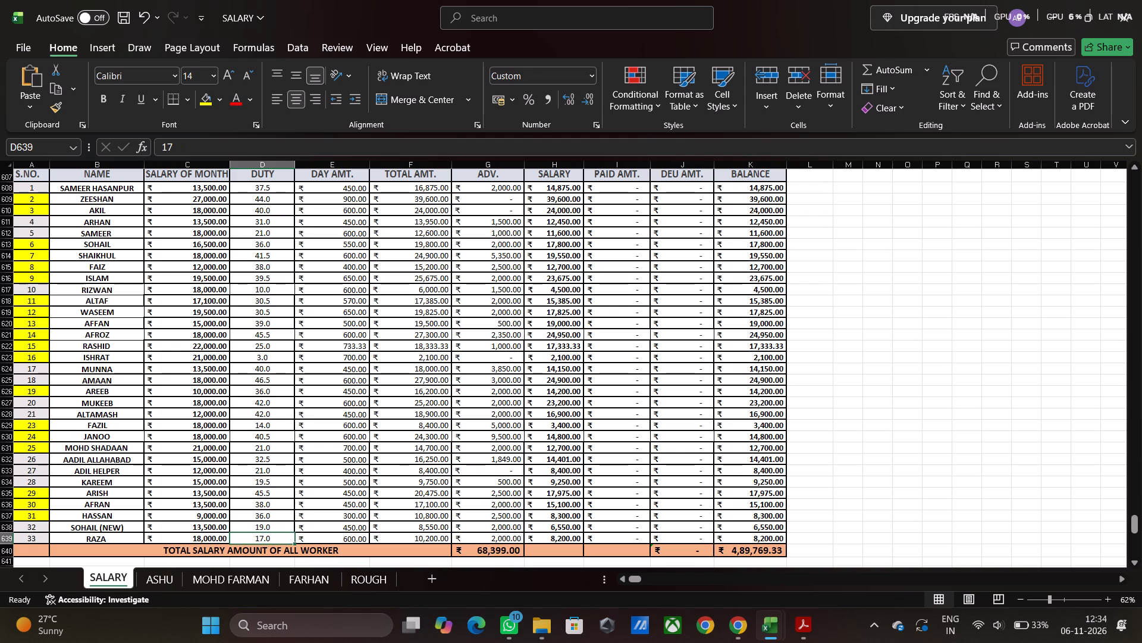
text(34)
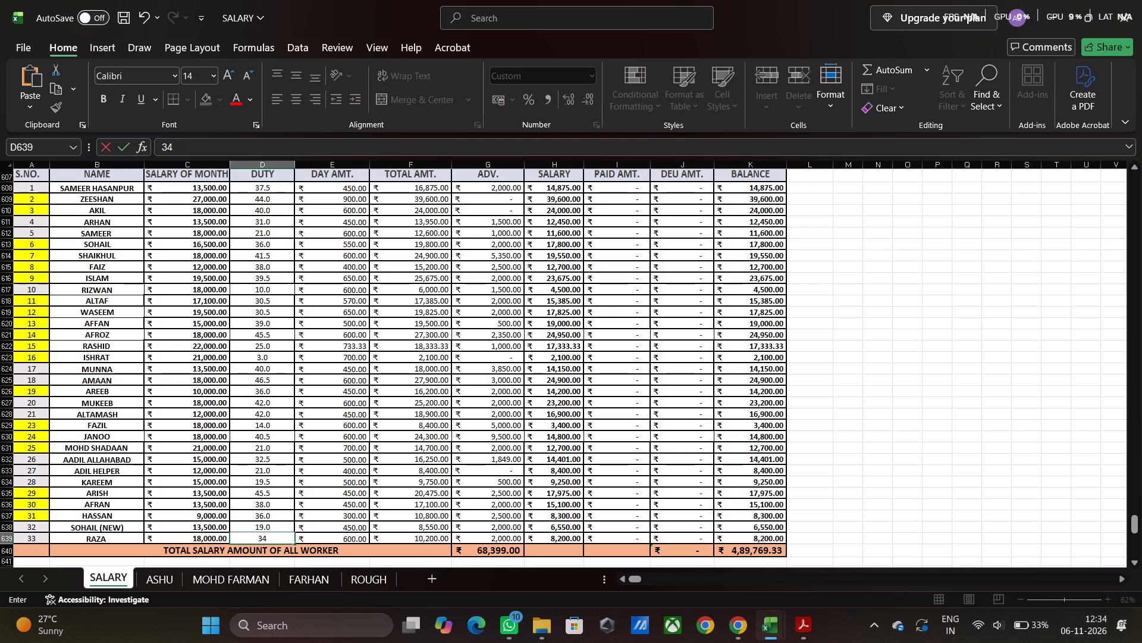
key(Right)
key(Right)
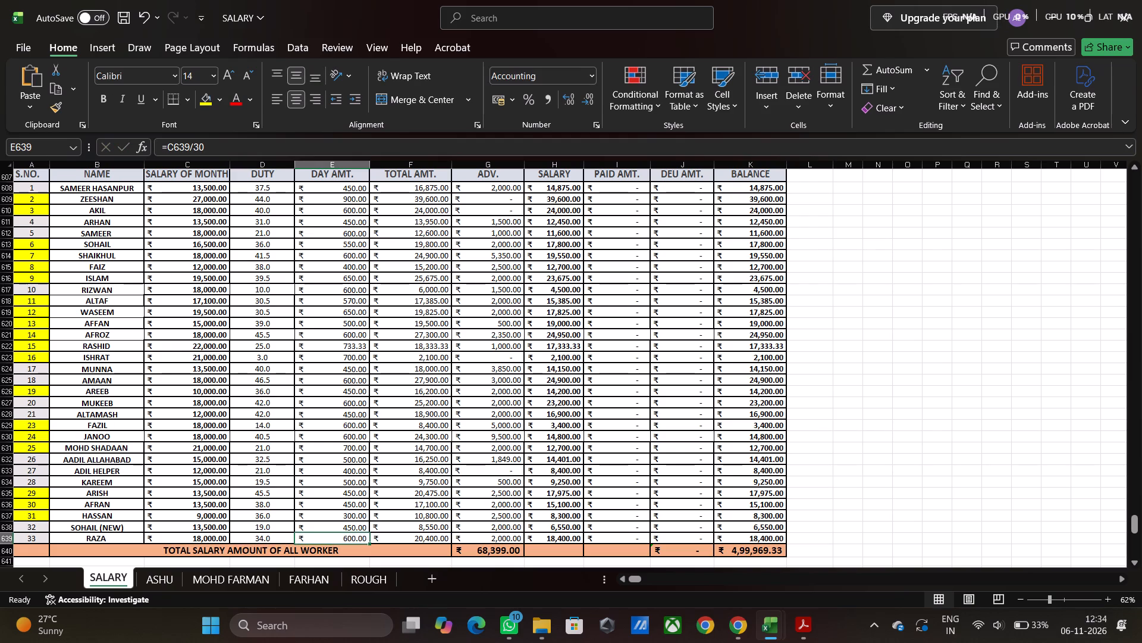
key(Right)
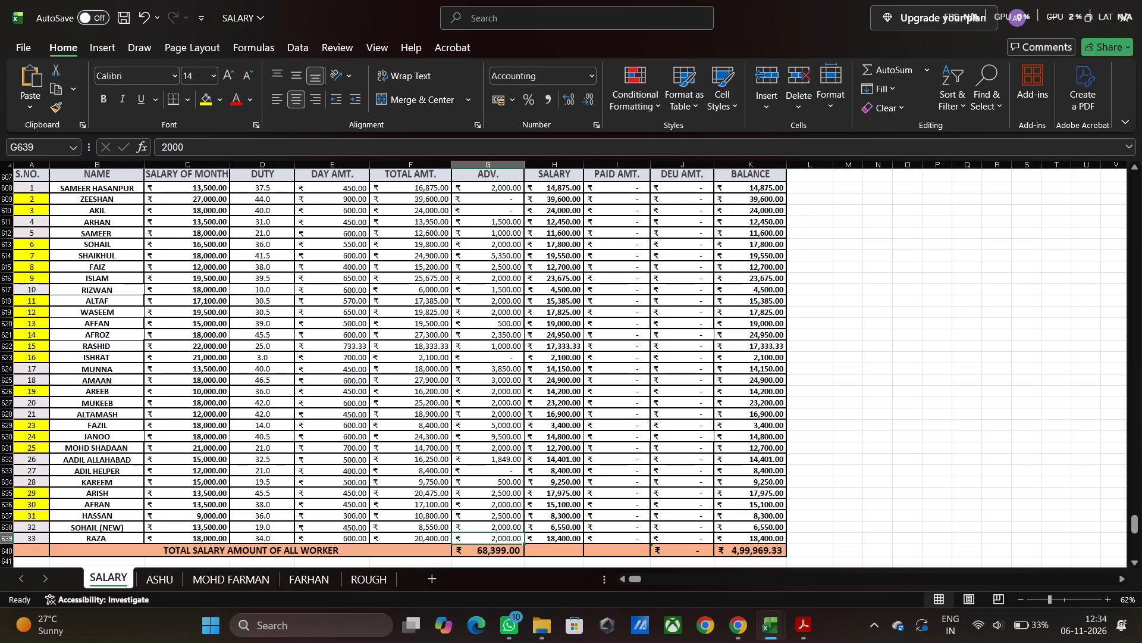
scroll(268, 542, up, 1)
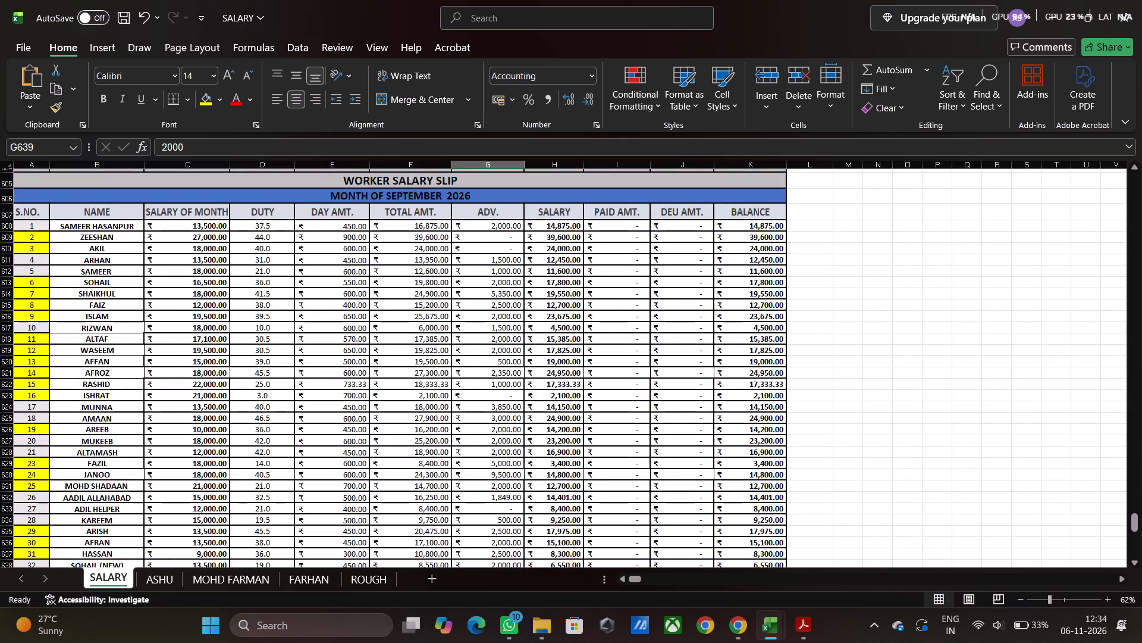
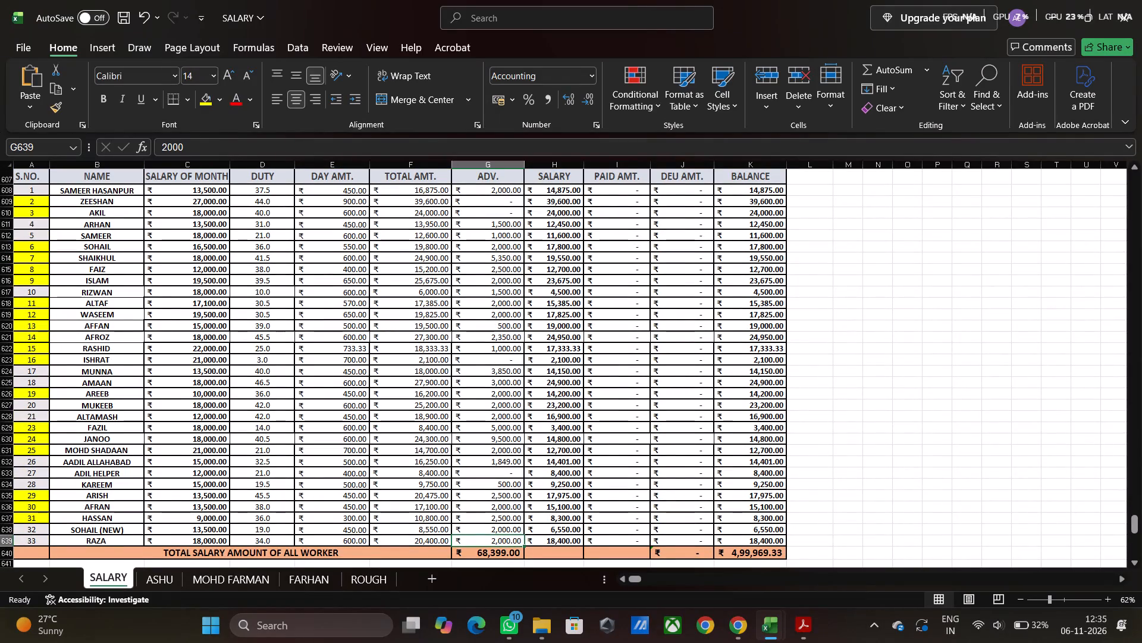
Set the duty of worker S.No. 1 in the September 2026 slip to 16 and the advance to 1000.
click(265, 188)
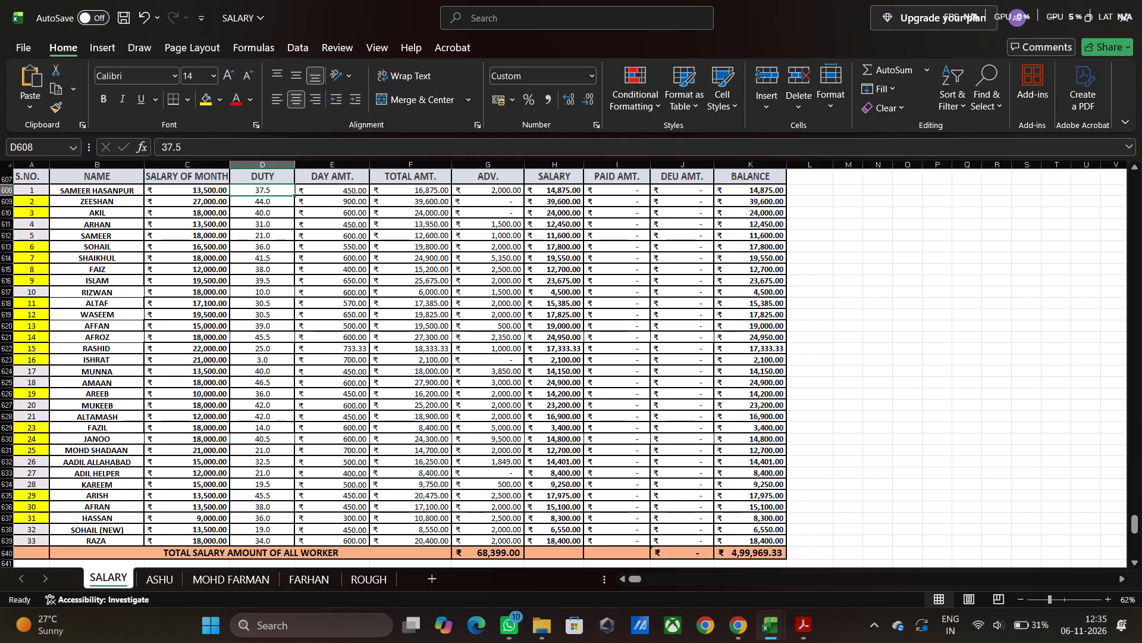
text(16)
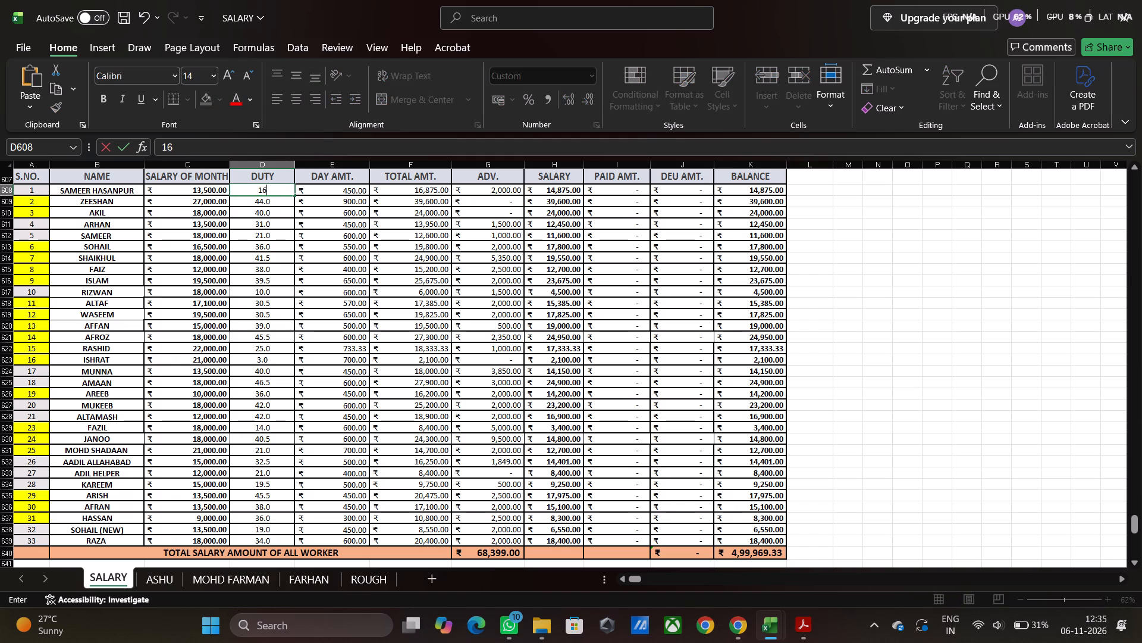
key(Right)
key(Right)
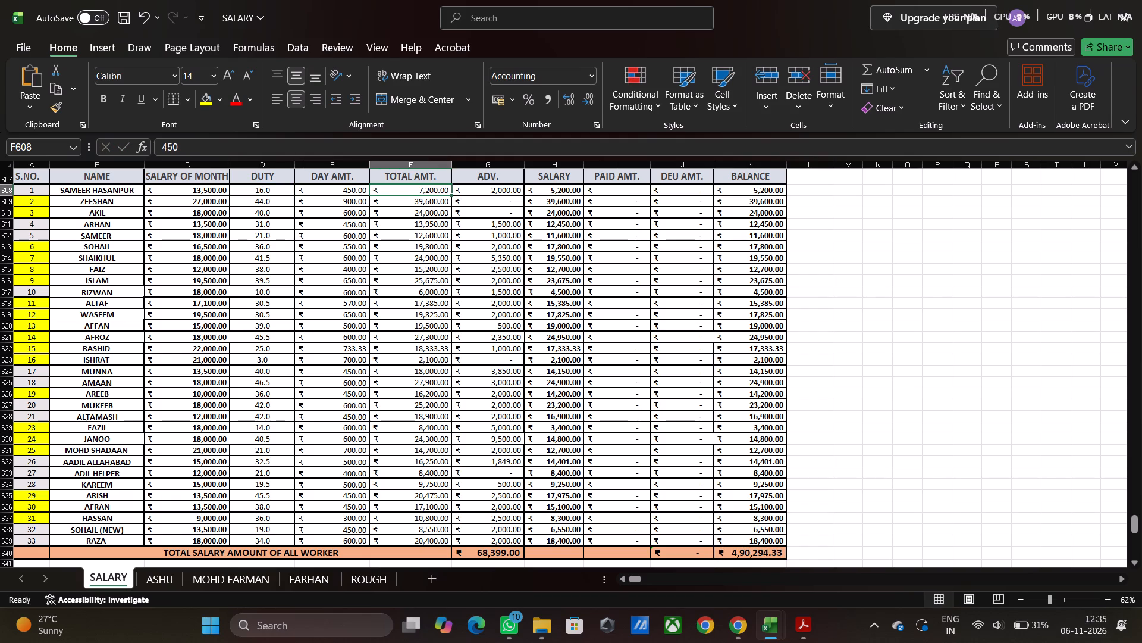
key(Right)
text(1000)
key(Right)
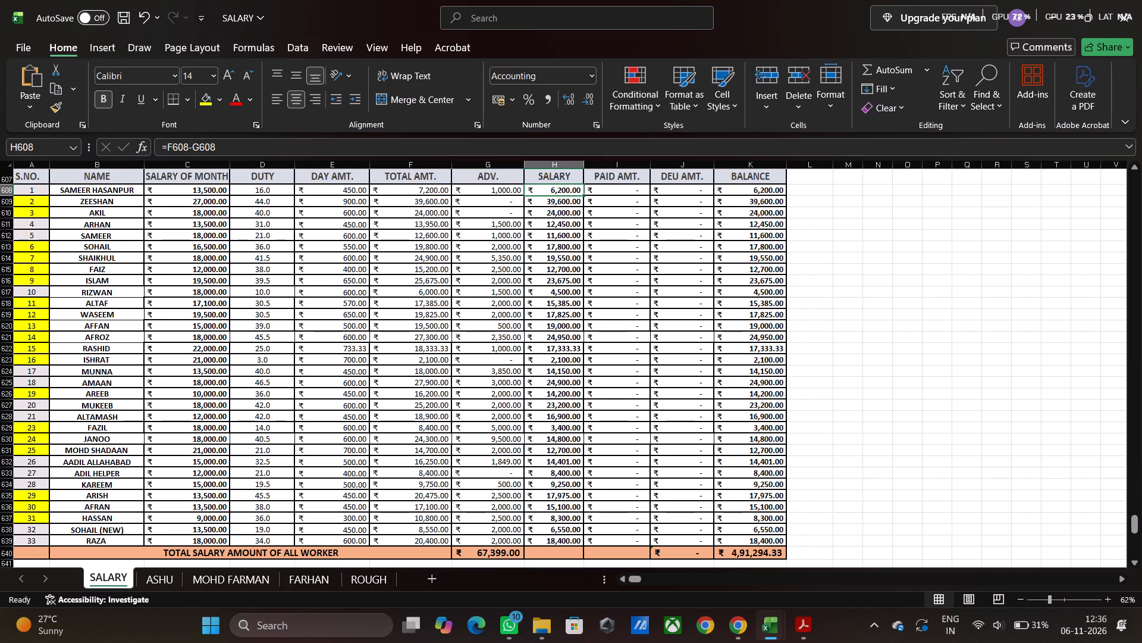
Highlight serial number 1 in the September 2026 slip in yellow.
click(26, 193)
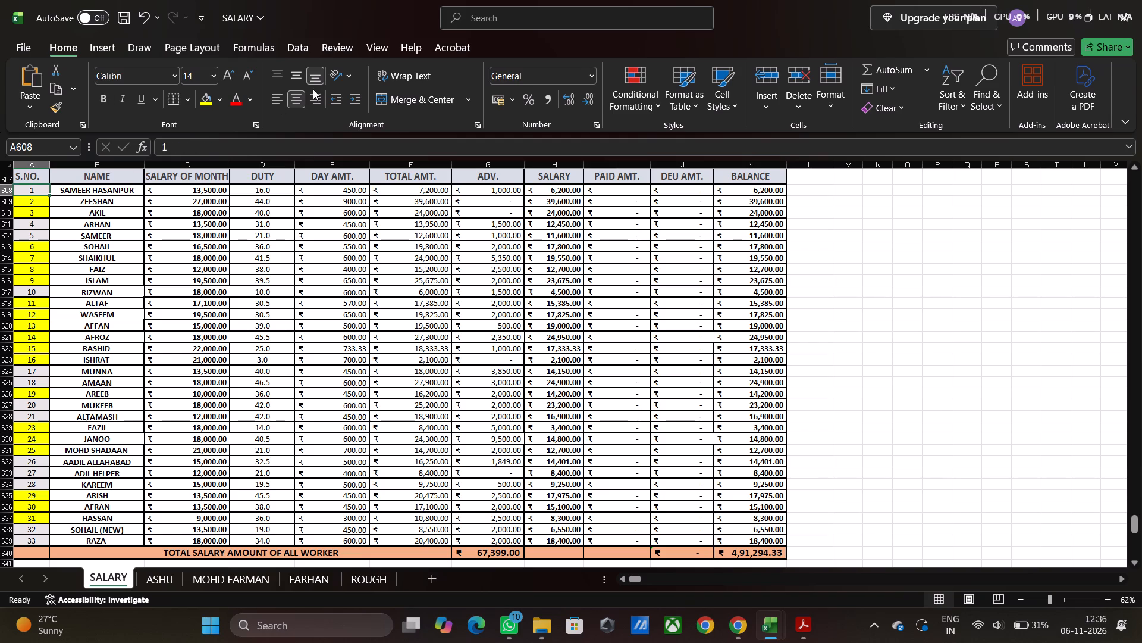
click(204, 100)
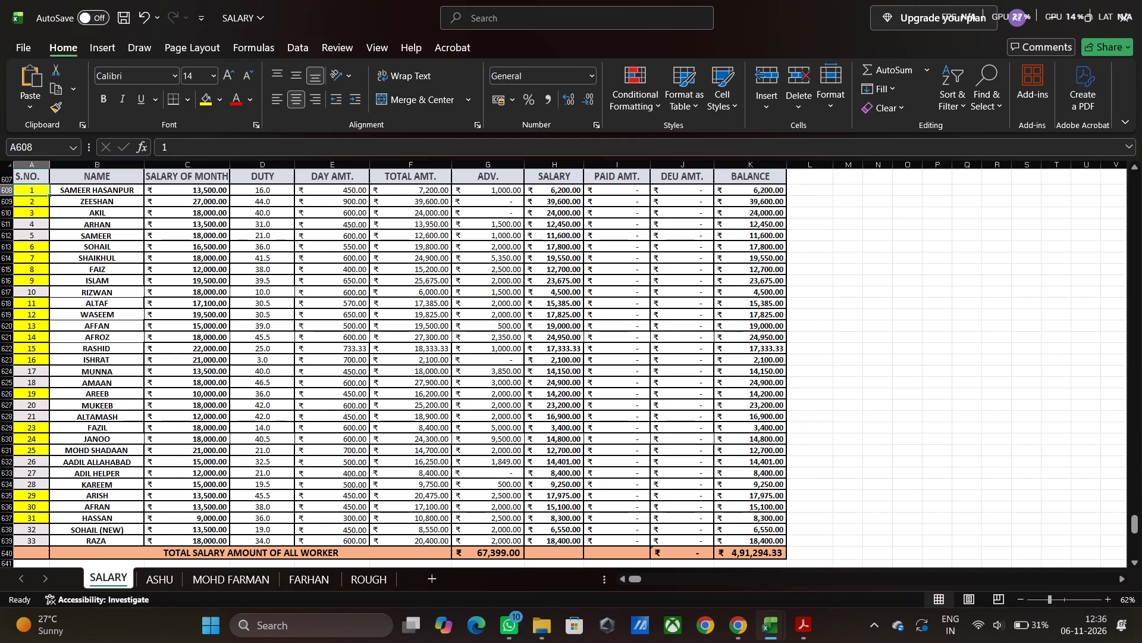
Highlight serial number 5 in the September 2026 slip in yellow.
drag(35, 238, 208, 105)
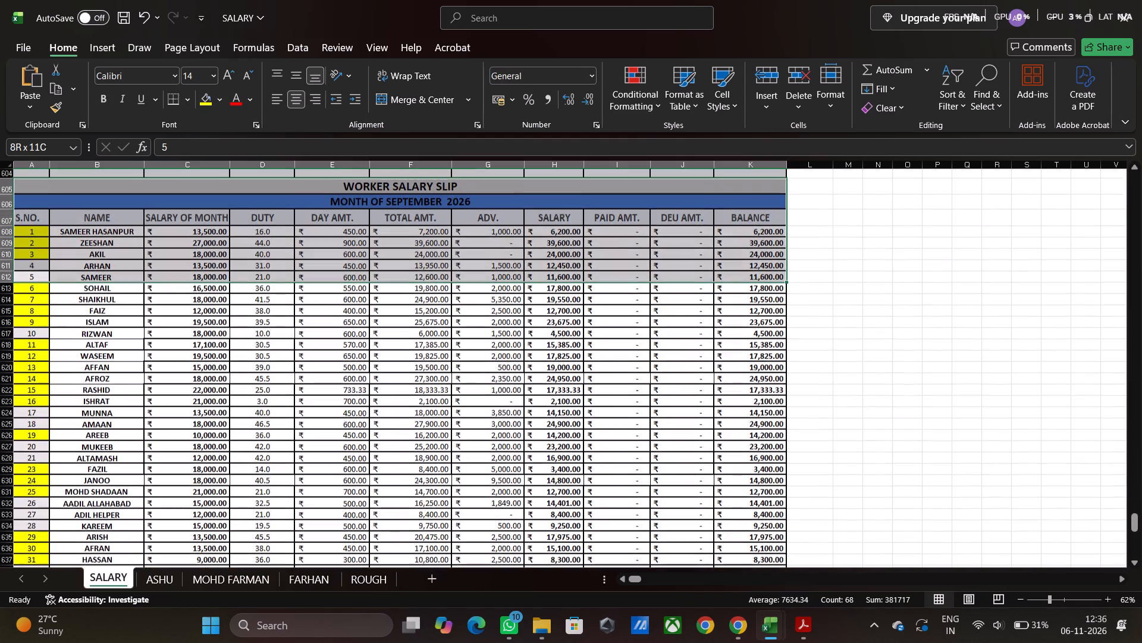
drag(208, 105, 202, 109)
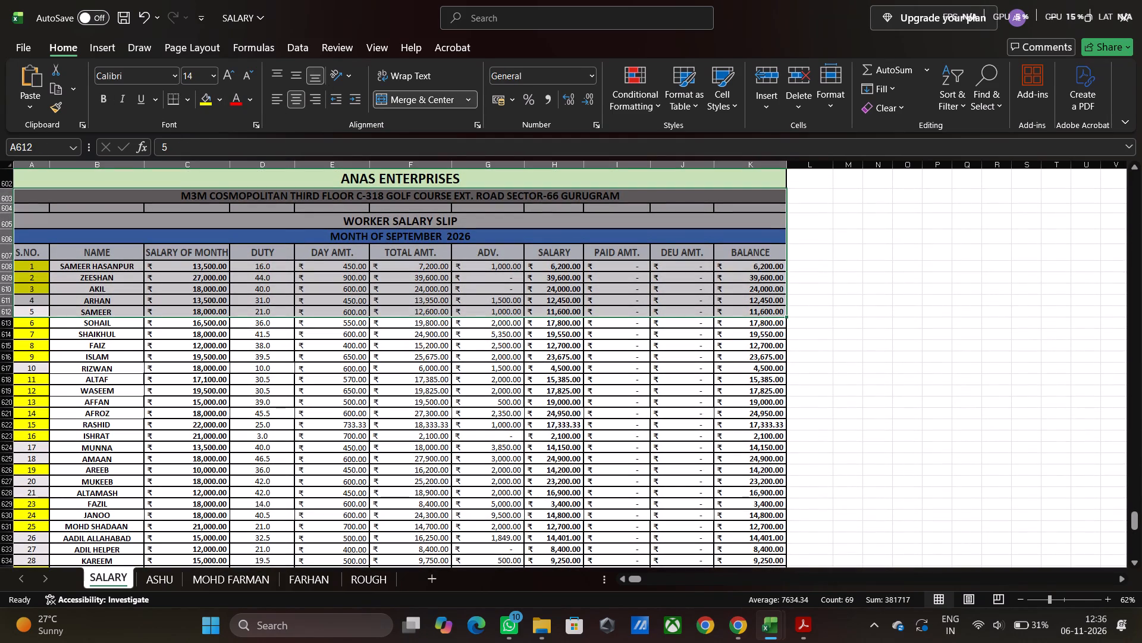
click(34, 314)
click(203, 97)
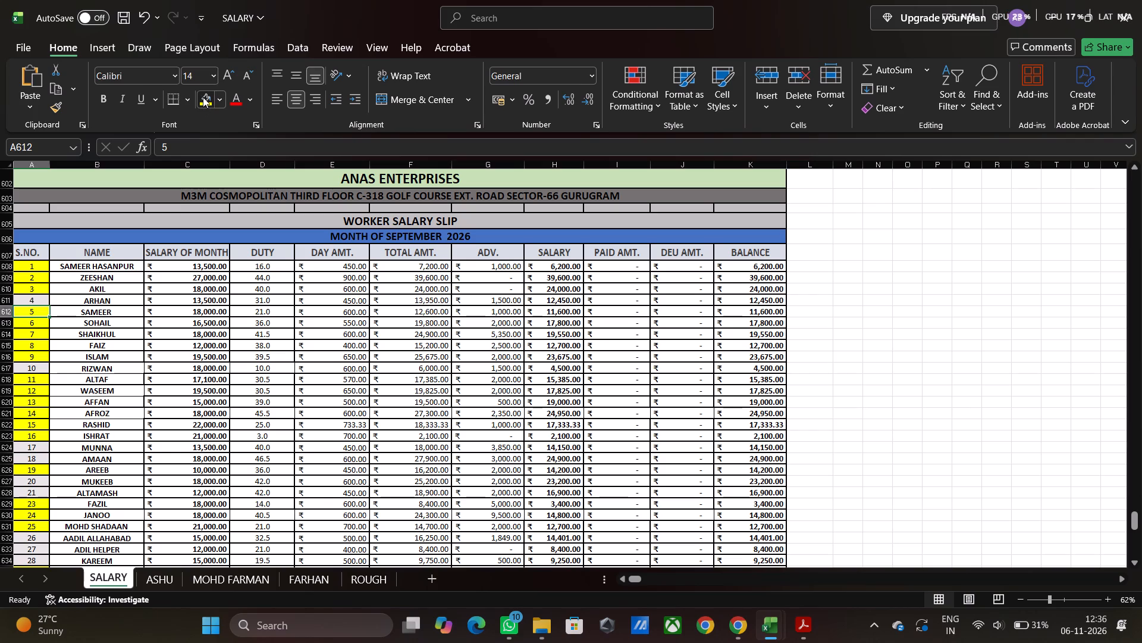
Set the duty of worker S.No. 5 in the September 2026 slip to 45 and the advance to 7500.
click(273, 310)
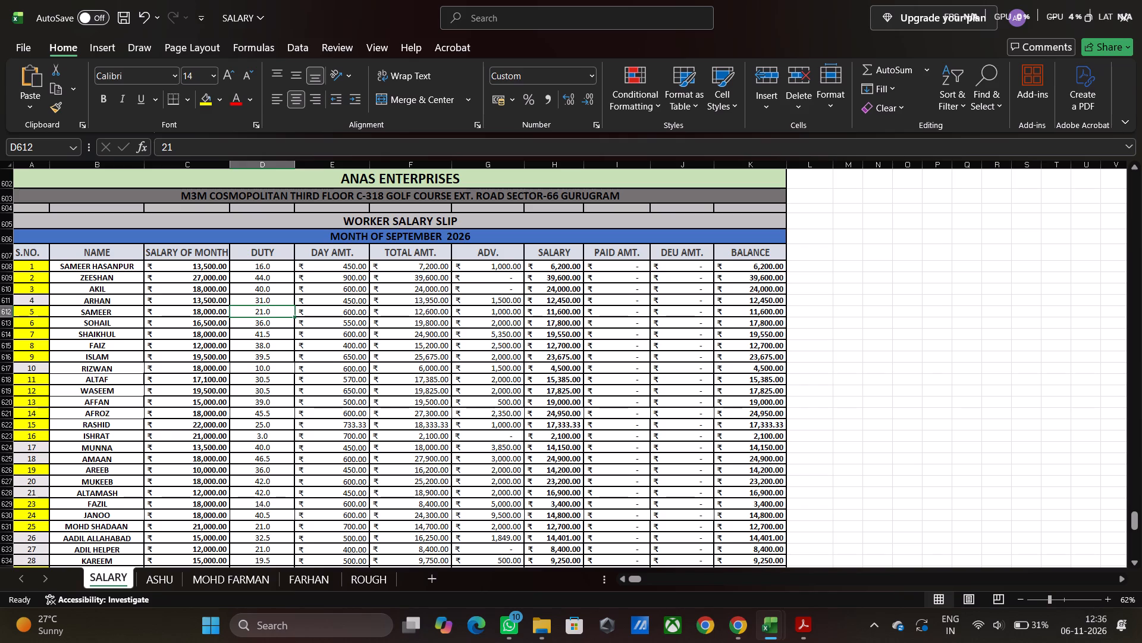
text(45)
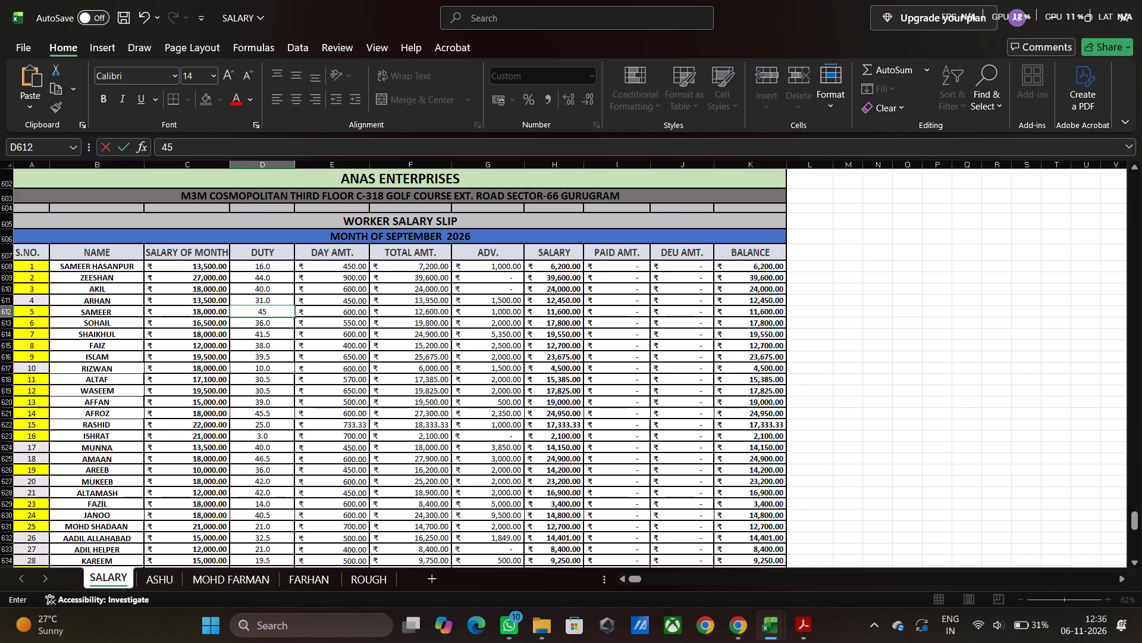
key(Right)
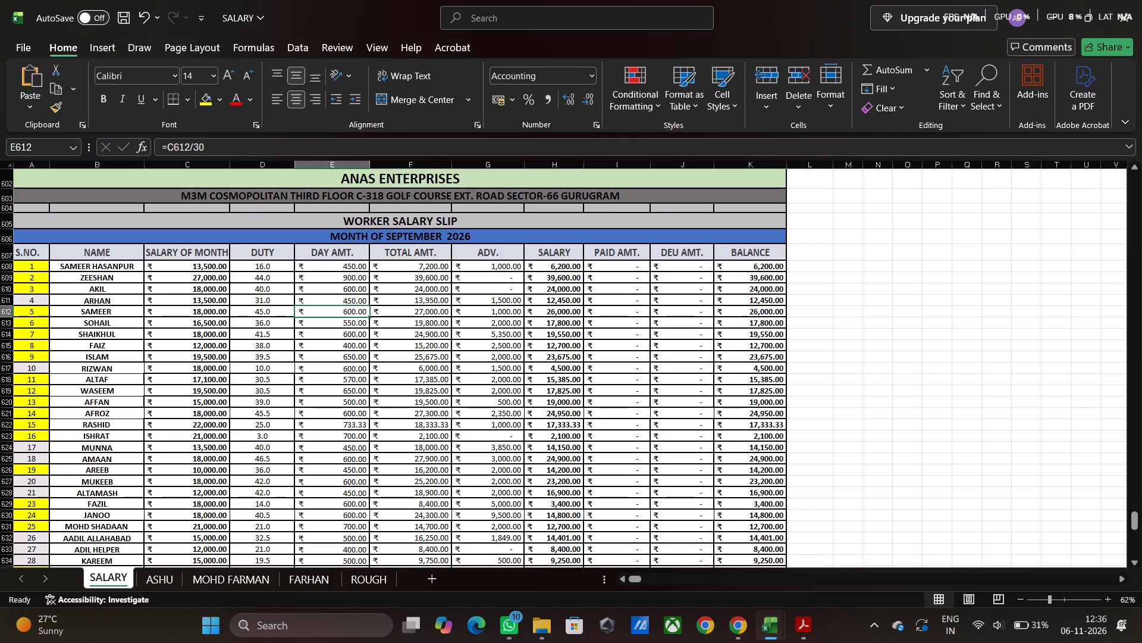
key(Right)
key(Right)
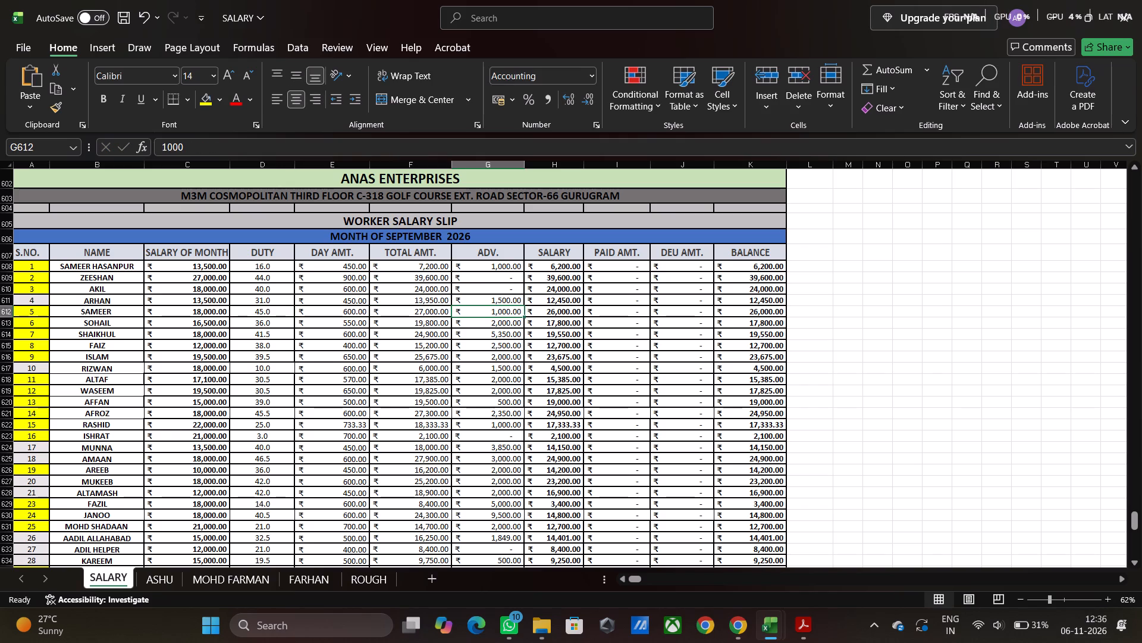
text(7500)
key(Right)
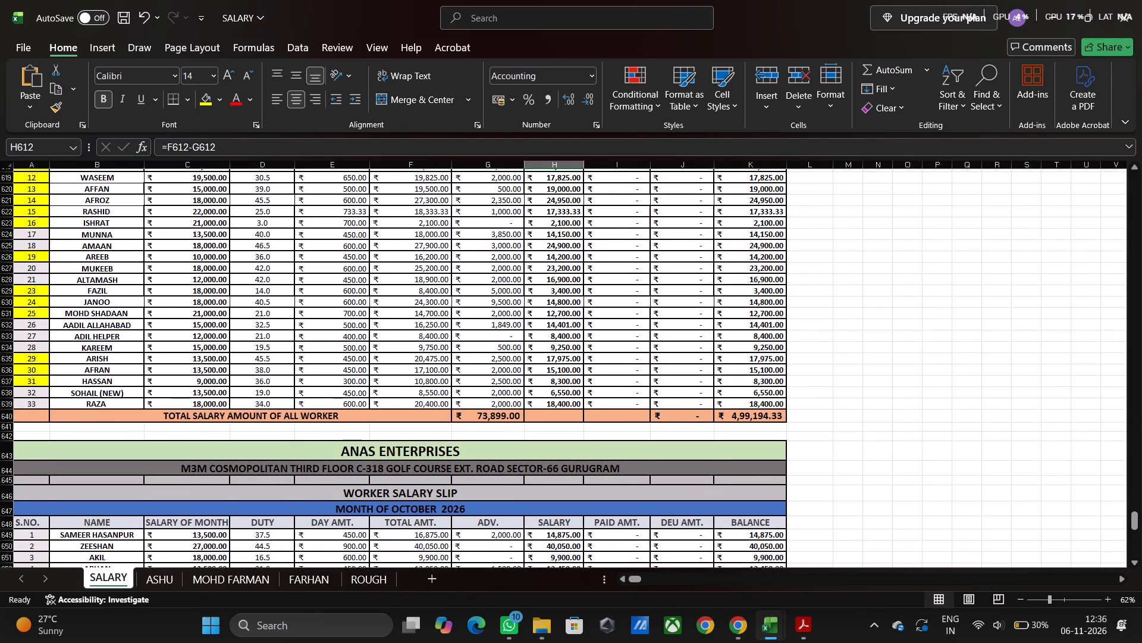
Compare the worker entries in the September 2026 slip with those in the October 2026 slip.
scroll(91, 339, down, 1)
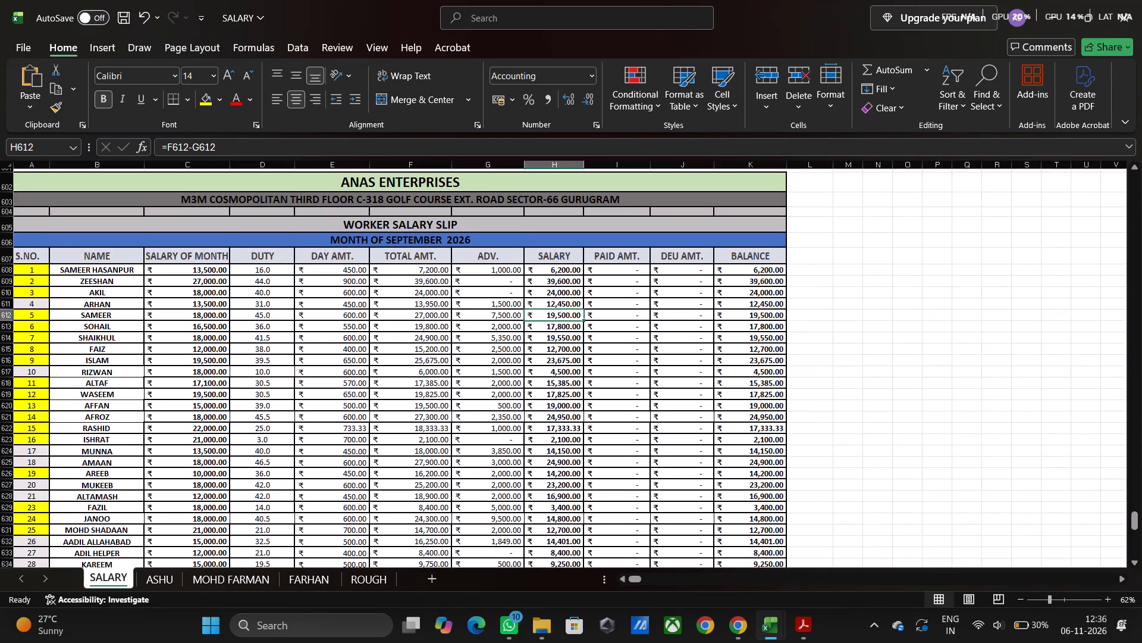
scroll(91, 339, down, 1)
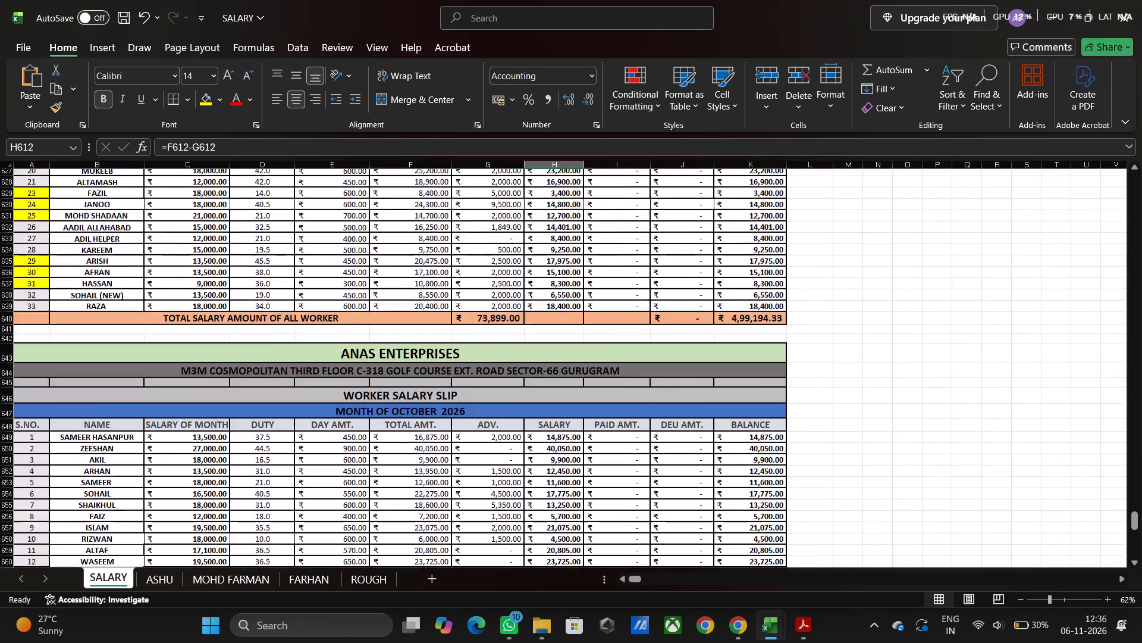
scroll(91, 339, down, 1)
scroll(91, 339, up, 2)
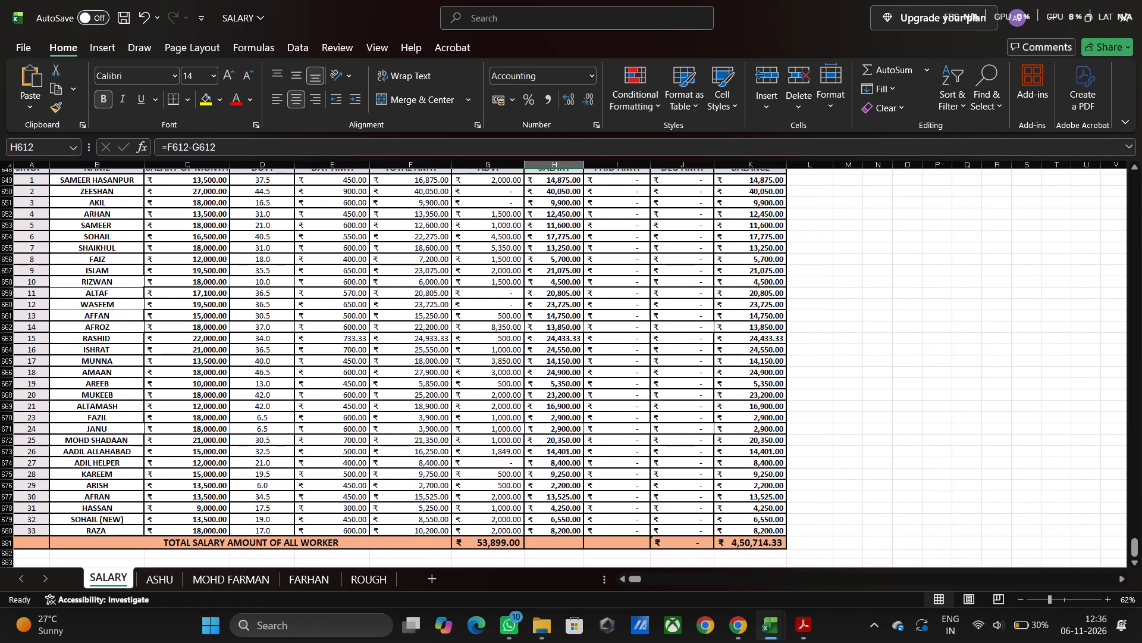
scroll(91, 339, up, 3)
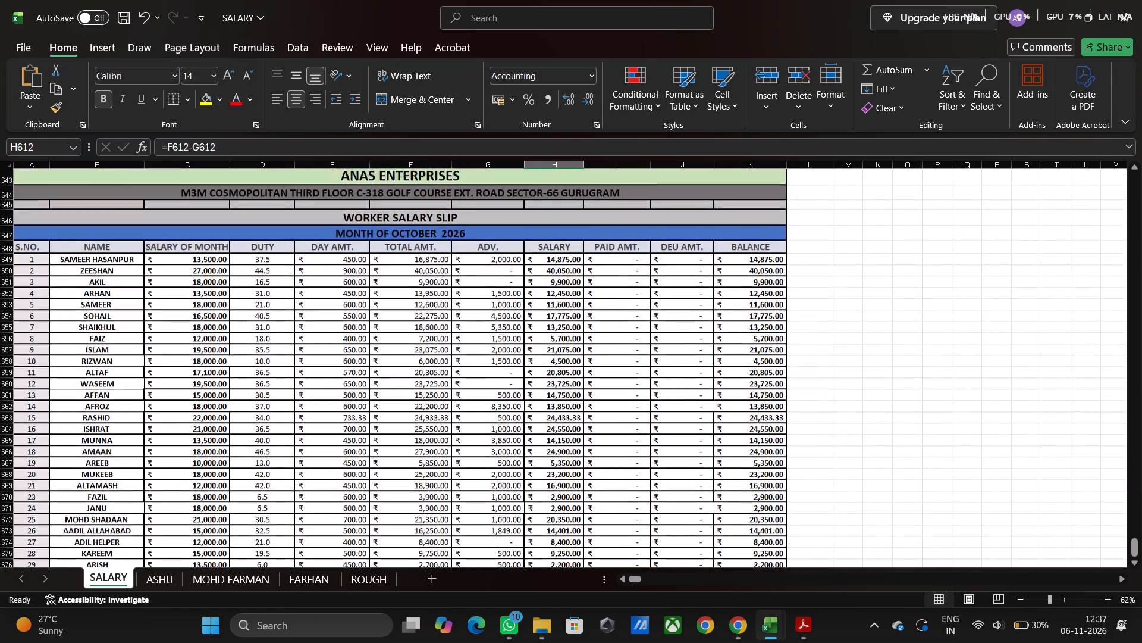
scroll(91, 339, up, 6)
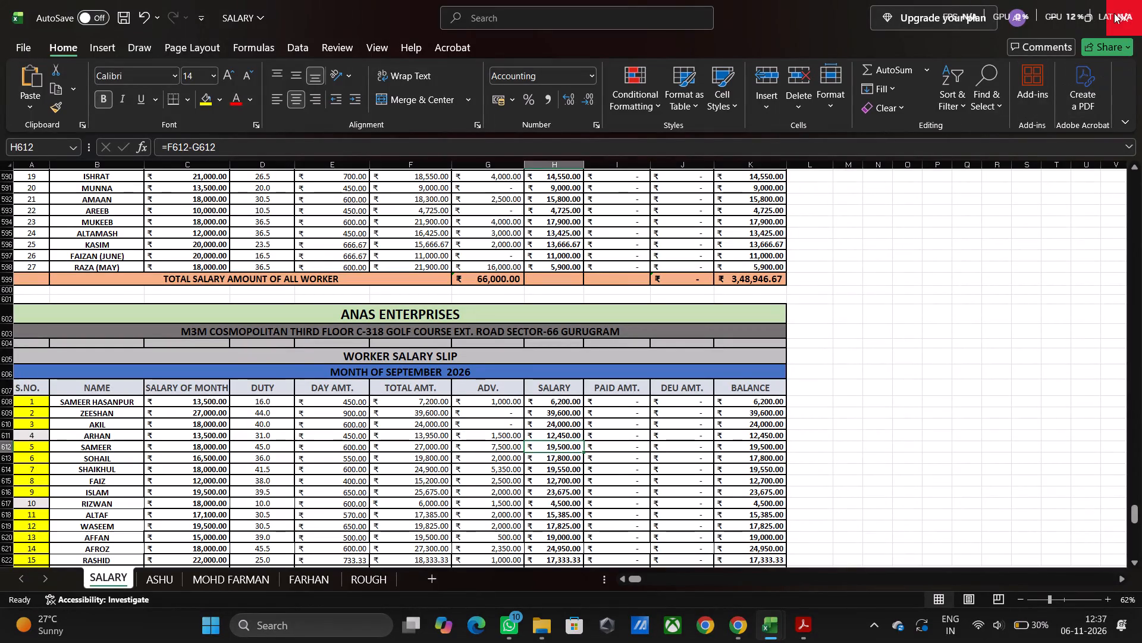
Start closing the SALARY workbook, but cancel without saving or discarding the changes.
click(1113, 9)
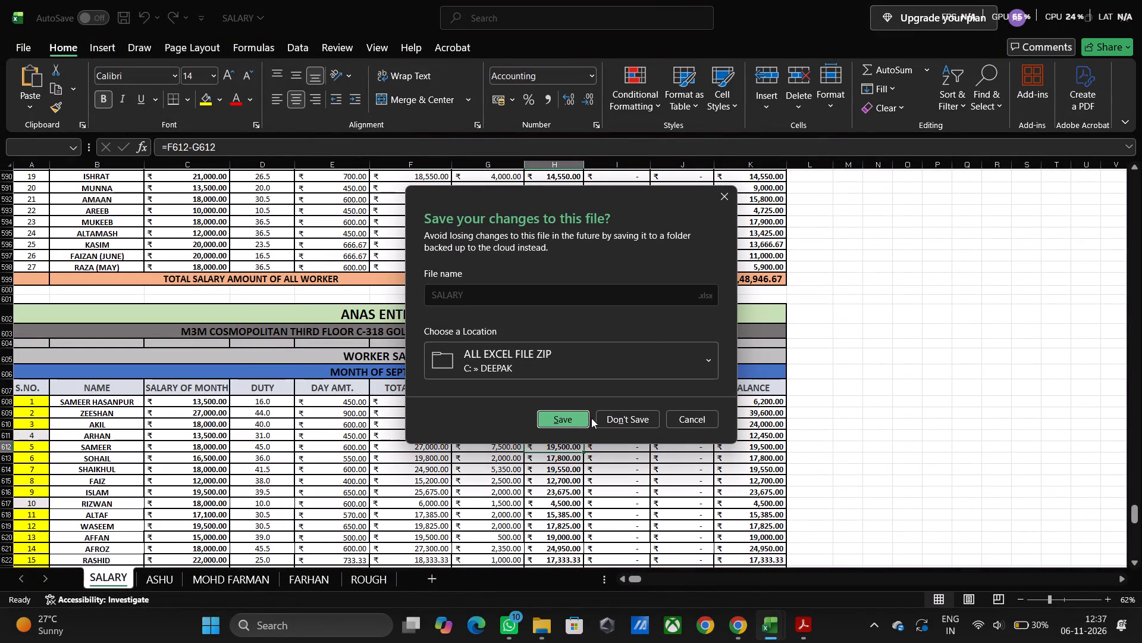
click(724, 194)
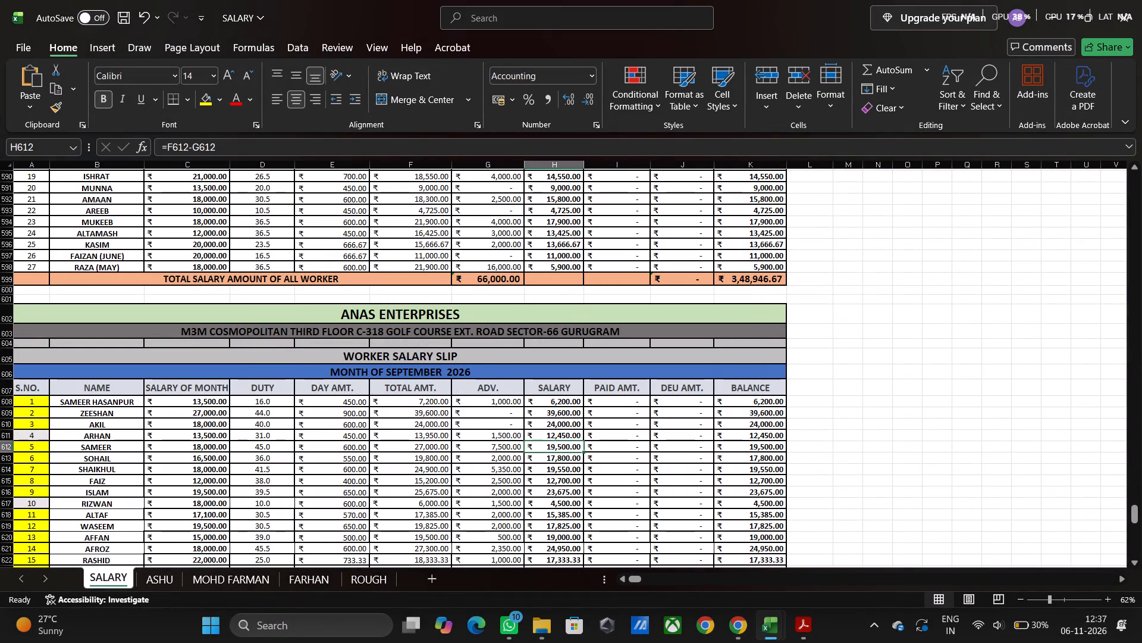
Undo the duty, advance, name and yellow-highlight edits in the September 2026 slip, back through the highlighting of serial number 23.
key(ctrl+z)
key(ctrl+z)
key(ctrl+z)
key(ctrl+z)
key(ctrl+z)
key(ctrl+z)
key(ctrl+z)
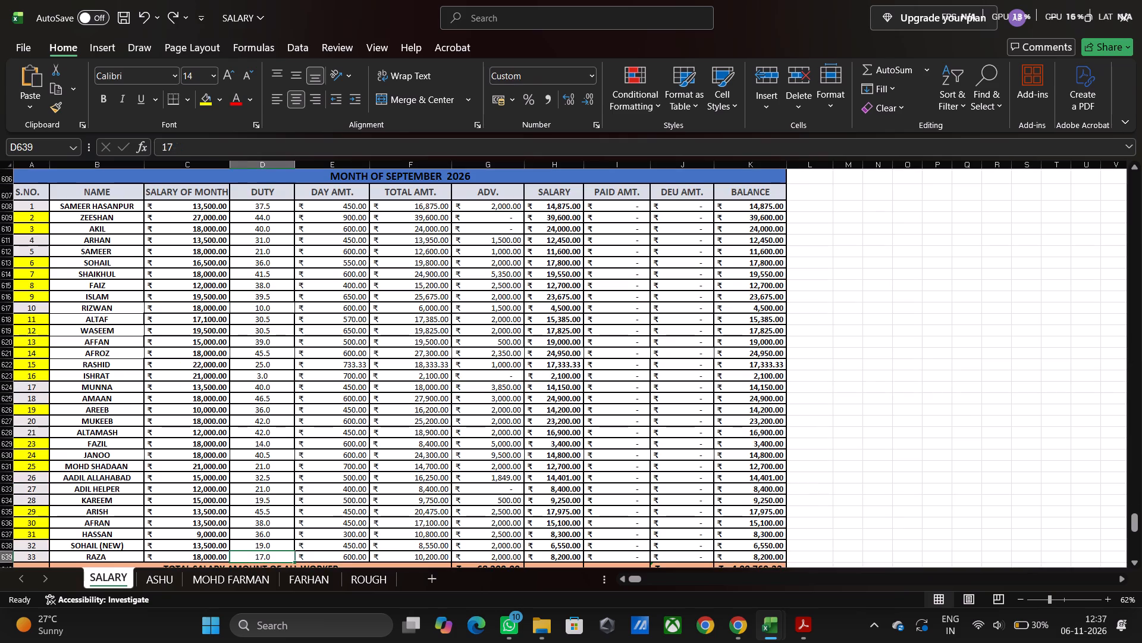
key(ctrl+z)
key(ctrl+z)
key(ctrl+z)
key(ctrl+z)
key(ctrl+z)
key(ctrl+z)
key(ctrl+z)
key(ctrl+z)
key(ctrl+z)
key(ctrl+z)
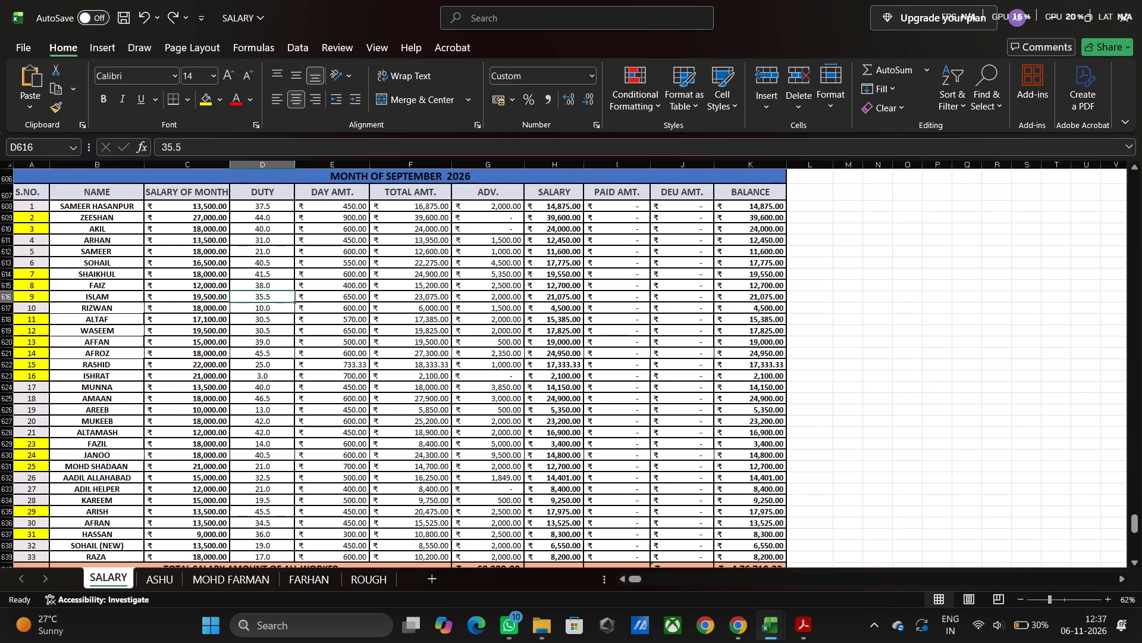
key(ctrl+z)
key(ctrl+z)
key(ctrl+z)
key(ctrl+z)
key(ctrl+z)
key(ctrl+z)
key(ctrl+z)
key(ctrl+z)
key(ctrl+z)
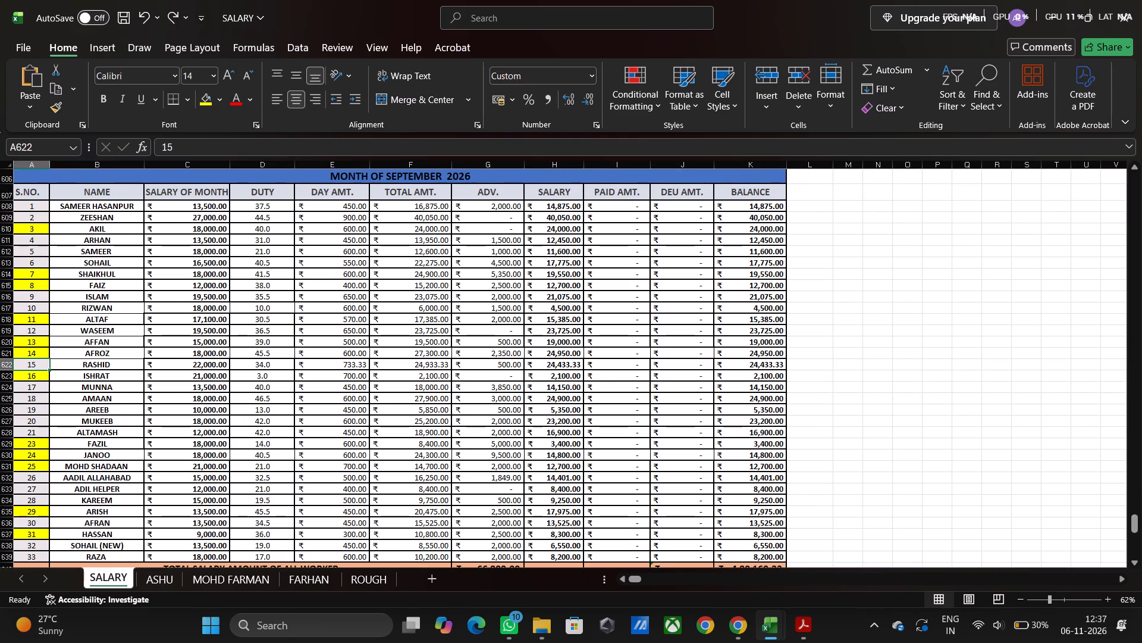
key(ctrl+z)
key(ctrl+z)
key(ctrl+z)
key(ctrl+z)
key(ctrl+z)
key(ctrl+z)
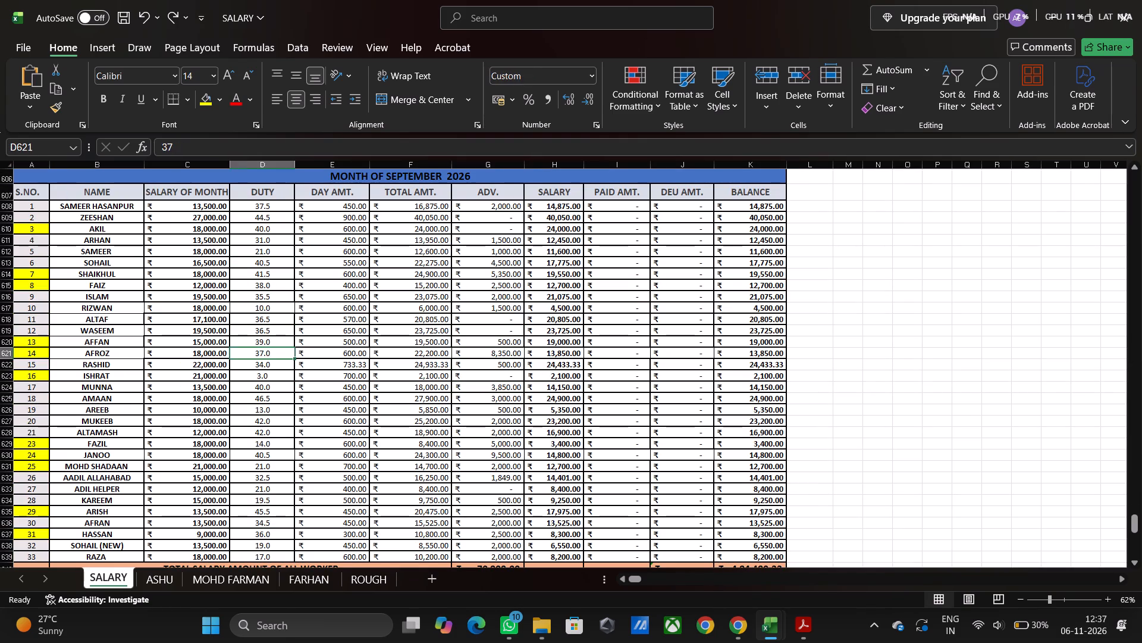
key(ctrl+z)
key(ctrl+z)
key(ctrl+z)
key(ctrl+z)
key(ctrl+z)
key(ctrl+z)
key(ctrl+z)
key(ctrl+z)
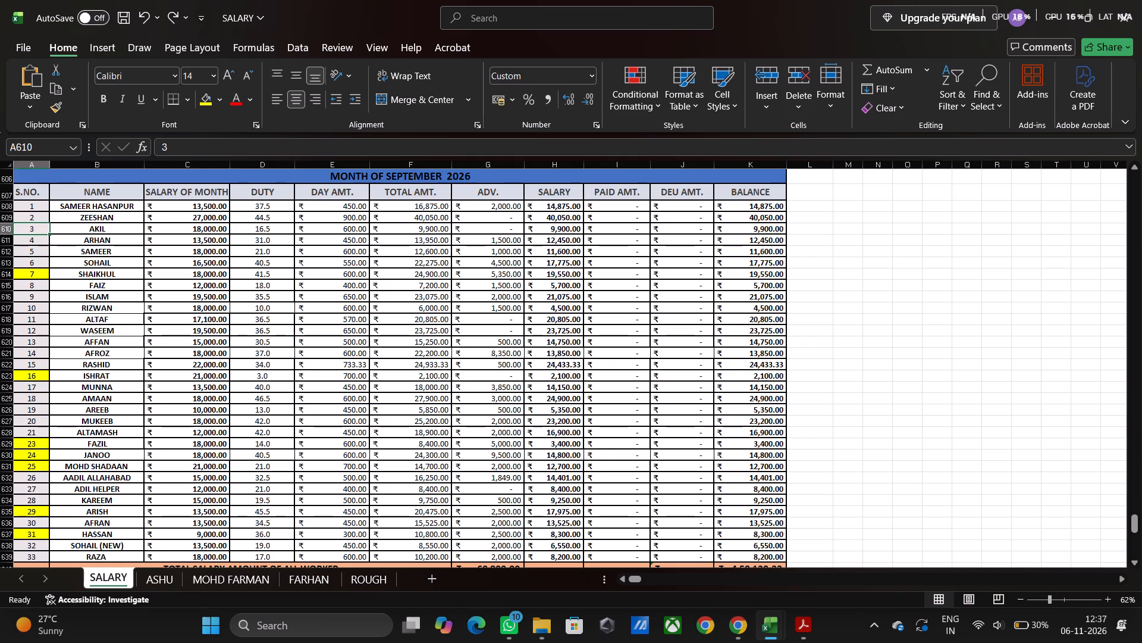
key(ctrl+z)
key(ctrl+z)
key(ctrl+z)
key(ctrl+z)
key(ctrl+z)
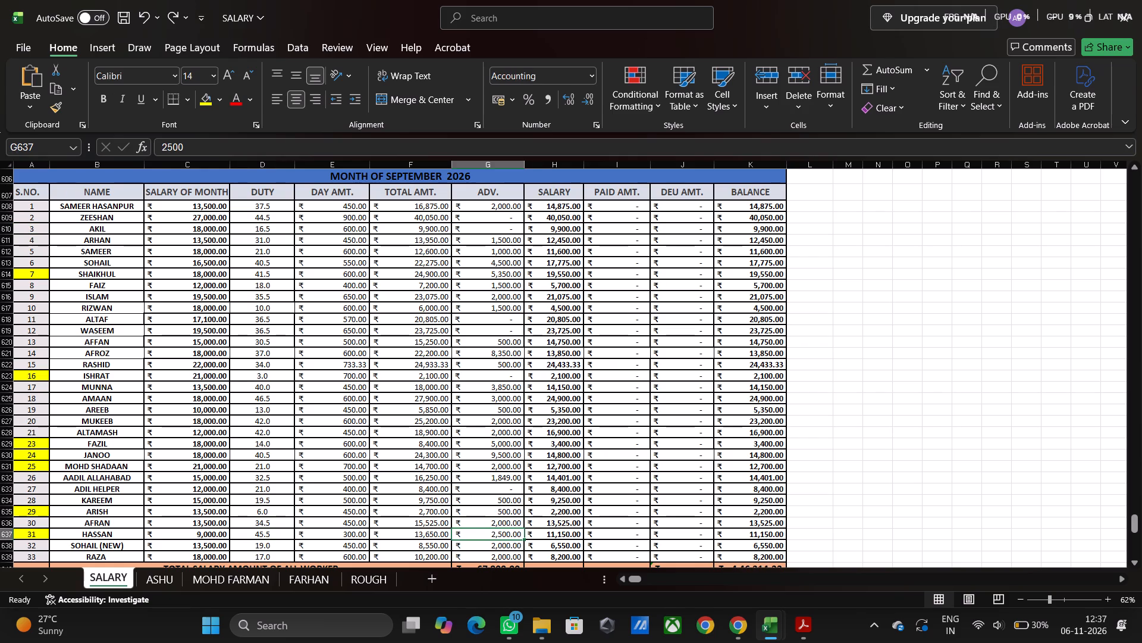
key(ctrl+z)
key(ctrl+z)
key(ctrl+z)
key(ctrl+z)
key(ctrl+z)
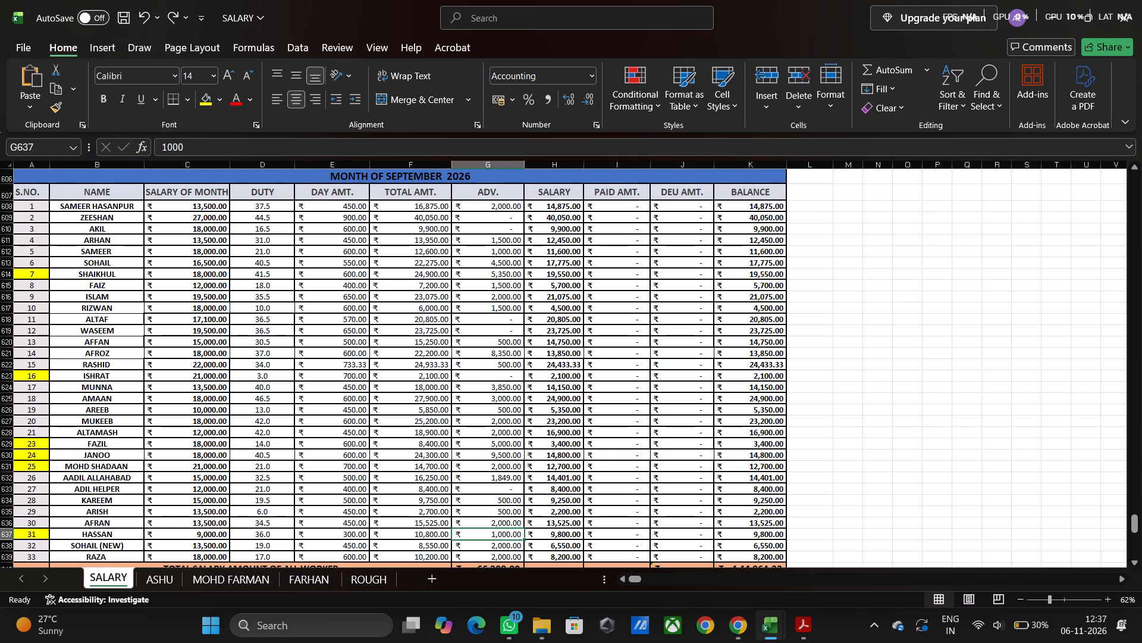
key(ctrl+z)
key(ctrl+z)
key(ctrl+z)
key(ctrl+z)
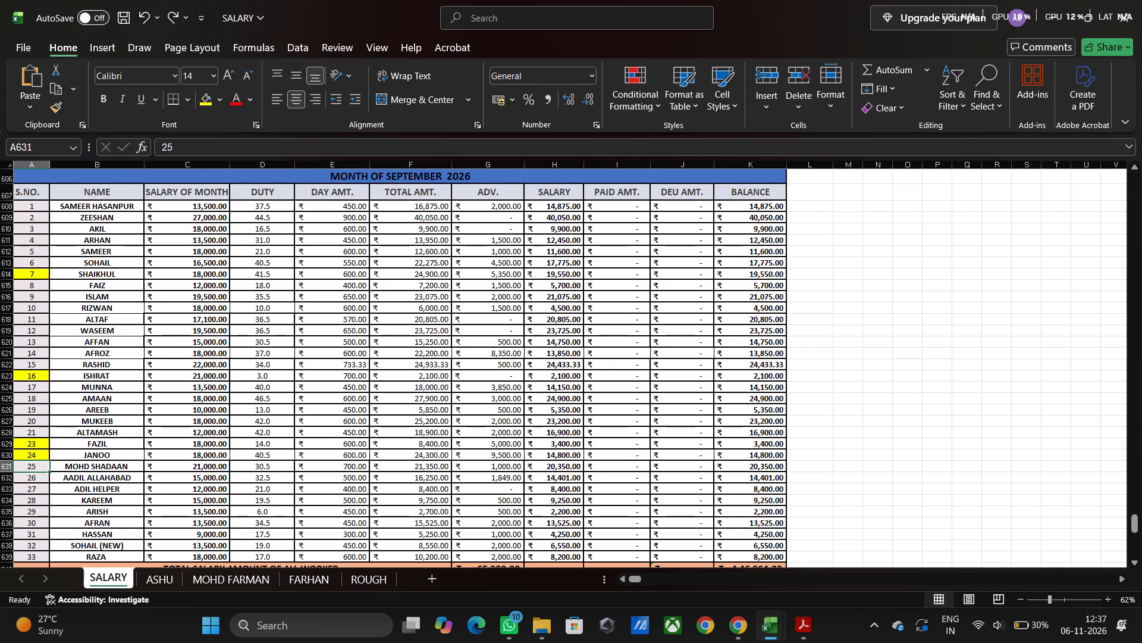
key(ctrl+z)
key(ctrl+z)
key(ctrl+z)
key(ctrl+z)
key(ctrl+z)
key(ctrl+z)
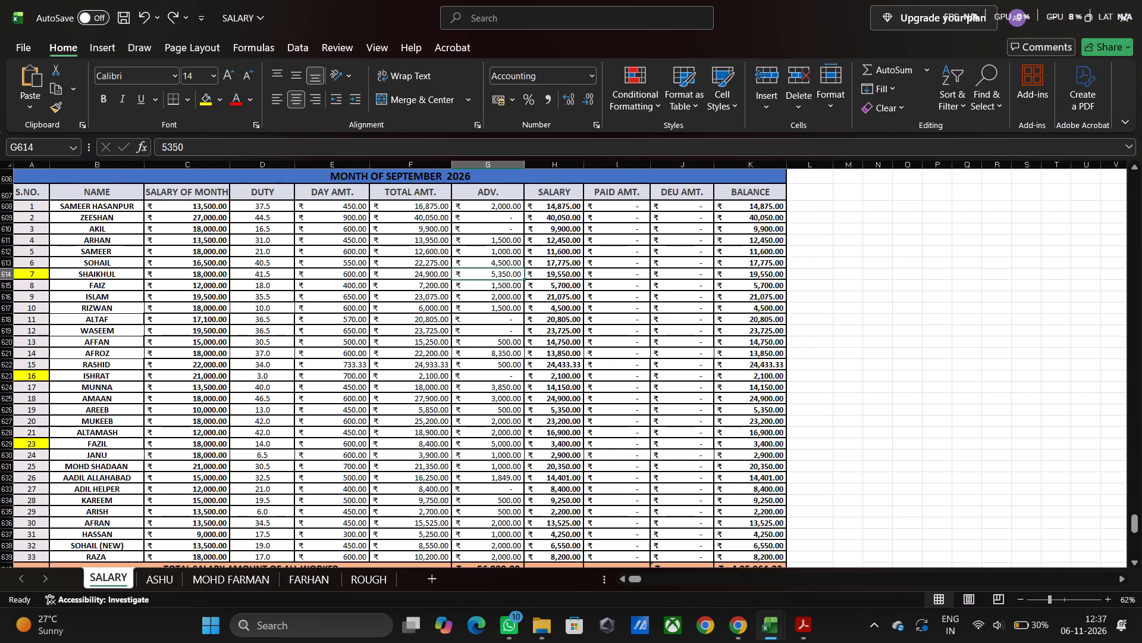
key(ctrl+z)
key(ctrl+z)
key(ctrl+z)
key(ctrl+z)
key(ctrl+z)
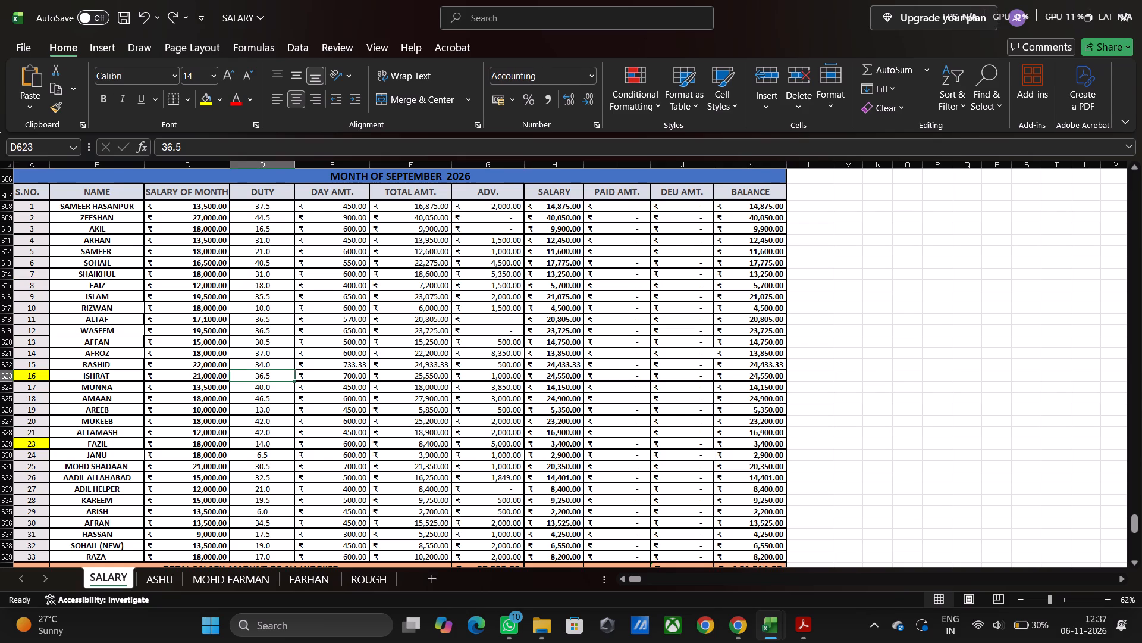
key(ctrl+z)
key(ctrl+z)
key(ctrl+z)
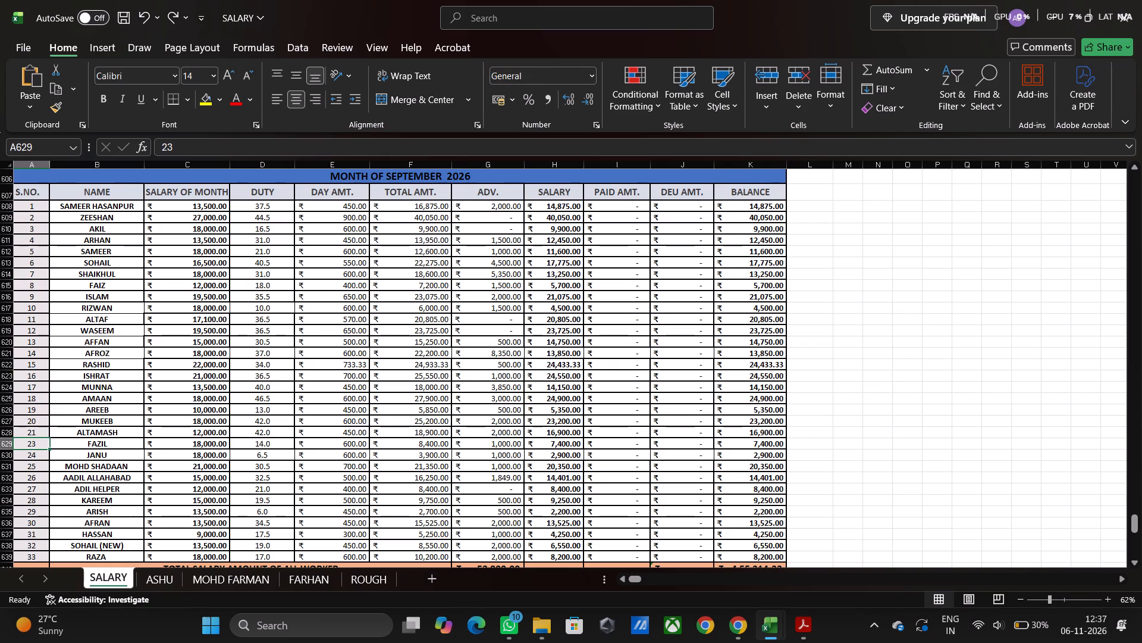
In the October 2026 slip, set the duty of worker S.No. 1 to 16 and the advance to 1000.
scroll(57, 192, down, 2)
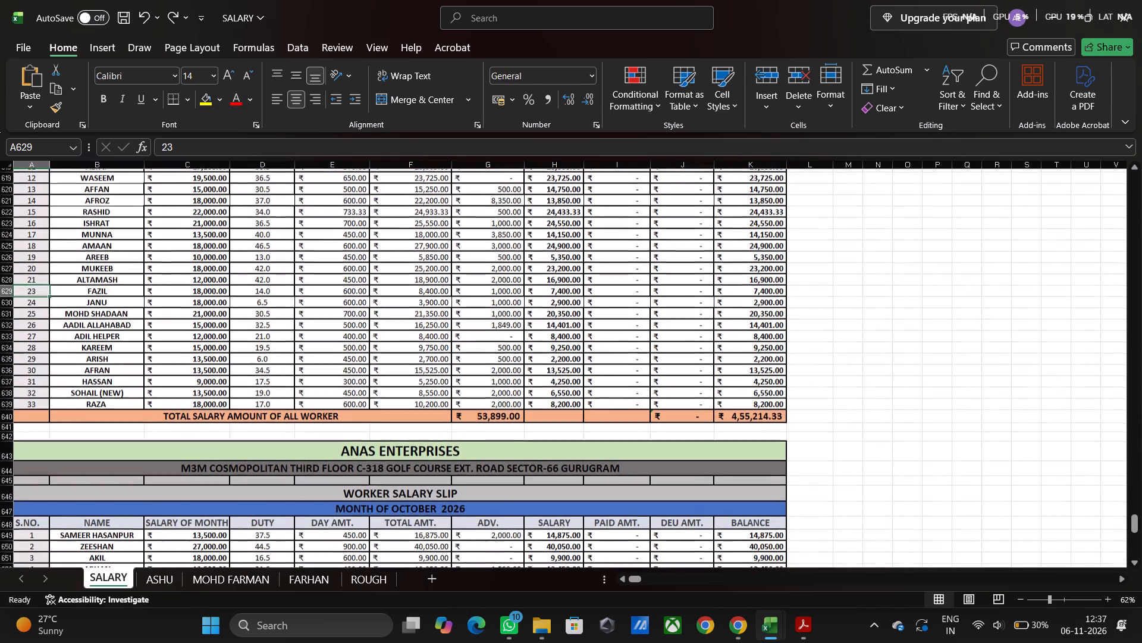
scroll(57, 192, down, 3)
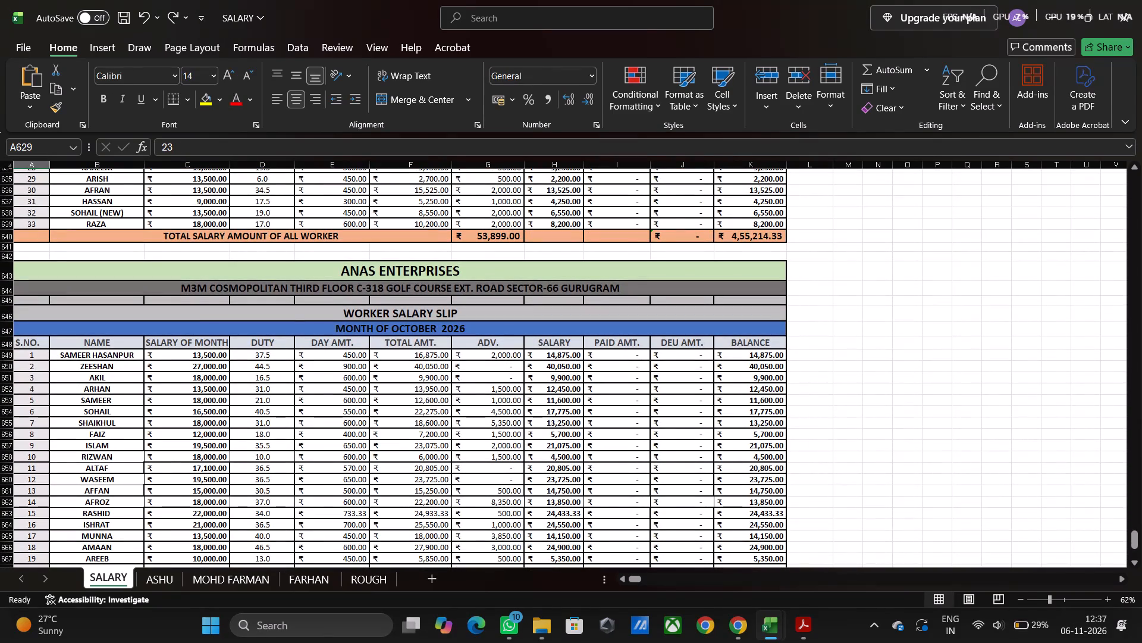
click(33, 358)
scroll(345, 393, down, 1)
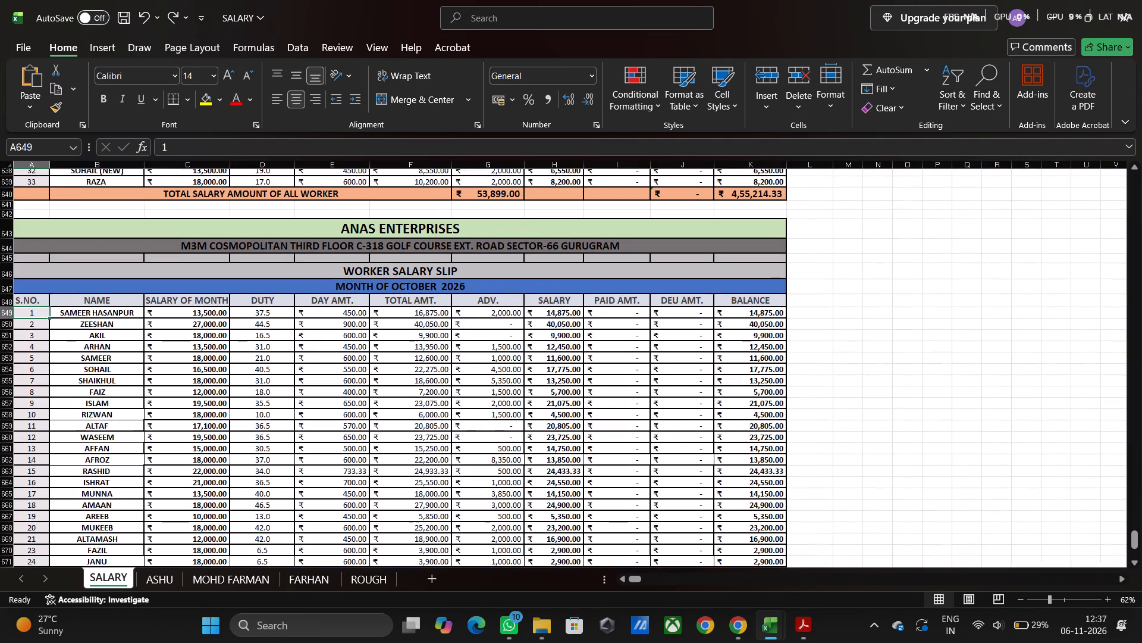
scroll(345, 393, down, 1)
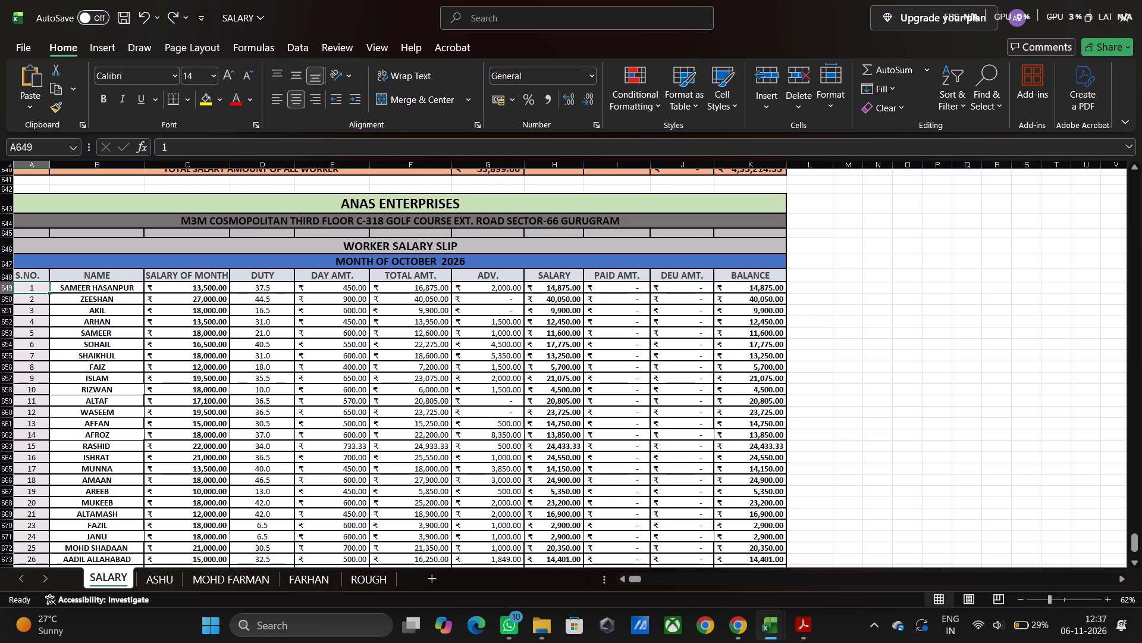
click(272, 287)
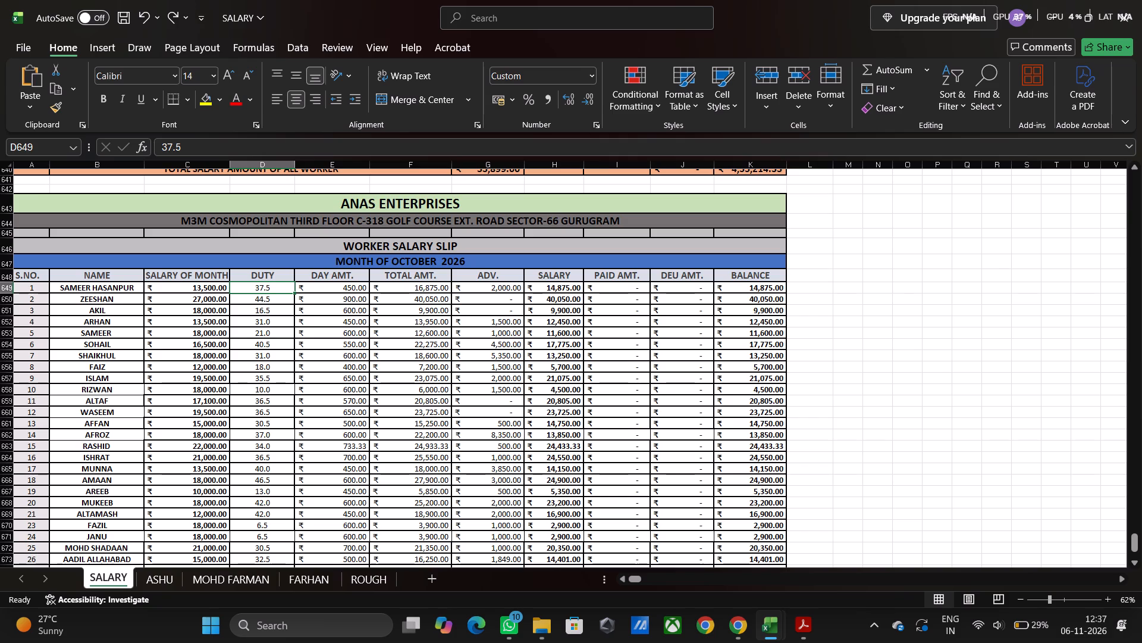
text(16)
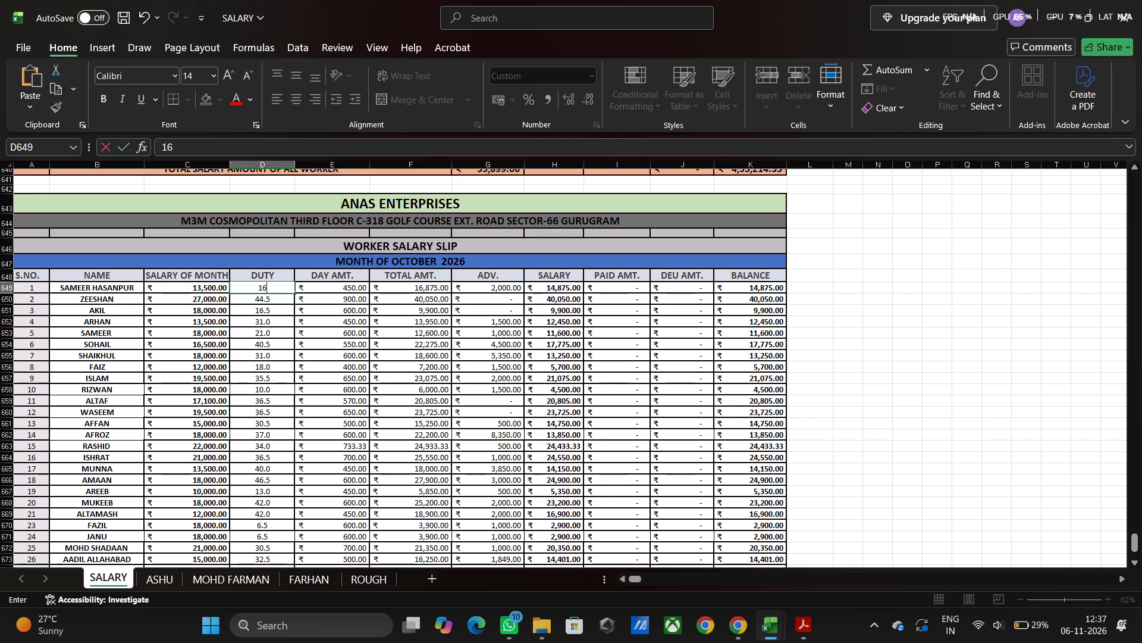
key(Right)
key(Right)
key(Right)
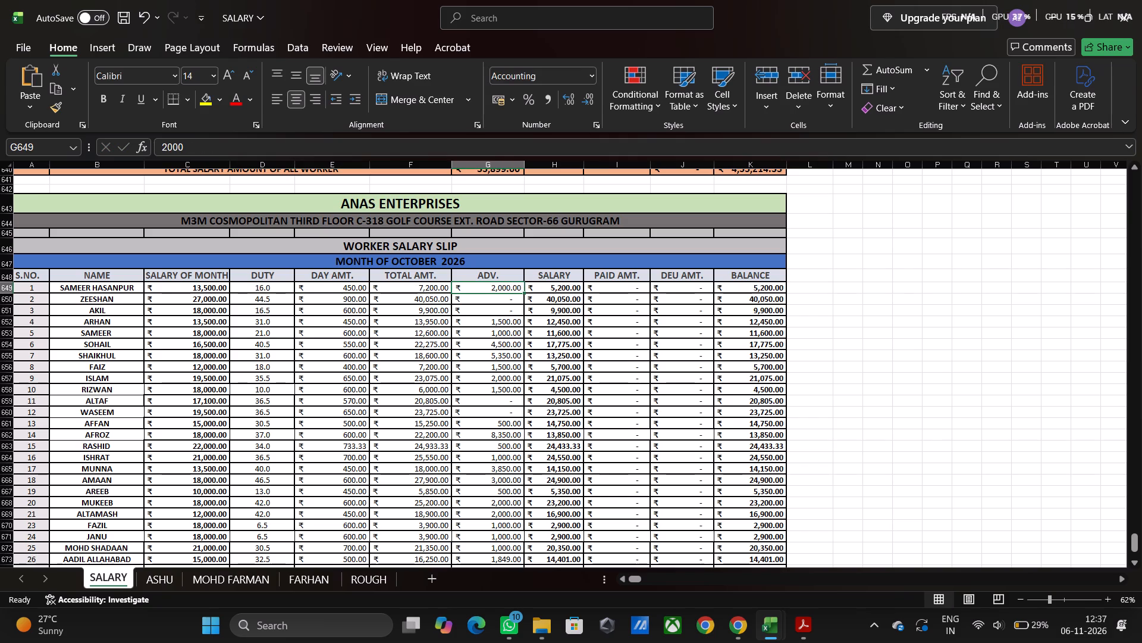
key(Right)
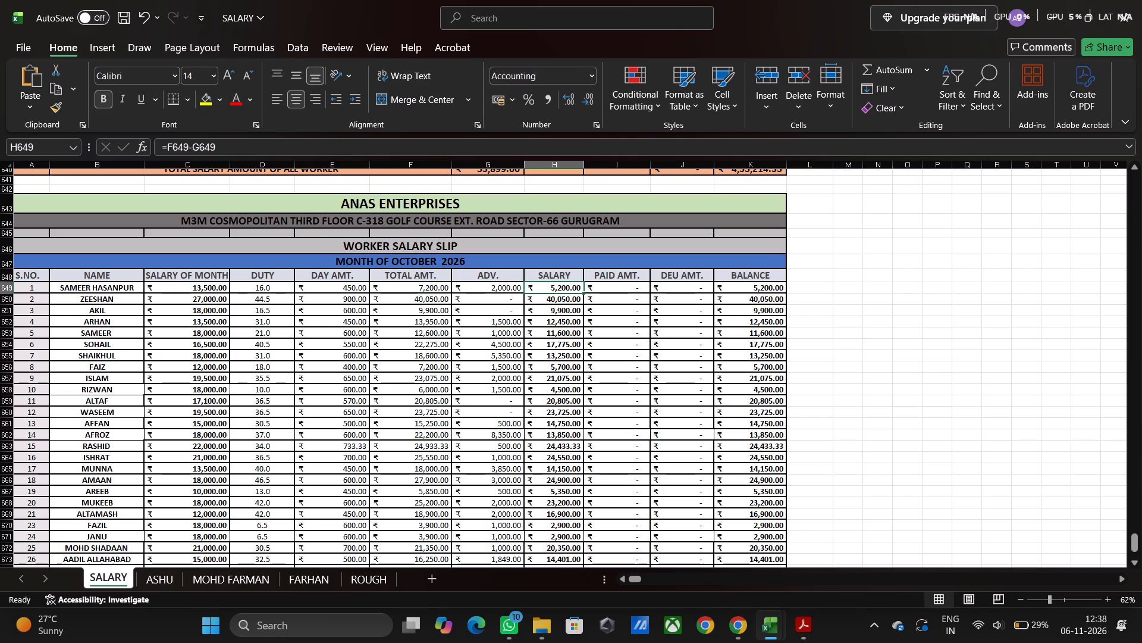
key(Left)
text(1000)
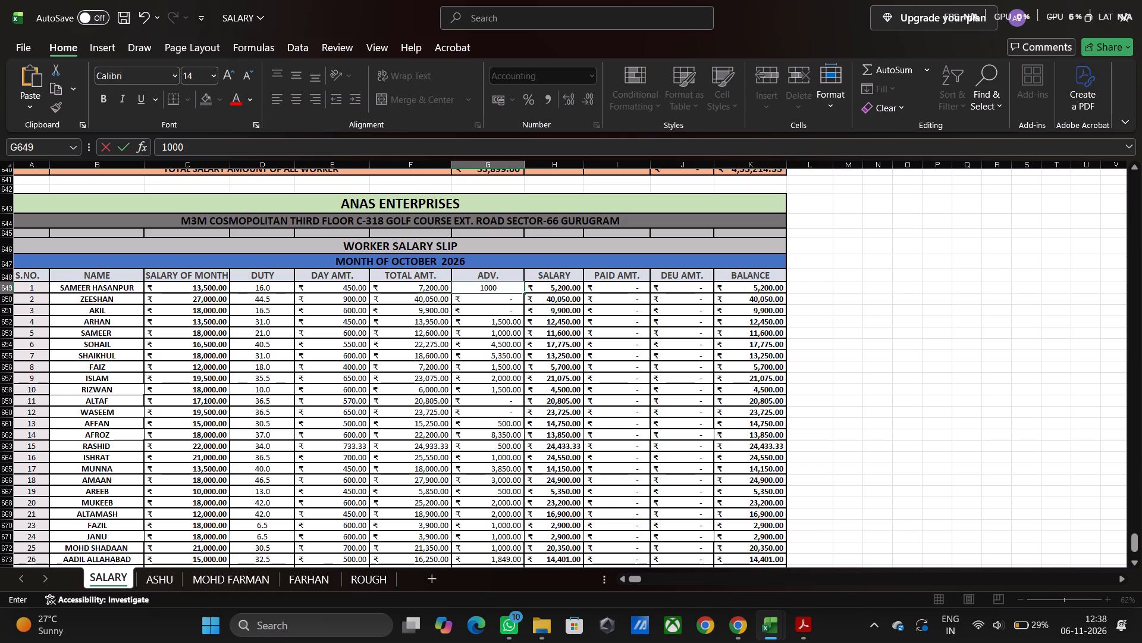
key(Right)
key(Left)
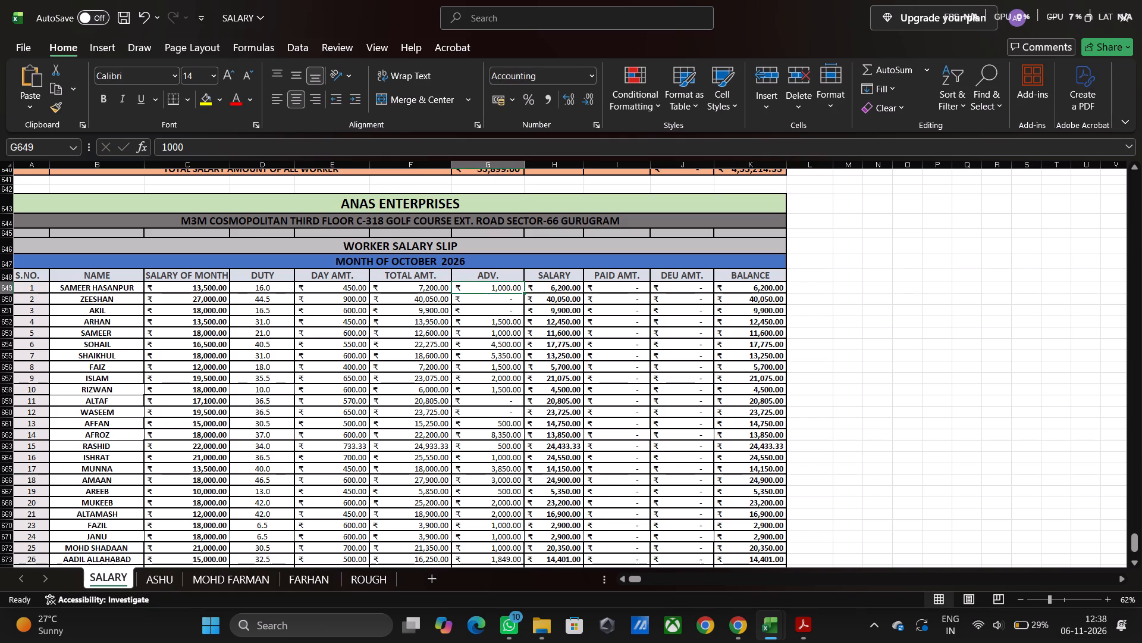
key(Left)
key(Left)
Highlight serial number 1 in the October 2026 slip in yellow.
click(30, 293)
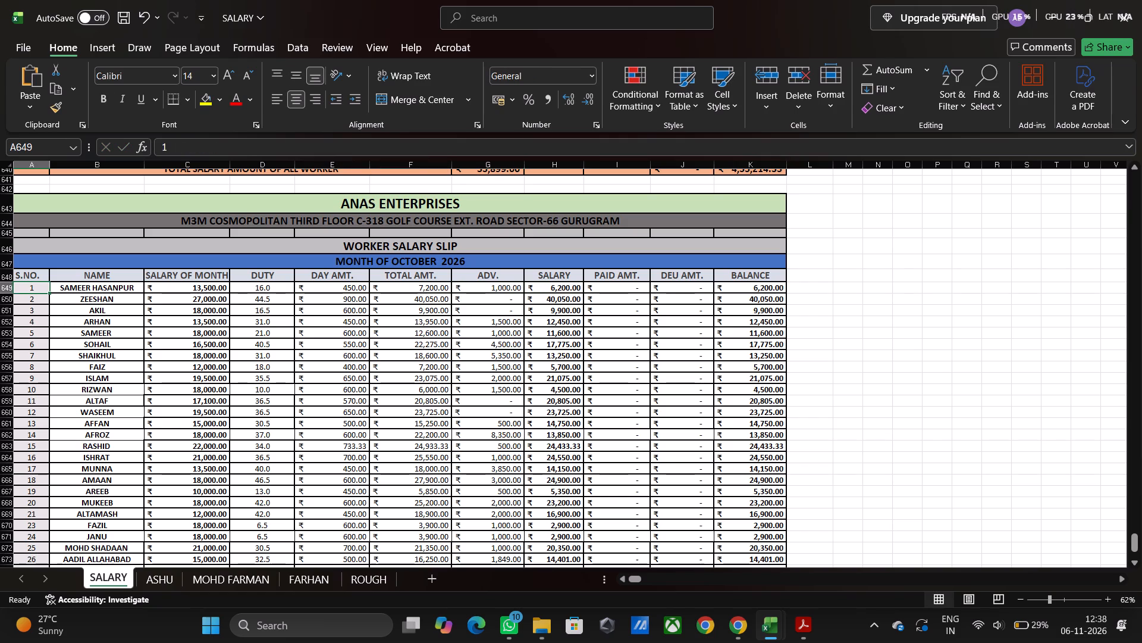
click(205, 98)
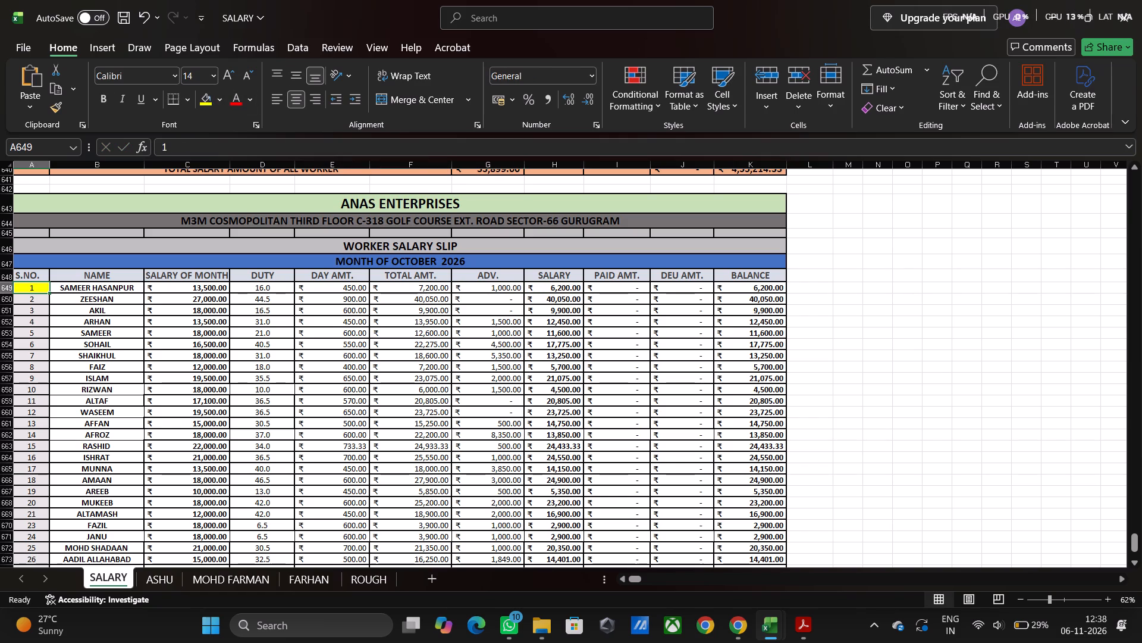
Highlight serial number 2 in the October 2026 slip in yellow and set that worker's duty to 44.
click(33, 301)
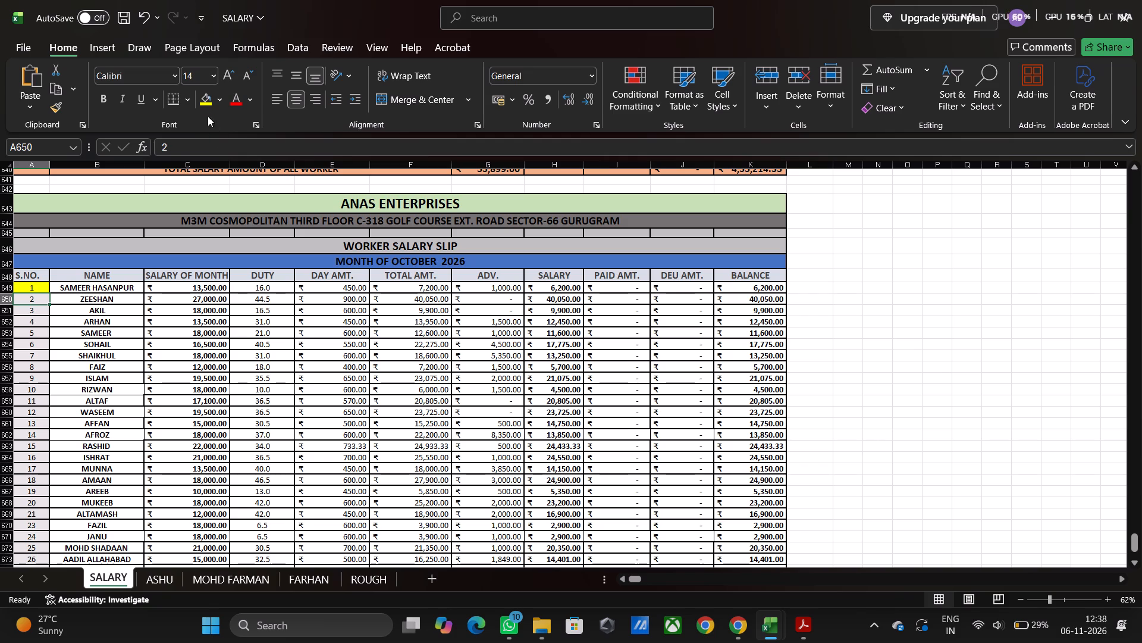
click(202, 100)
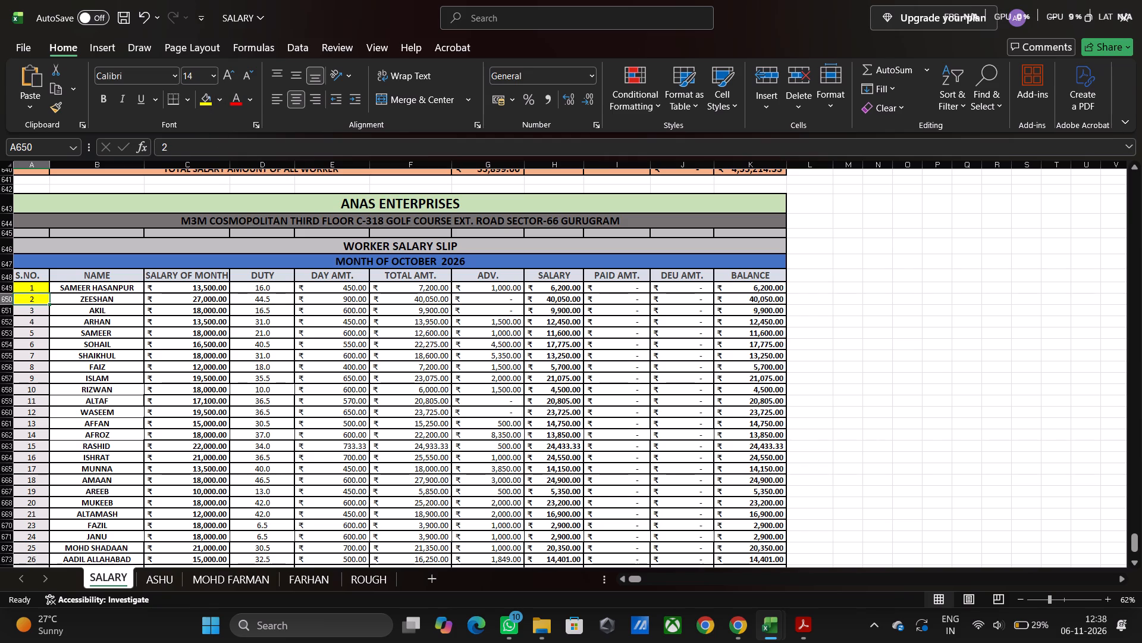
click(273, 299)
text(44)
key(Right)
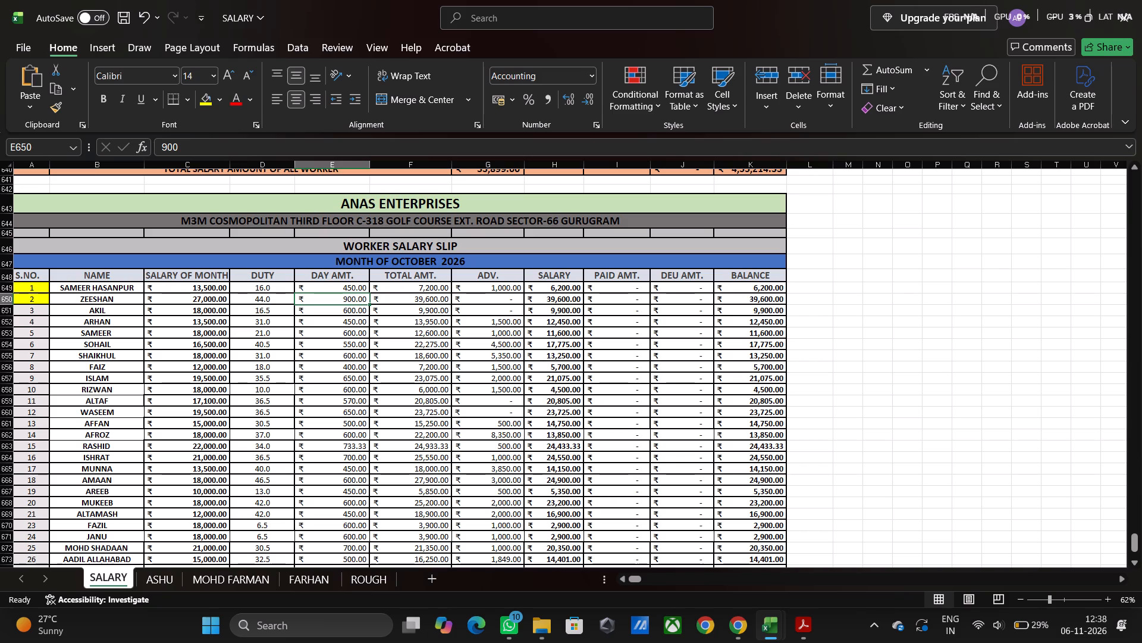
Highlight serial number 3 in the October 2026 slip in yellow and set that worker's duty to 40.
click(29, 310)
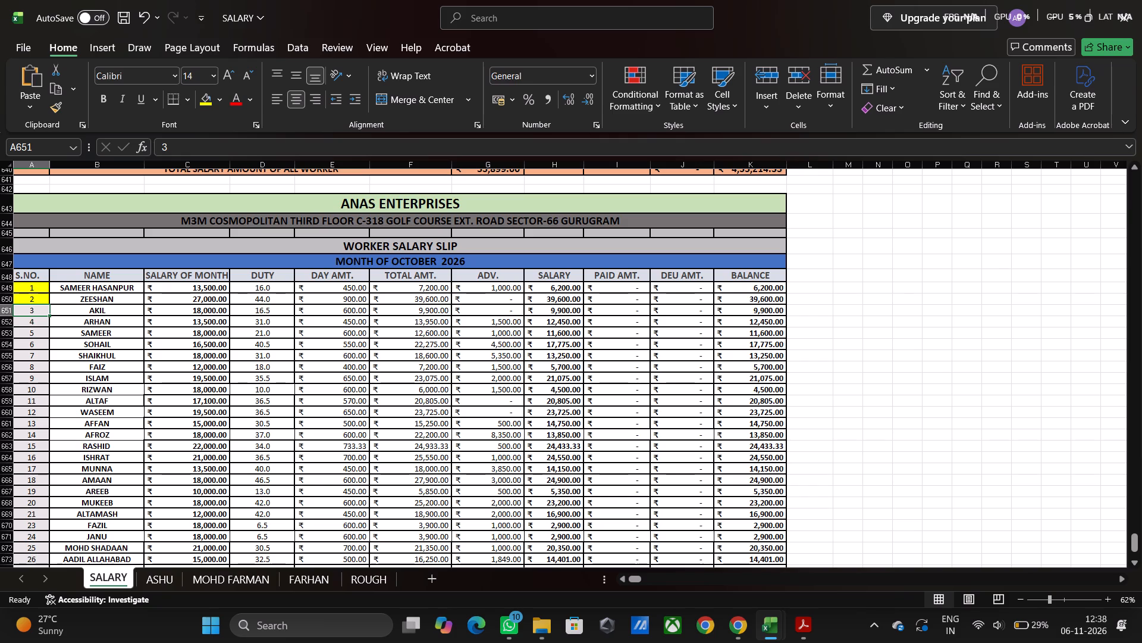
click(205, 102)
click(271, 309)
text(40)
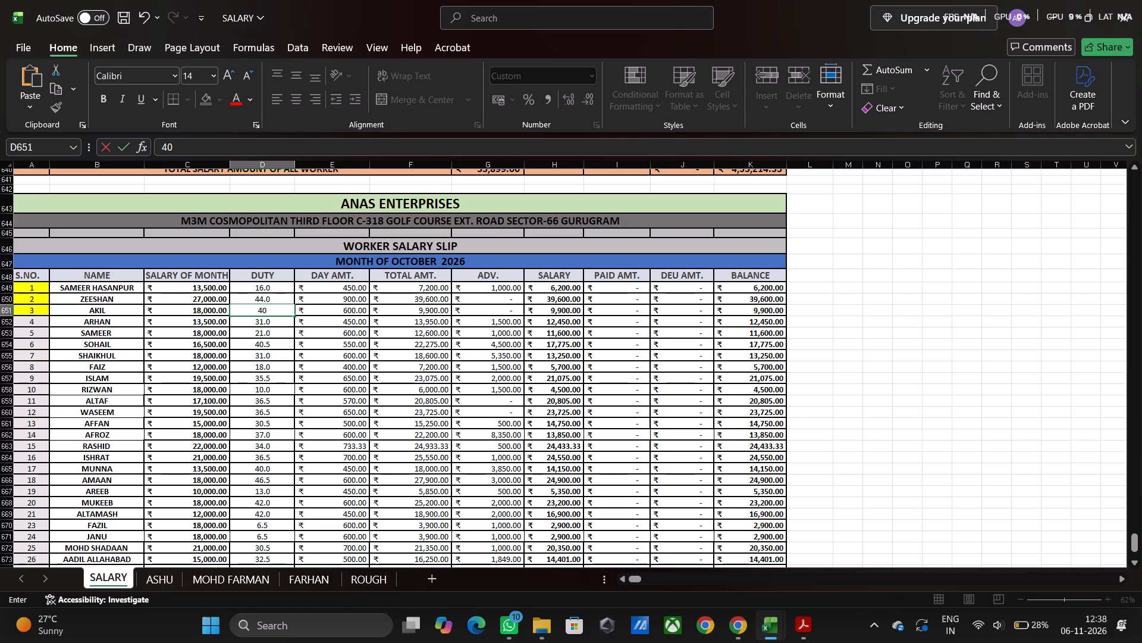
key(Right)
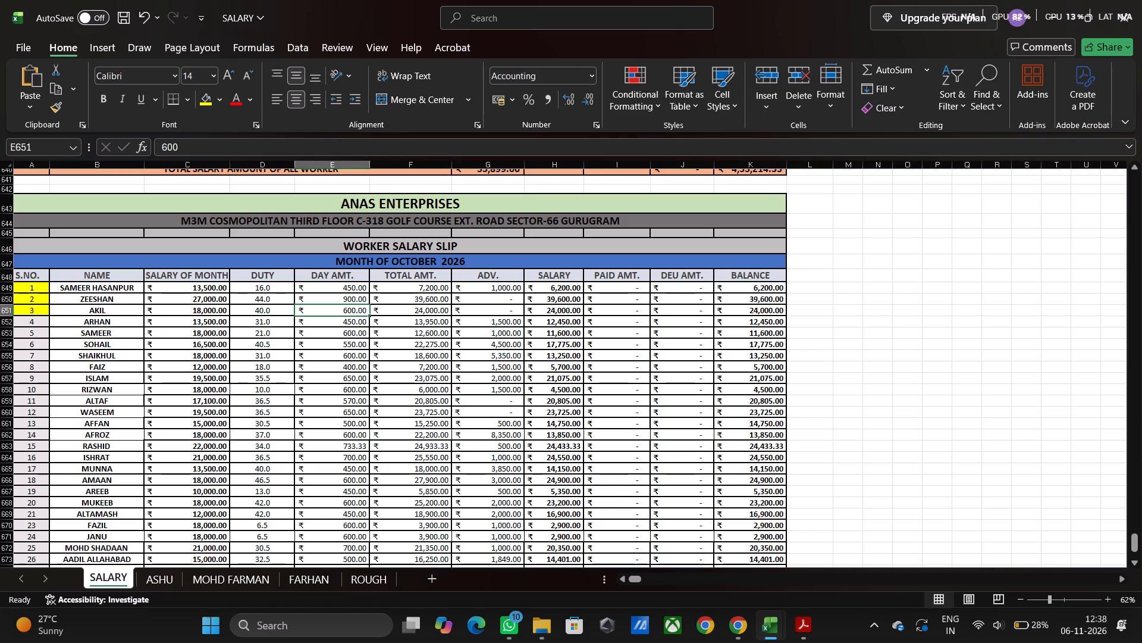
Set the duty of worker S.No. 5 in the October 2026 slip to 45 and the advance to 7500.
click(37, 324)
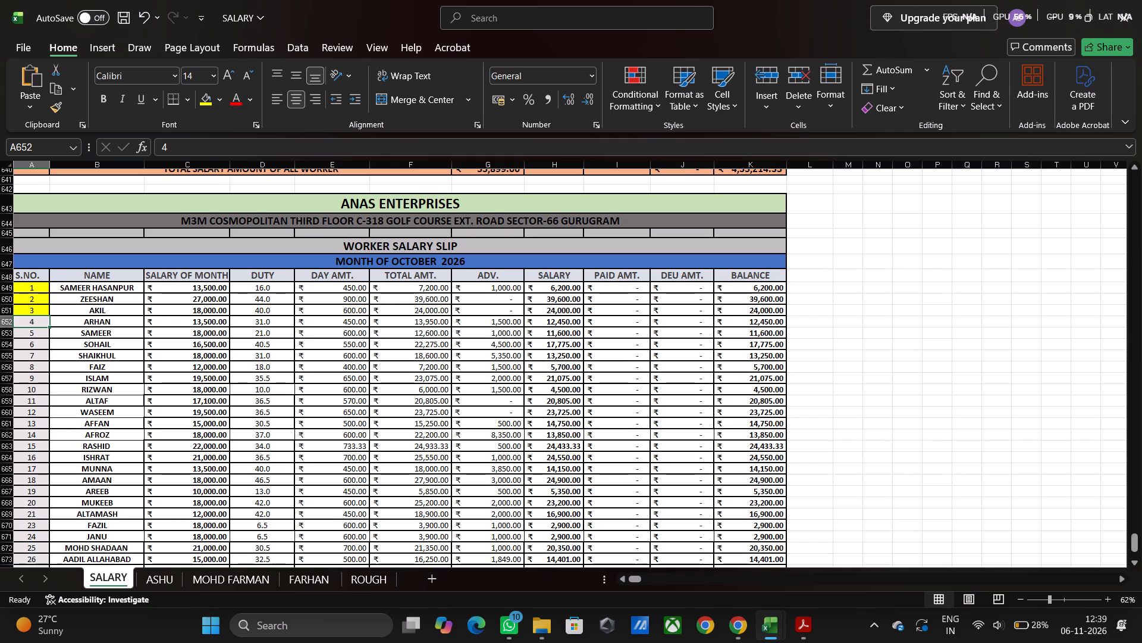
click(262, 336)
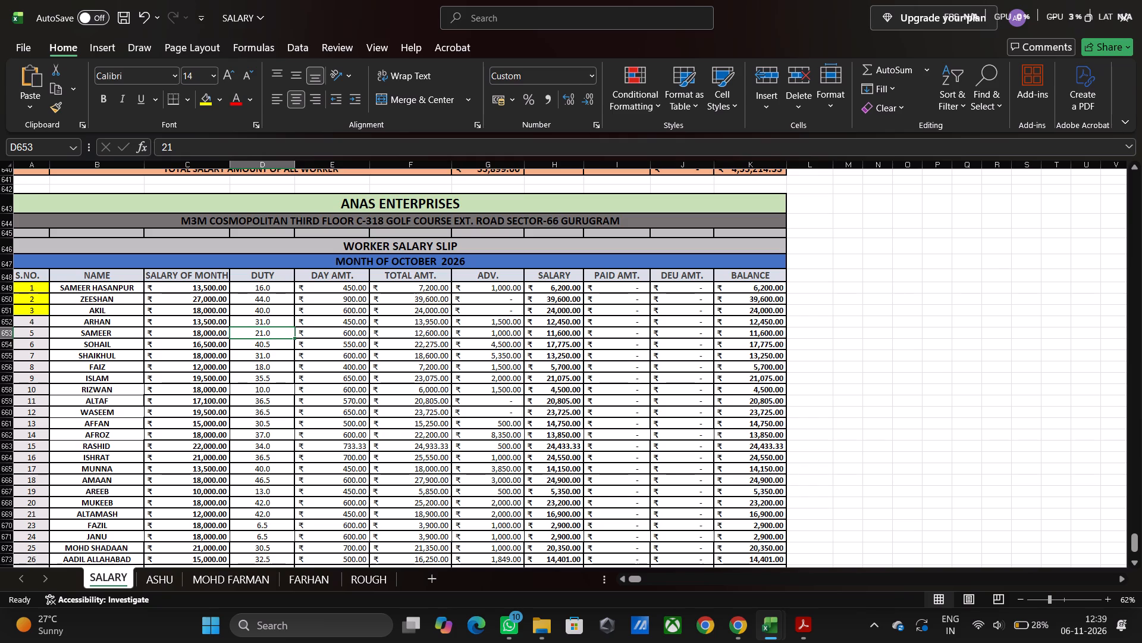
text(45)
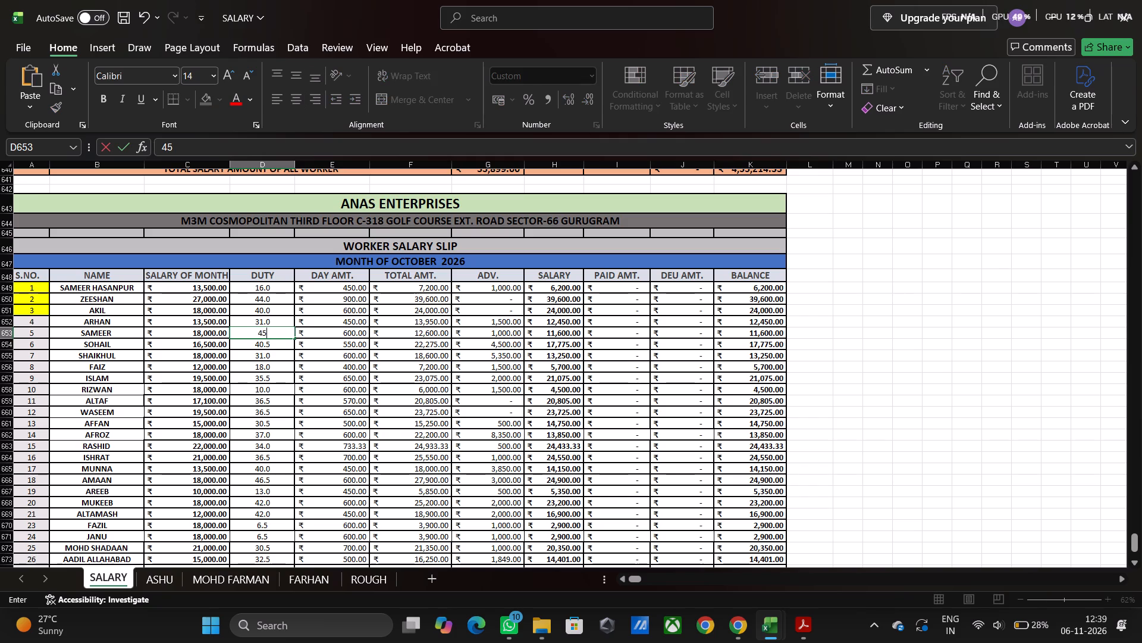
key(Right)
key(Right)
key(Right)
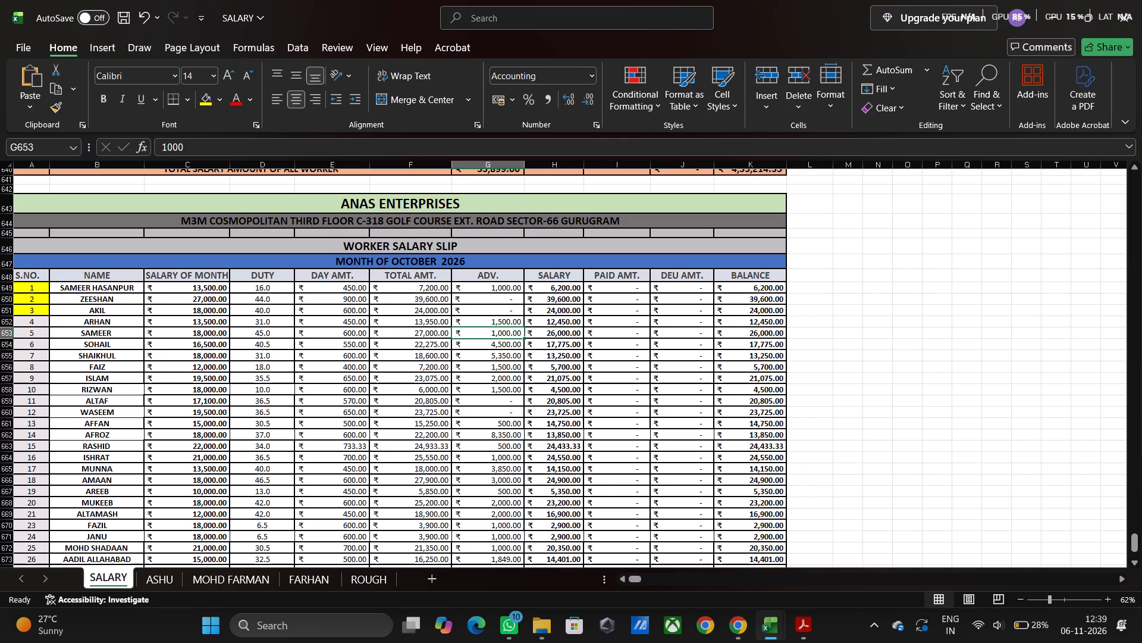
text(7500)
key(Right)
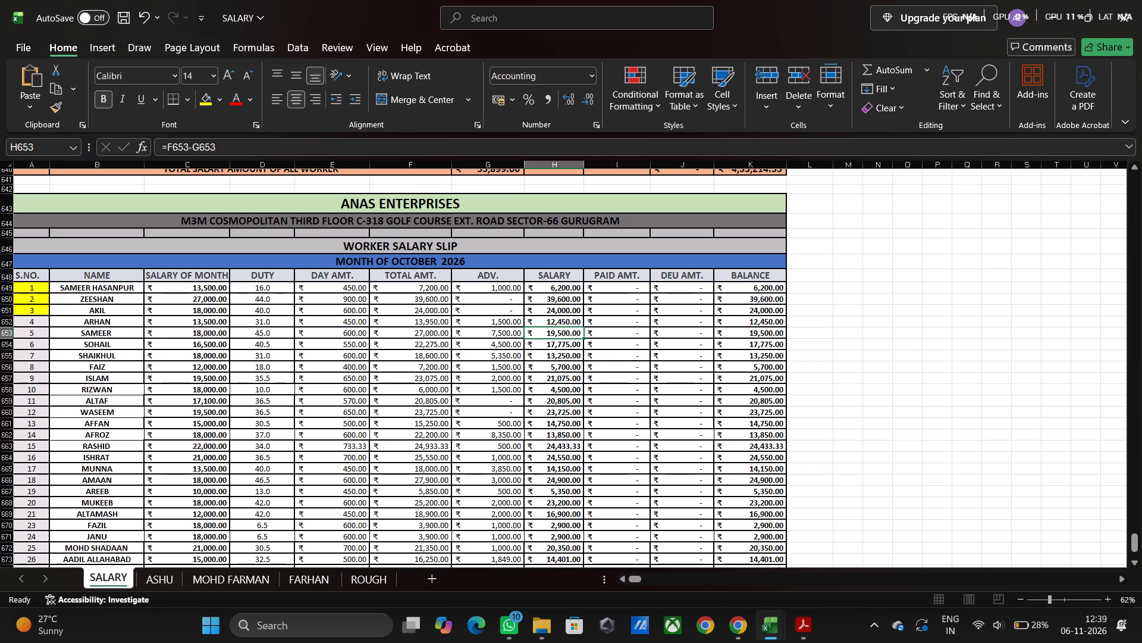
Highlight serial number 5 in the October 2026 slip in yellow.
click(33, 332)
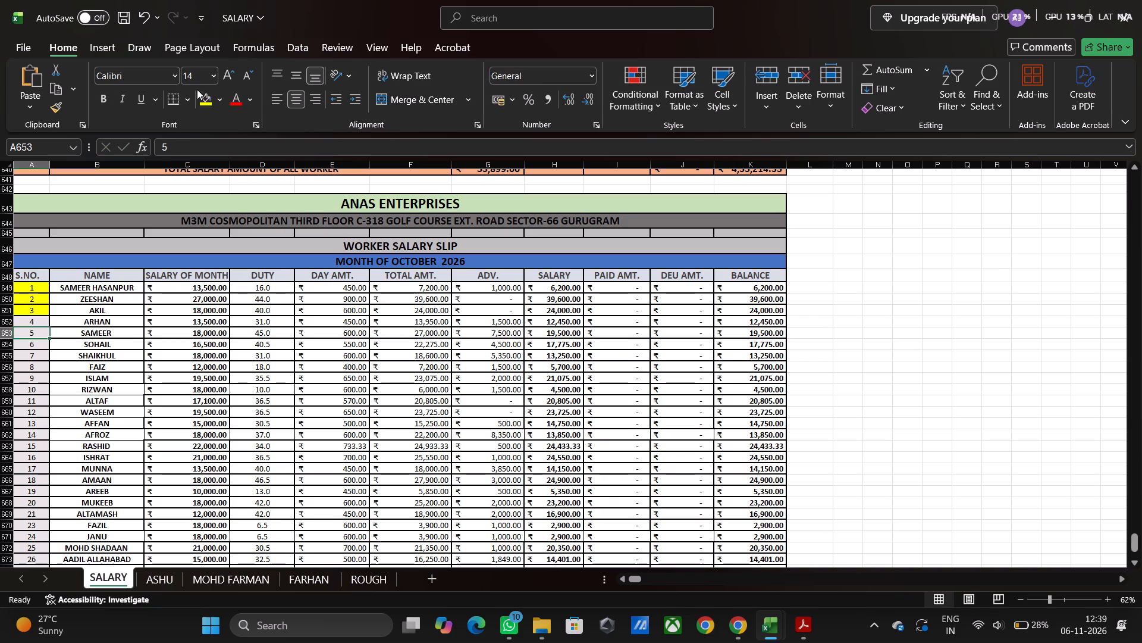
click(205, 95)
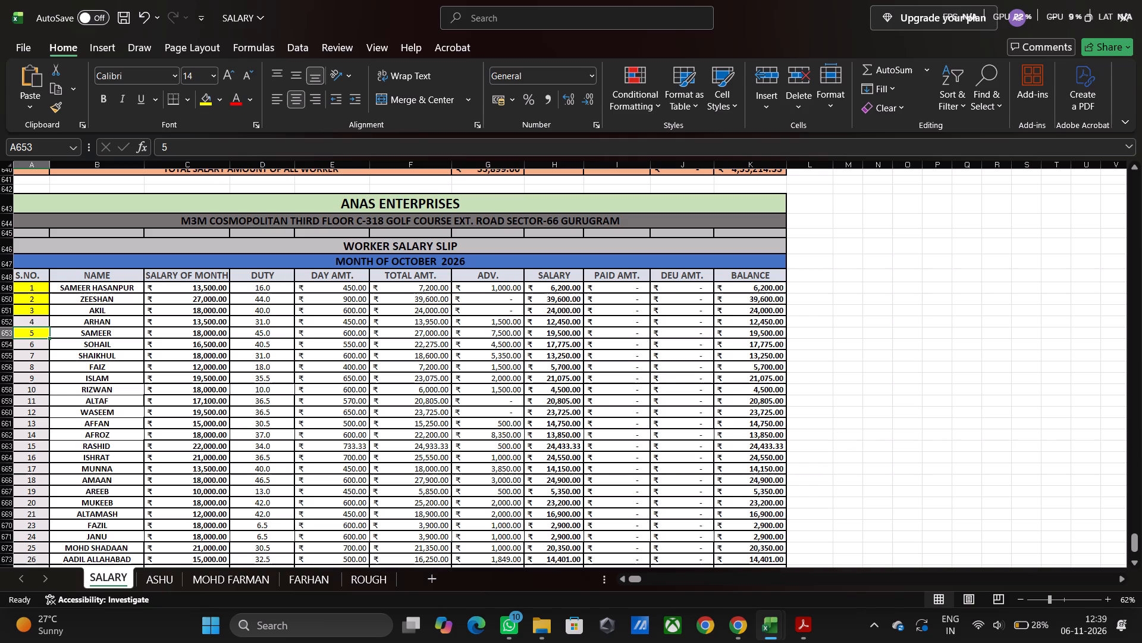
Highlight serial number 32 near the end of the October 2026 slip in yellow.
click(27, 346)
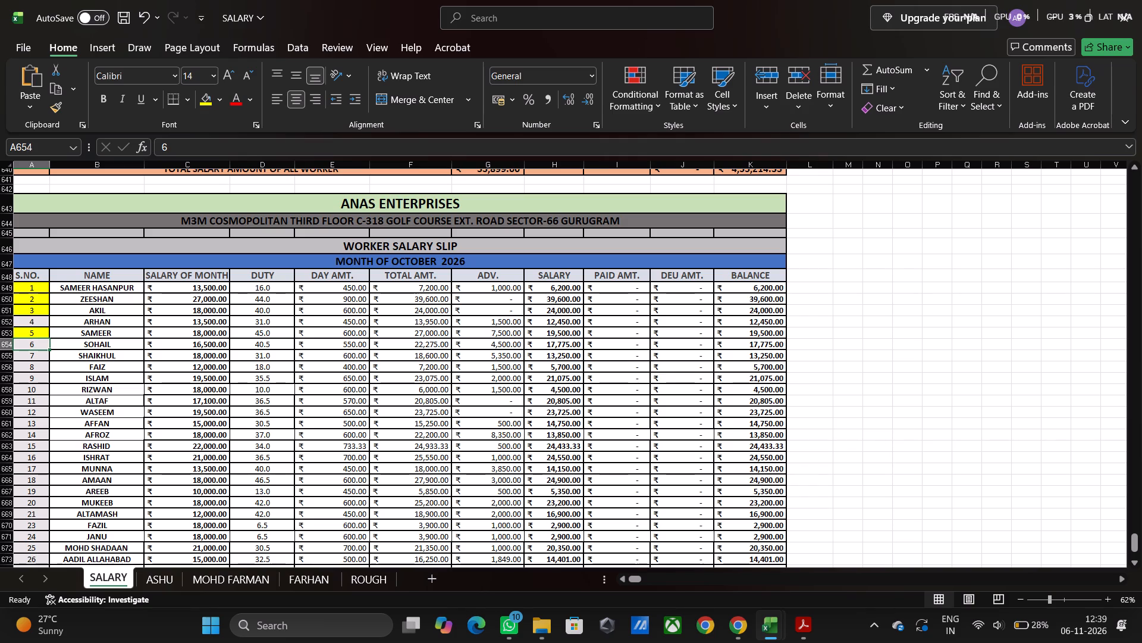
scroll(27, 346, down, 1)
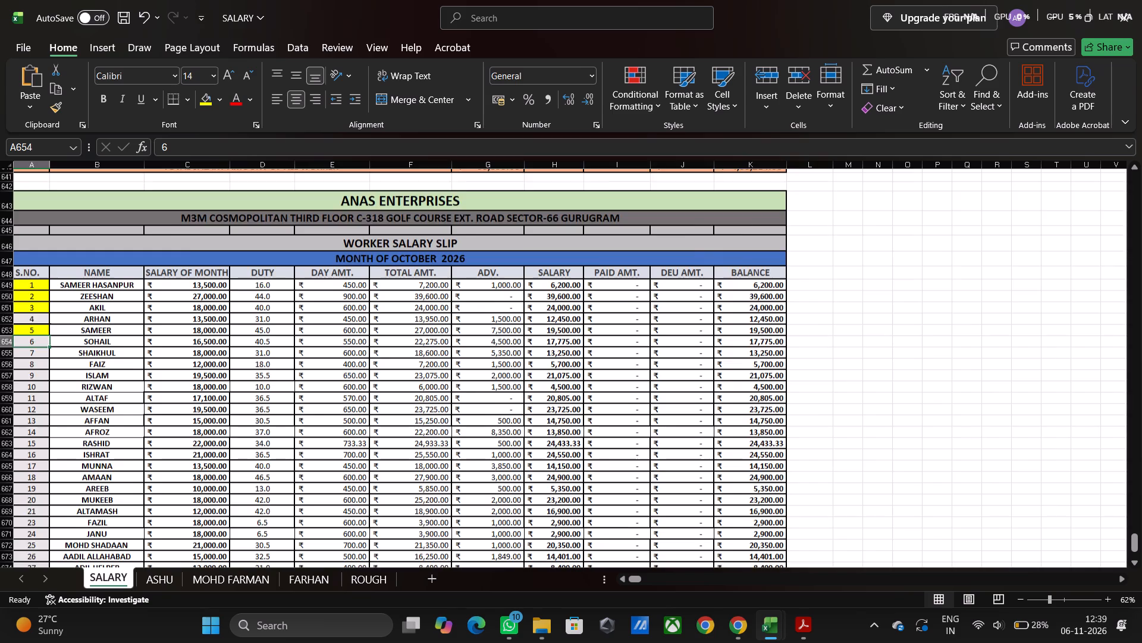
scroll(27, 346, down, 2)
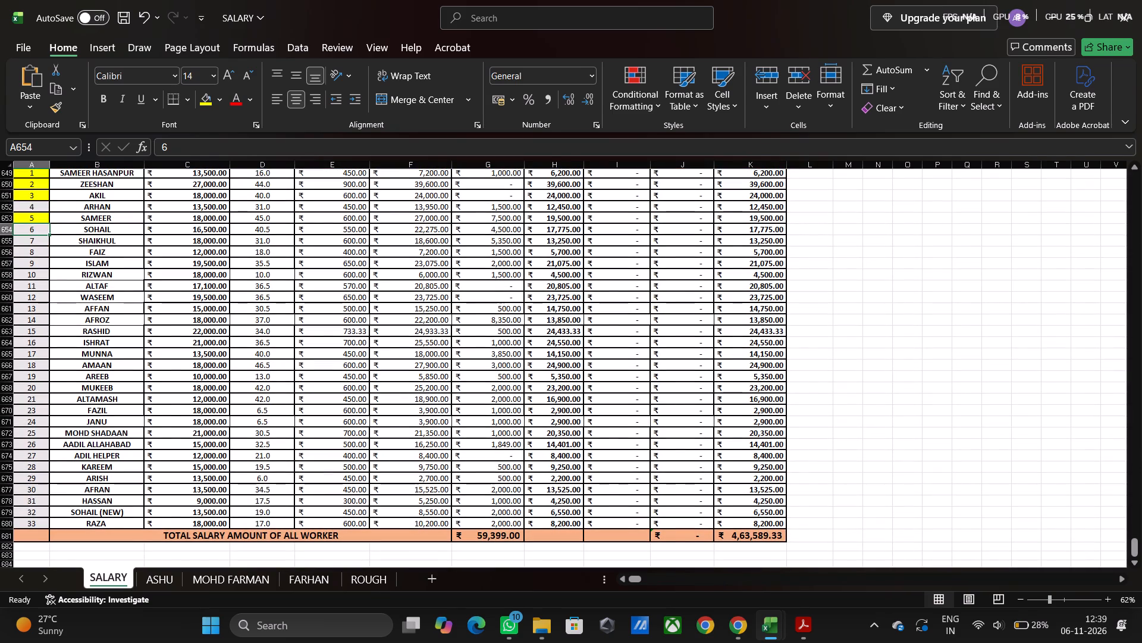
click(35, 509)
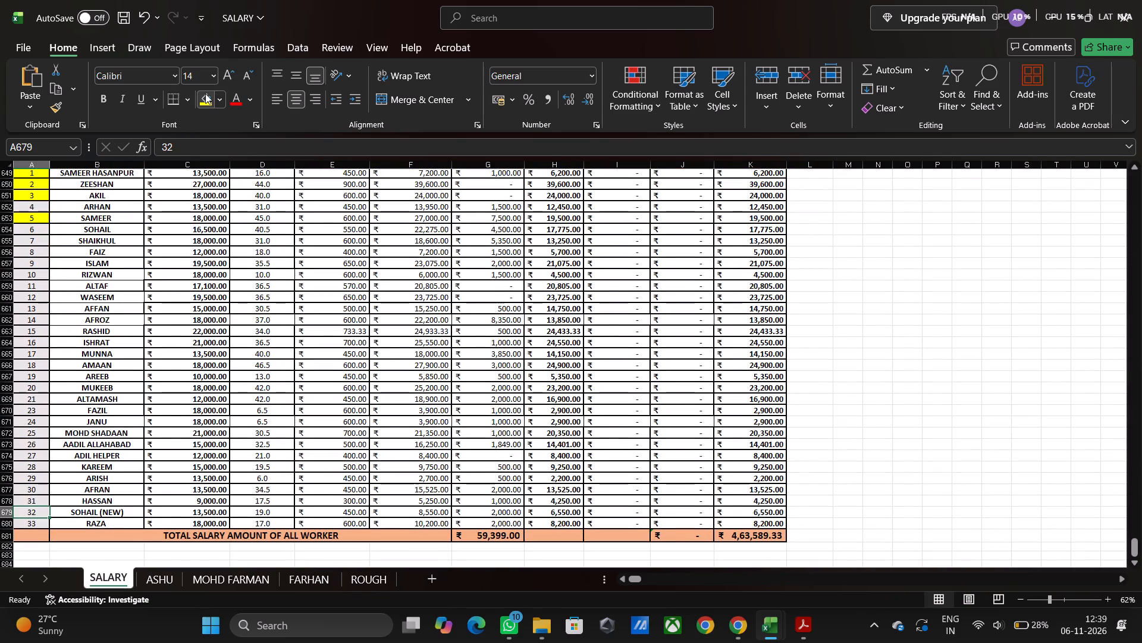
click(205, 93)
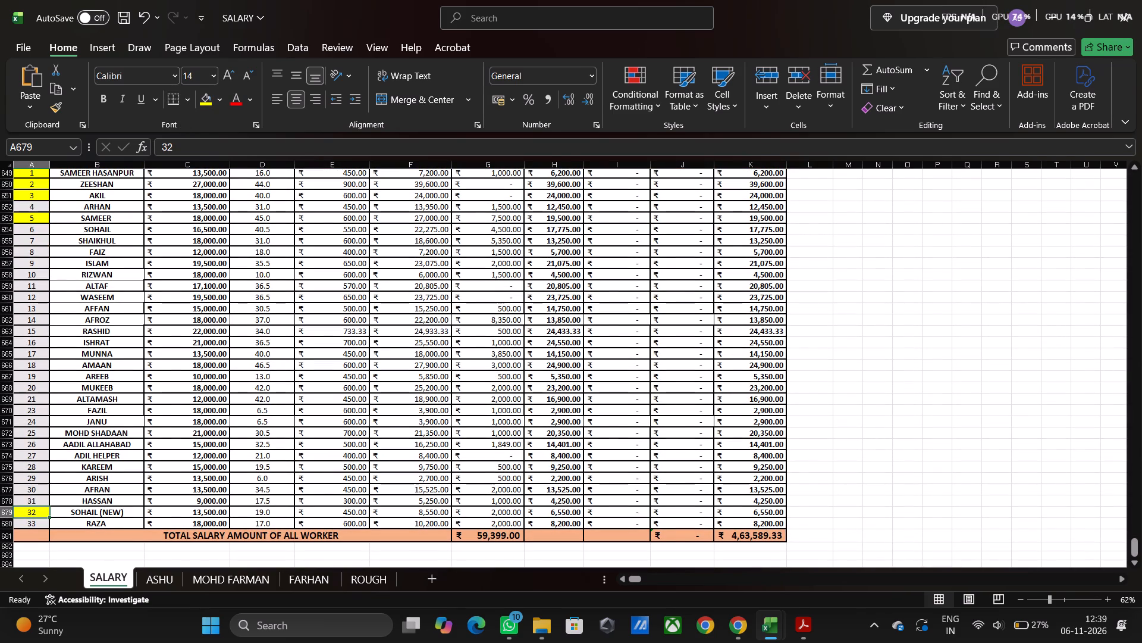
Set the duty of worker S.No. 32 in the October 2026 slip to 33.5 and the advance to 3500.
click(272, 511)
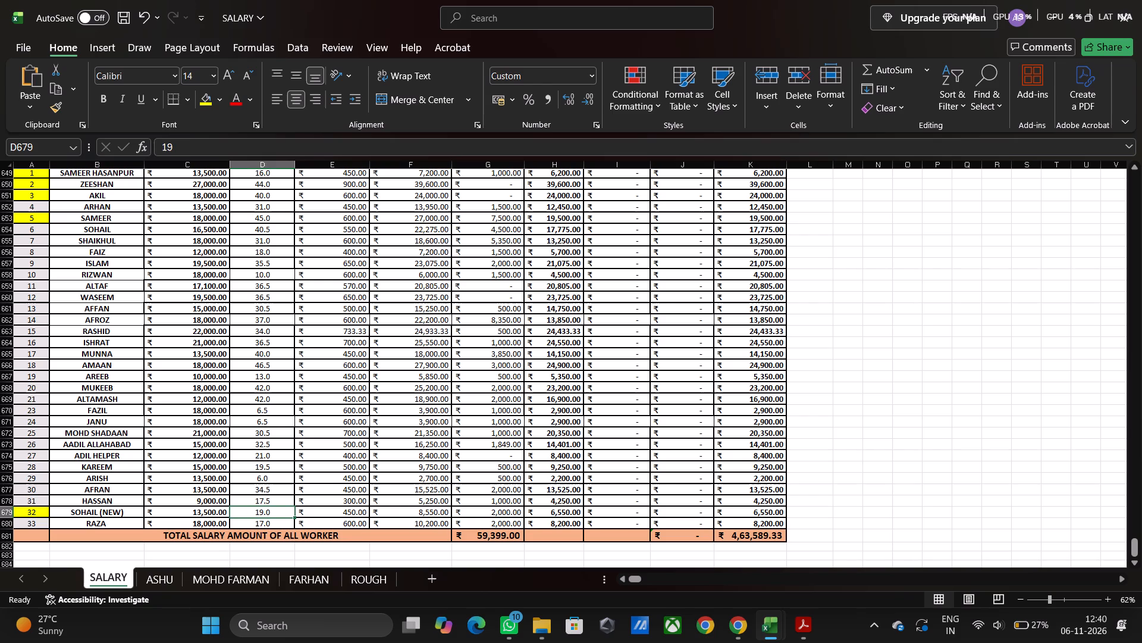
text(33.5)
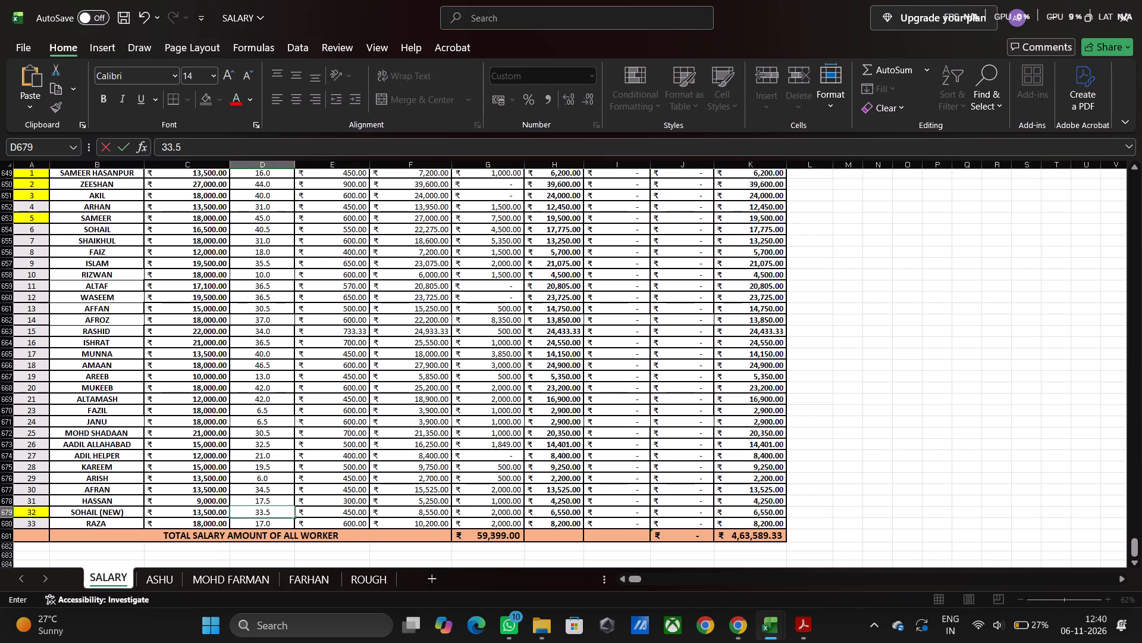
key(Right)
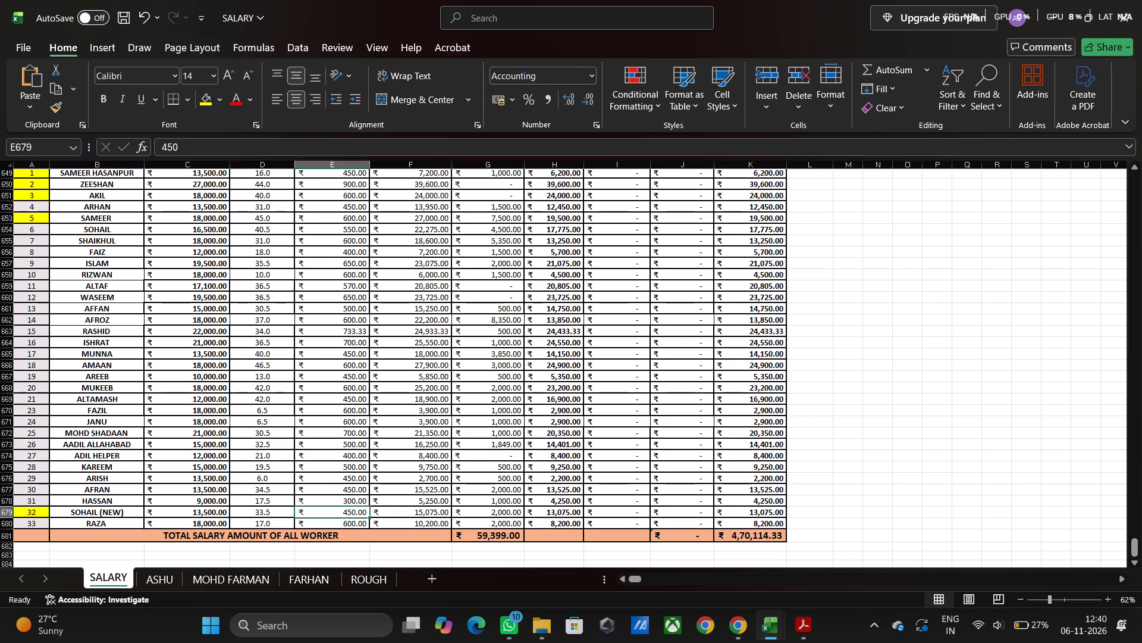
key(Right)
key(Right)
text(3500)
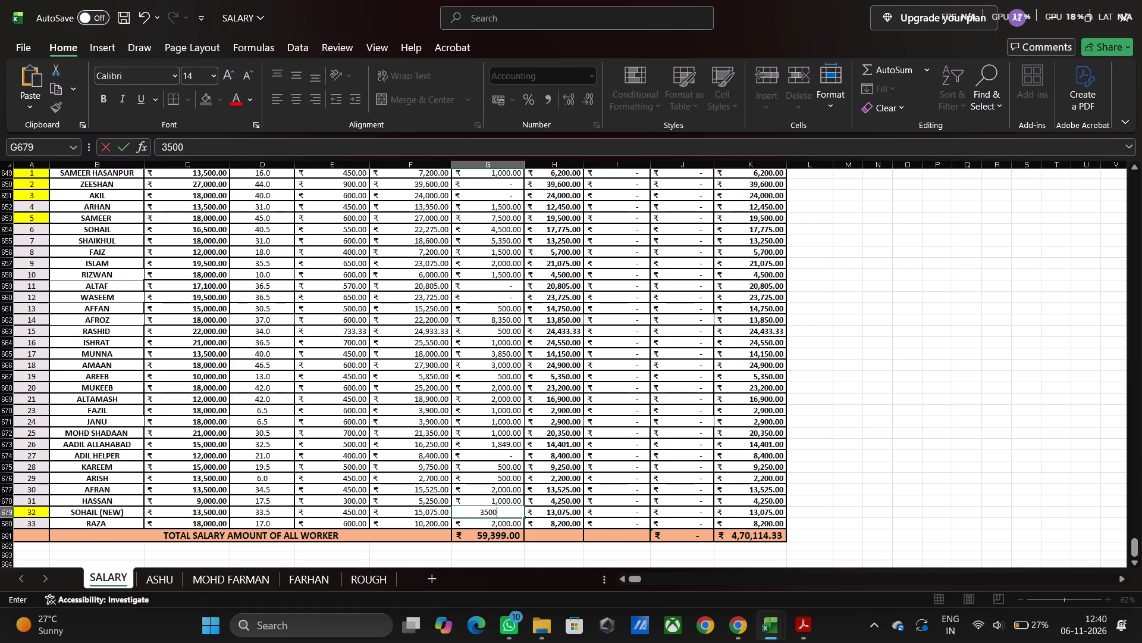
key(Right)
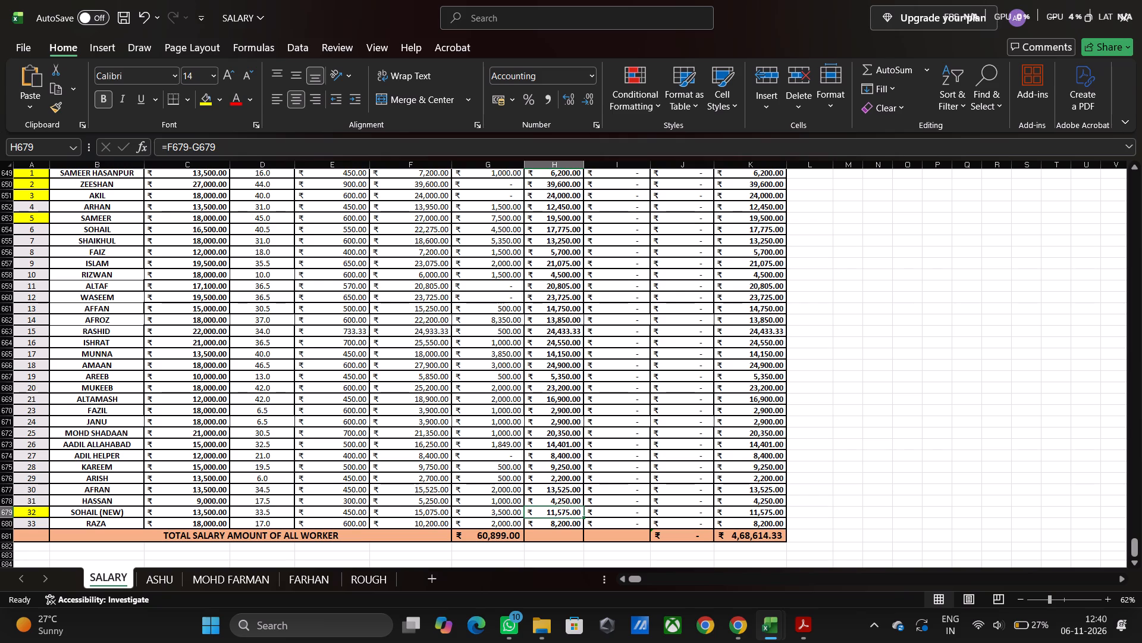
Highlight serial number 23 in the October 2026 slip in yellow.
scroll(81, 505, up, 2)
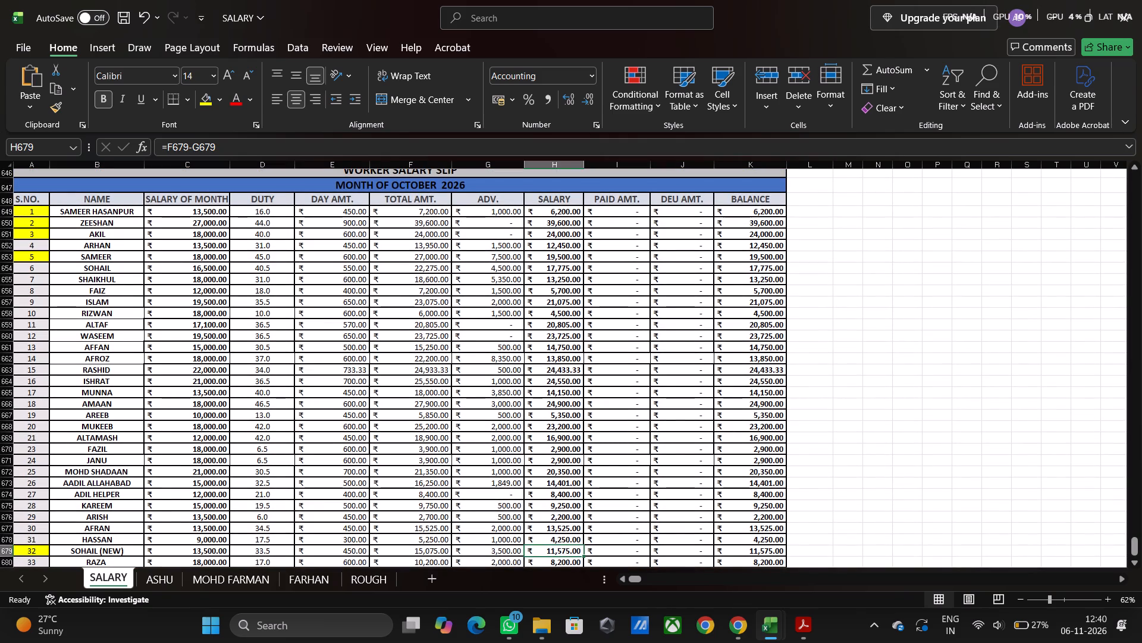
scroll(81, 505, down, 1)
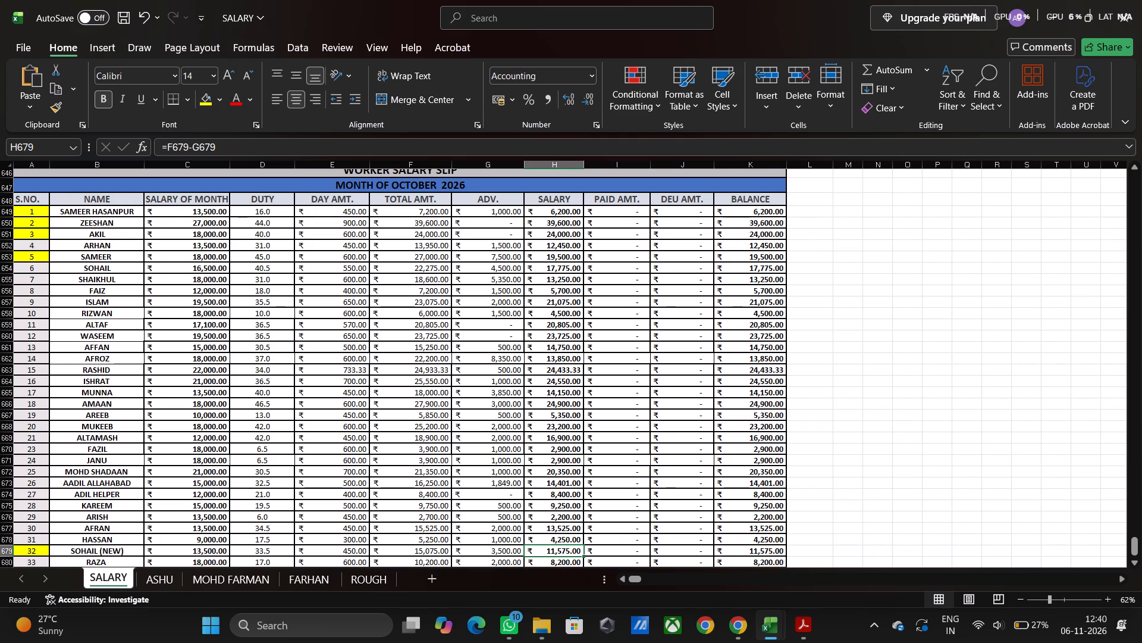
scroll(81, 505, down, 1)
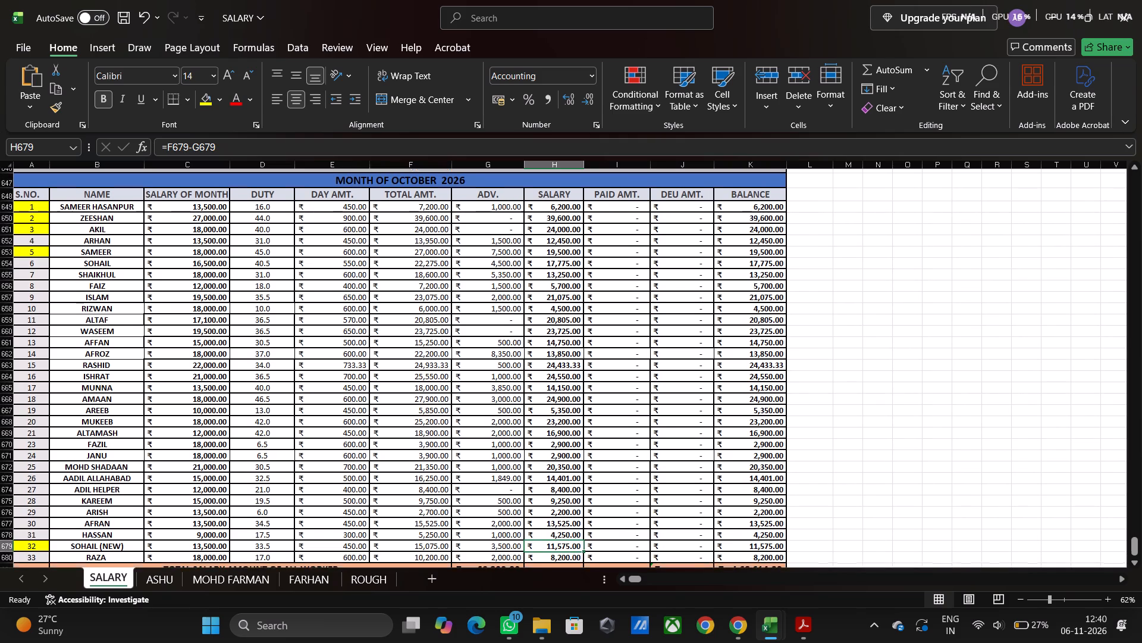
scroll(81, 505, down, 1)
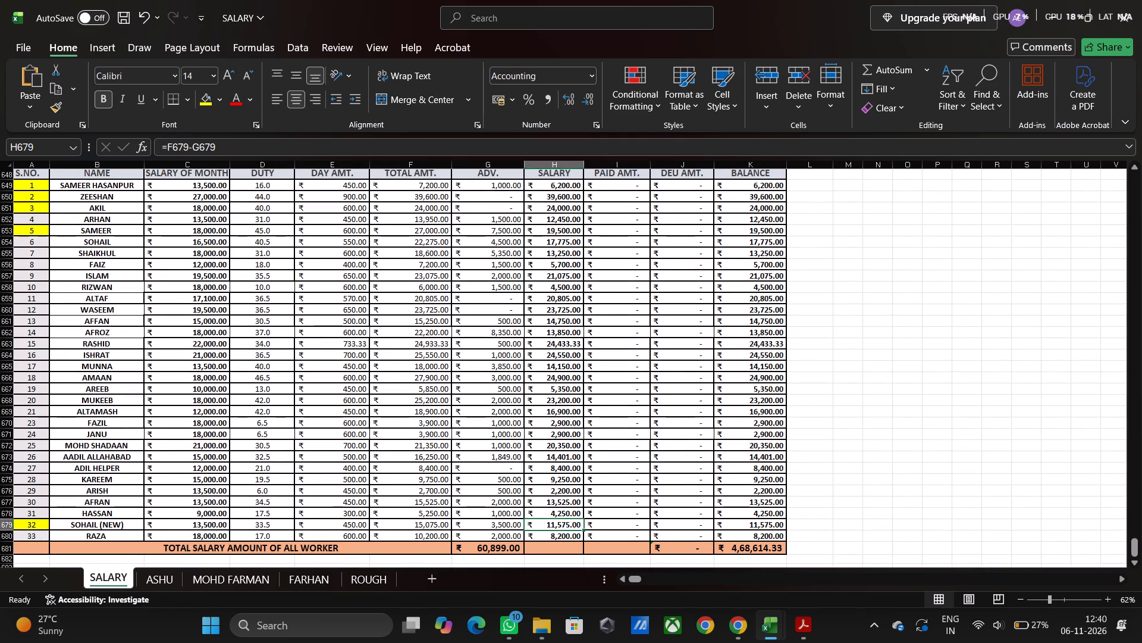
click(32, 423)
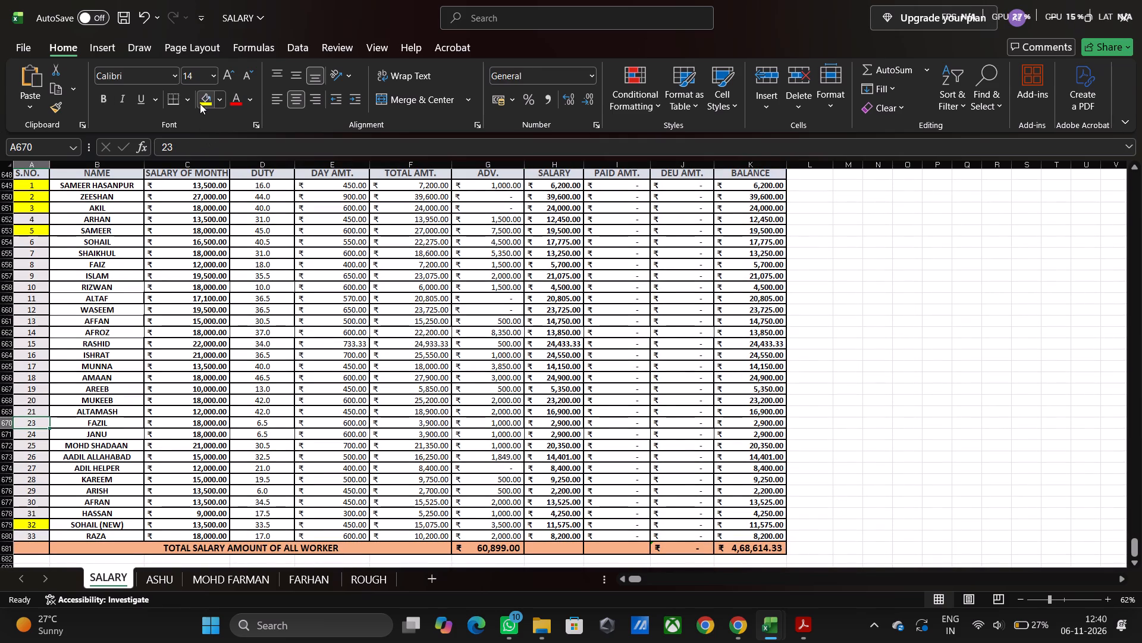
click(200, 96)
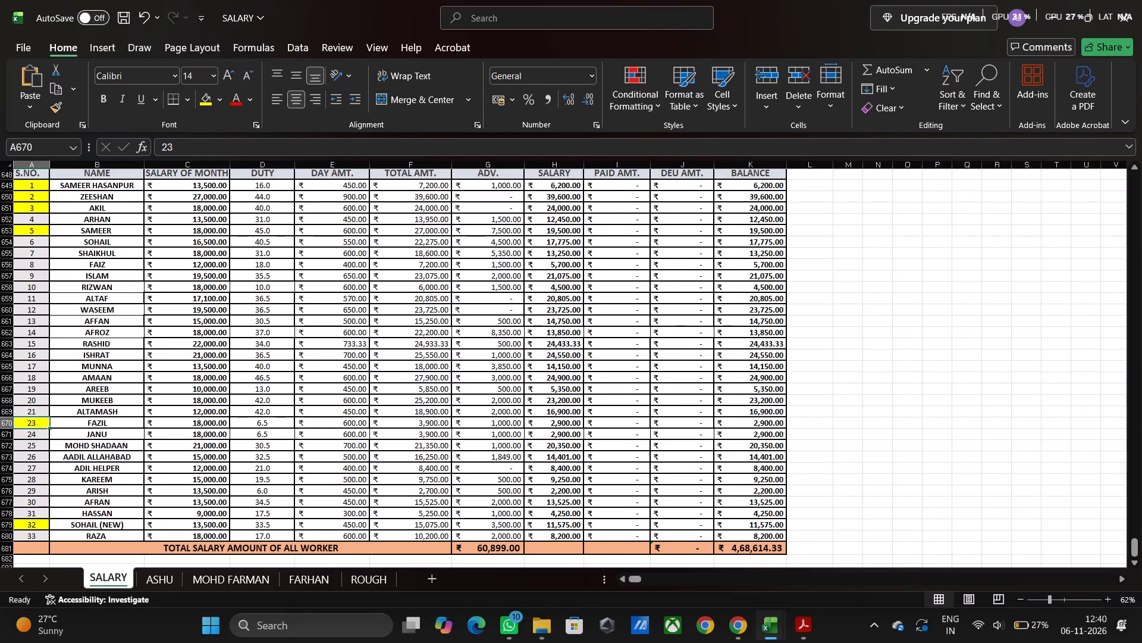
Set the duty of worker S.No. 23 in the October 2026 slip to 14 and the advance to 5000.
click(261, 424)
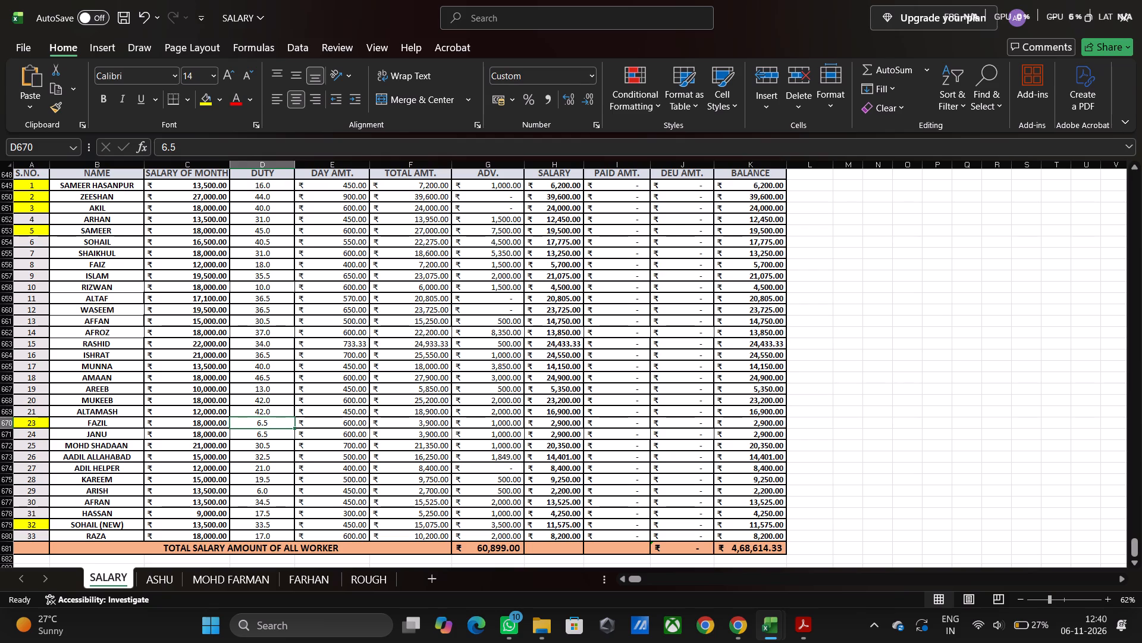
text(14)
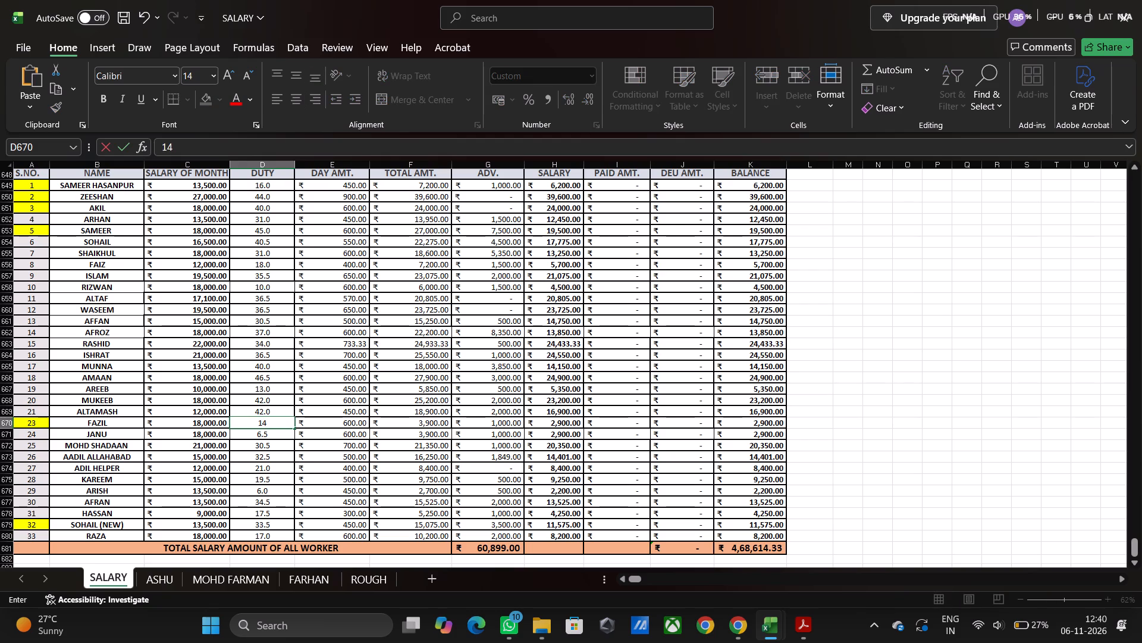
key(Right)
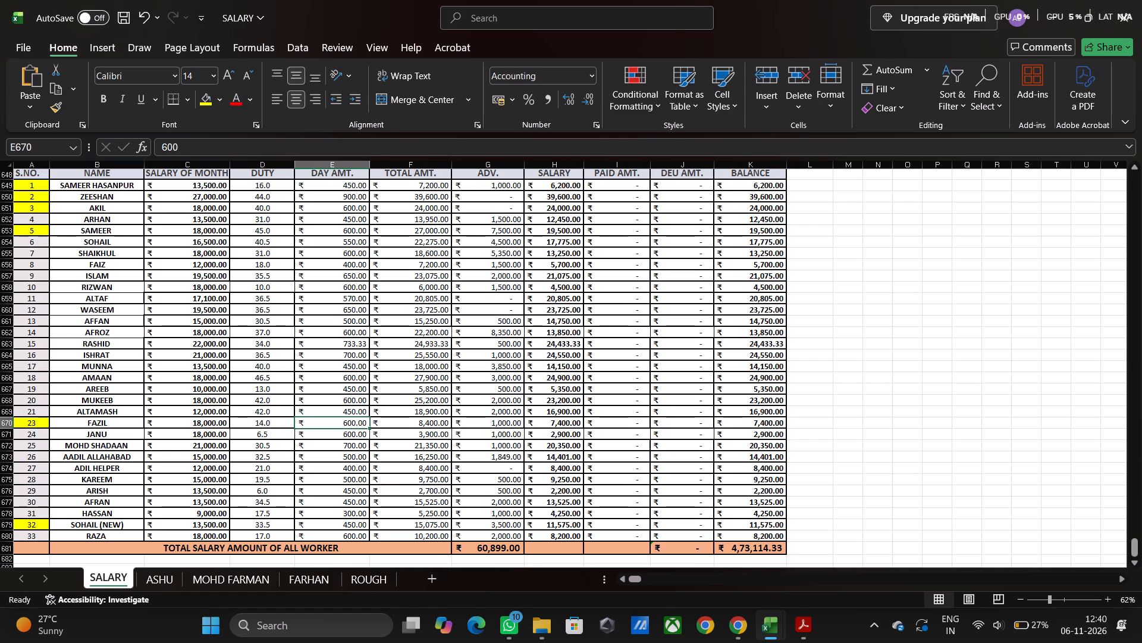
key(Right)
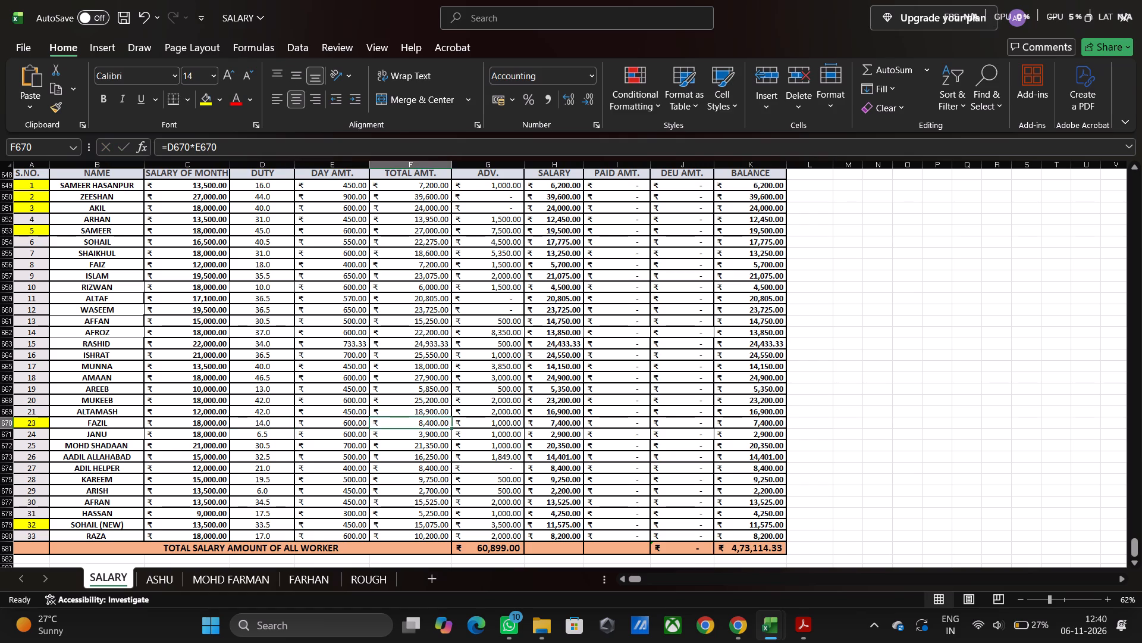
key(Right)
key(Left)
key(Left)
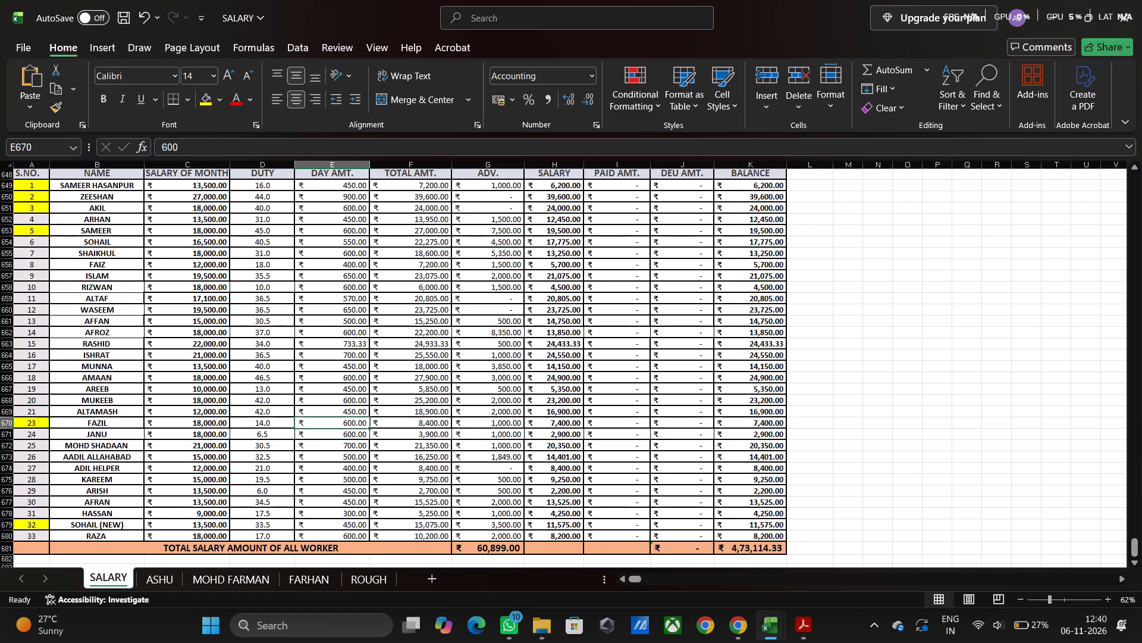
key(Left)
key(Left)
key(Left)
key(Right)
key(Right)
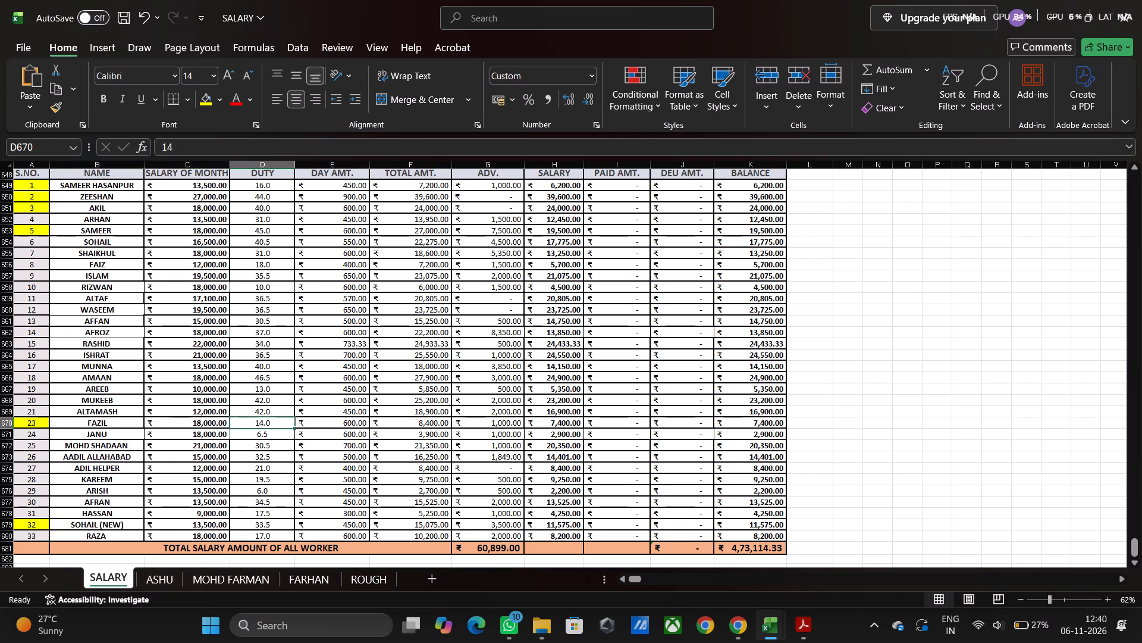
key(Right)
key(Right)
key(Right)
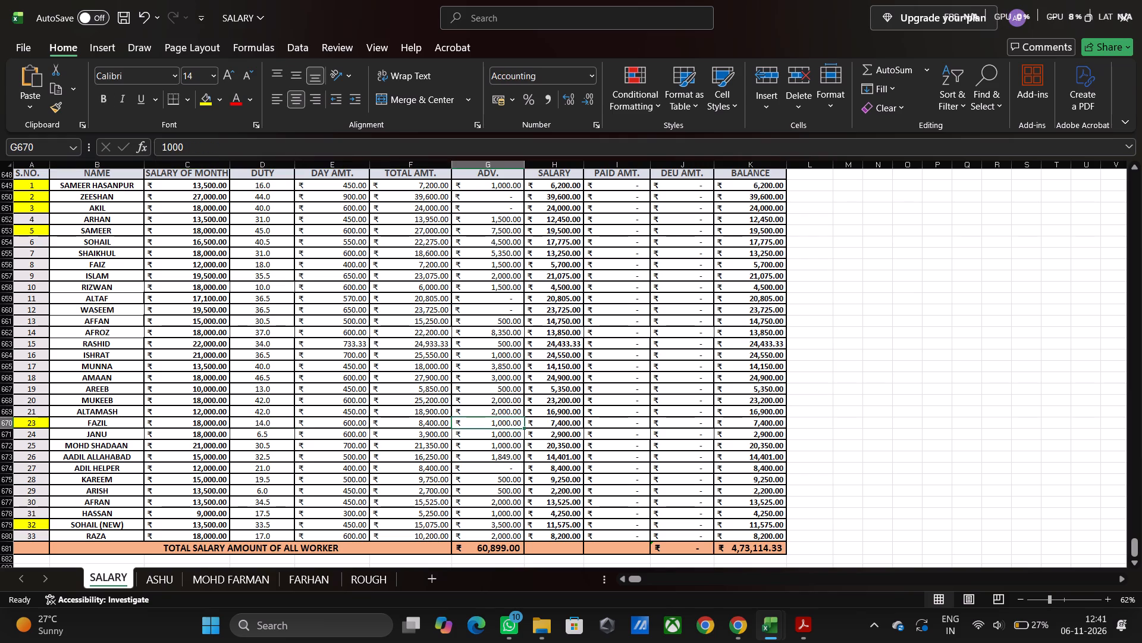
text(5000)
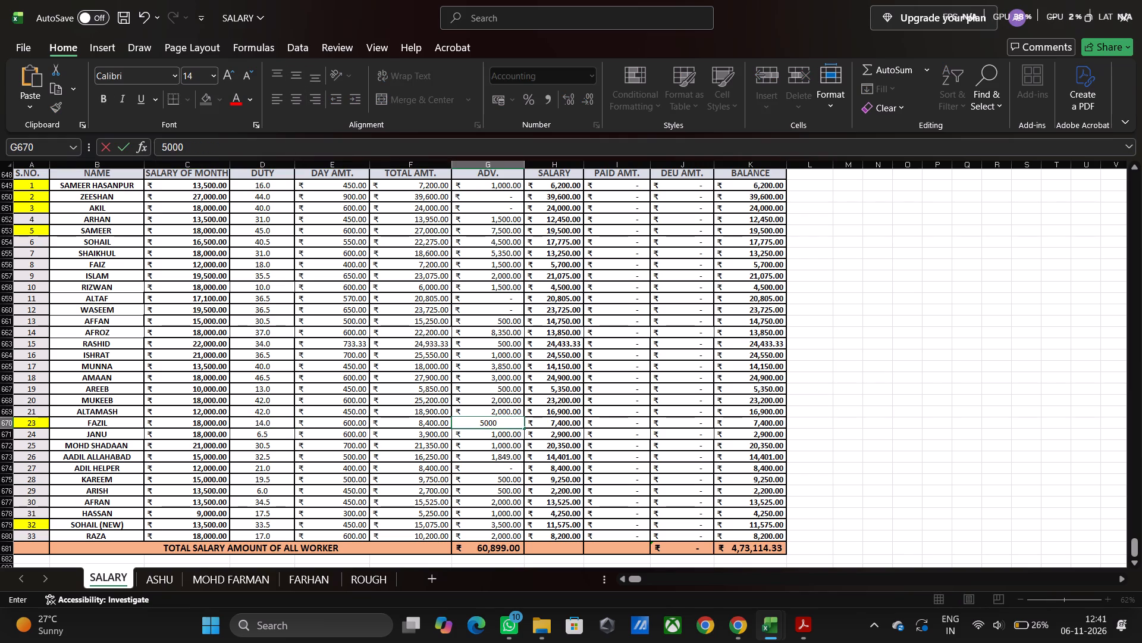
key(Right)
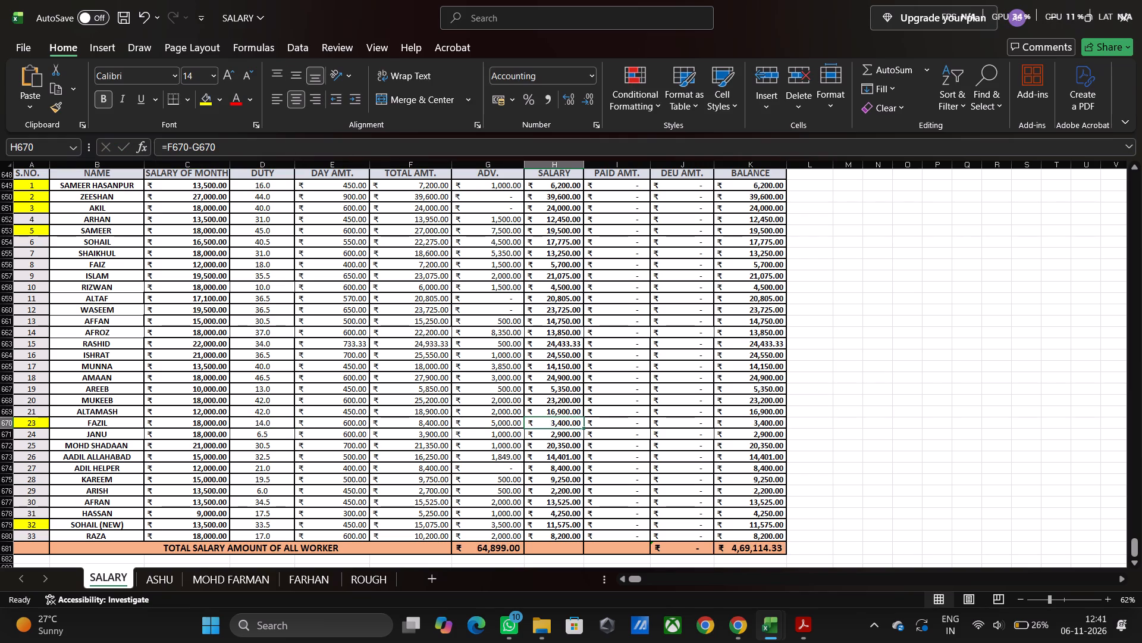
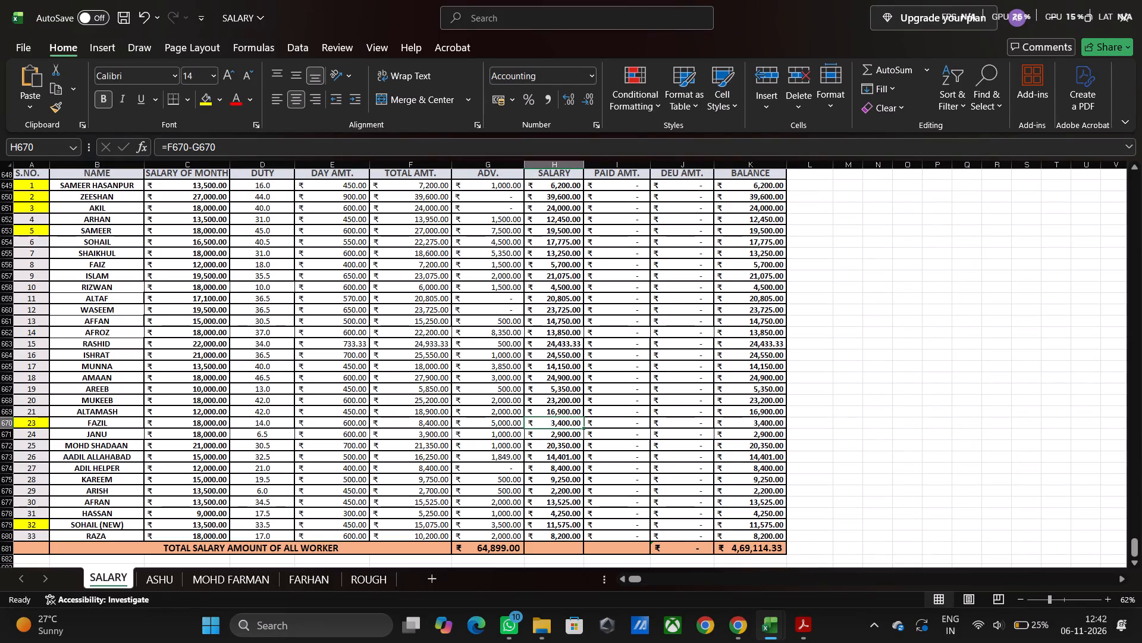
Highlight serial number 25 in the October 2026 slip in yellow.
click(28, 448)
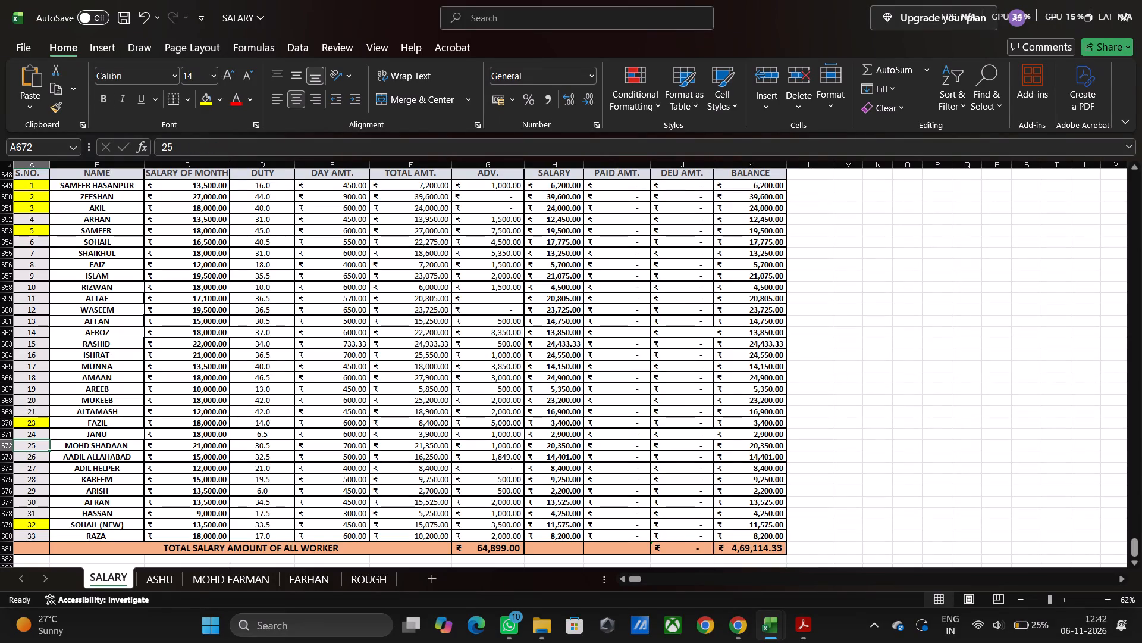
click(203, 98)
Set the duty of worker S.No. 25 in the October 2026 slip to 21 and the advance to 2000.
click(265, 450)
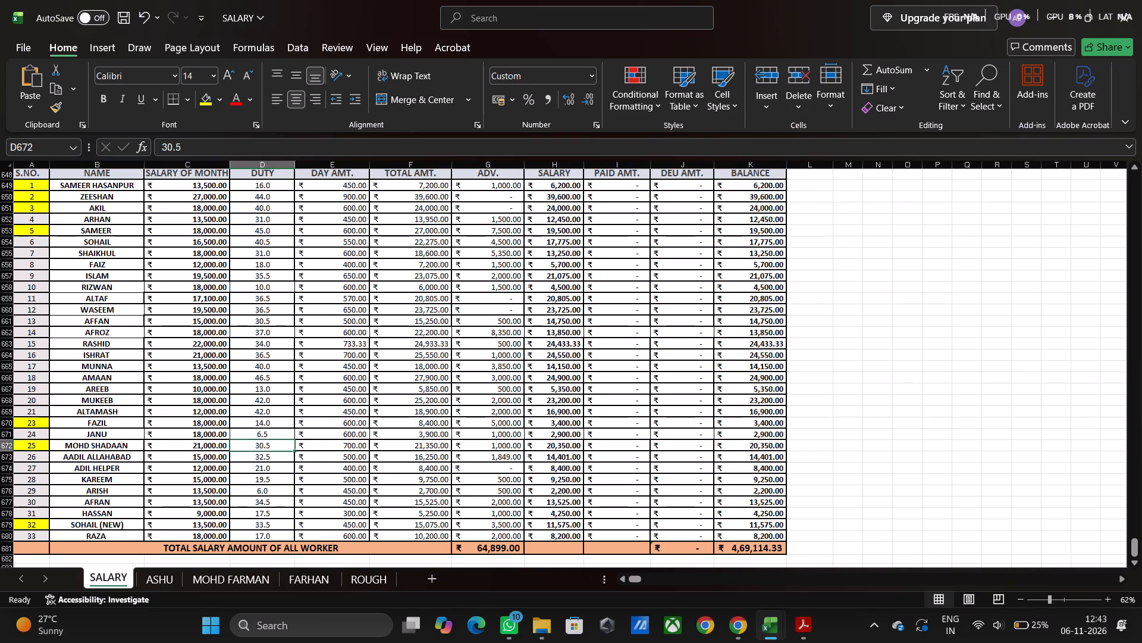
text(21)
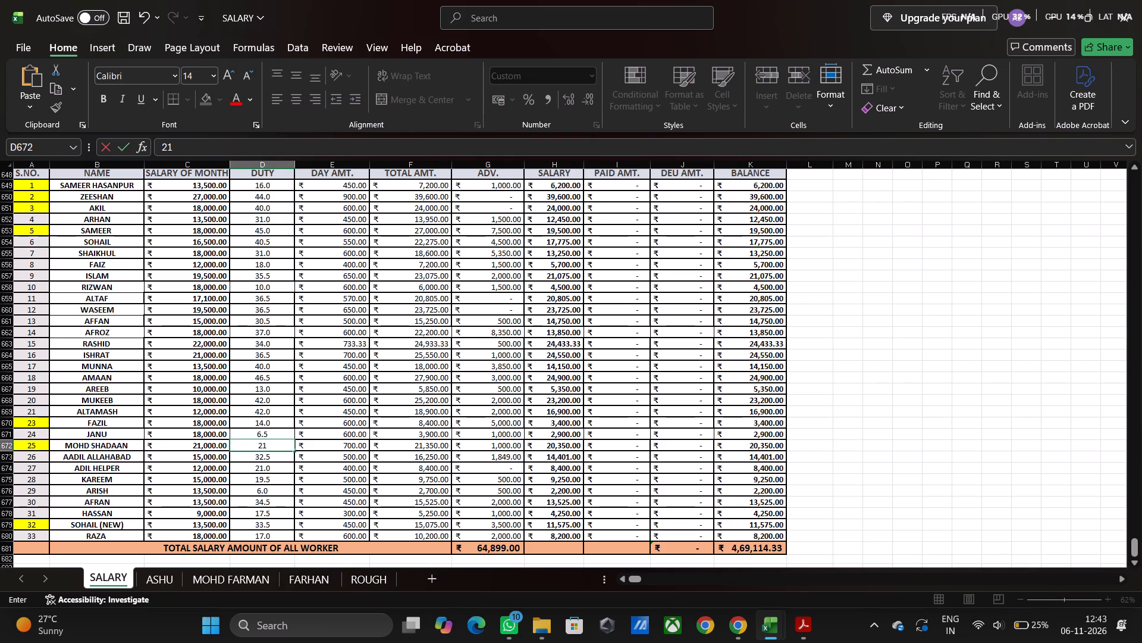
key(Right)
key(Right)
key(Right)
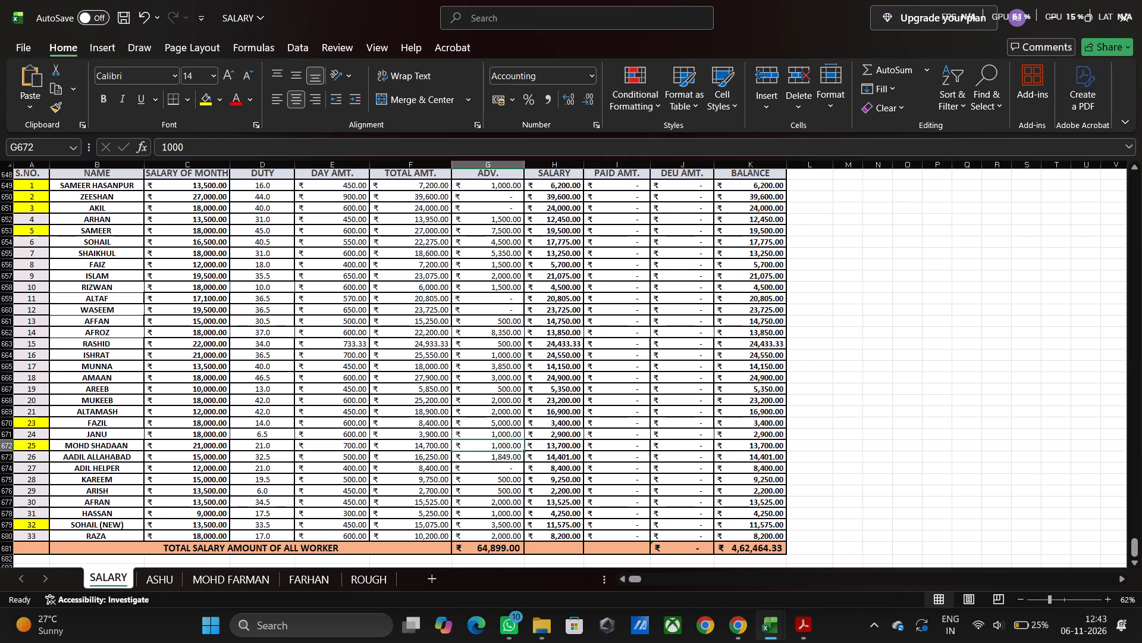
text(2000)
key(Right)
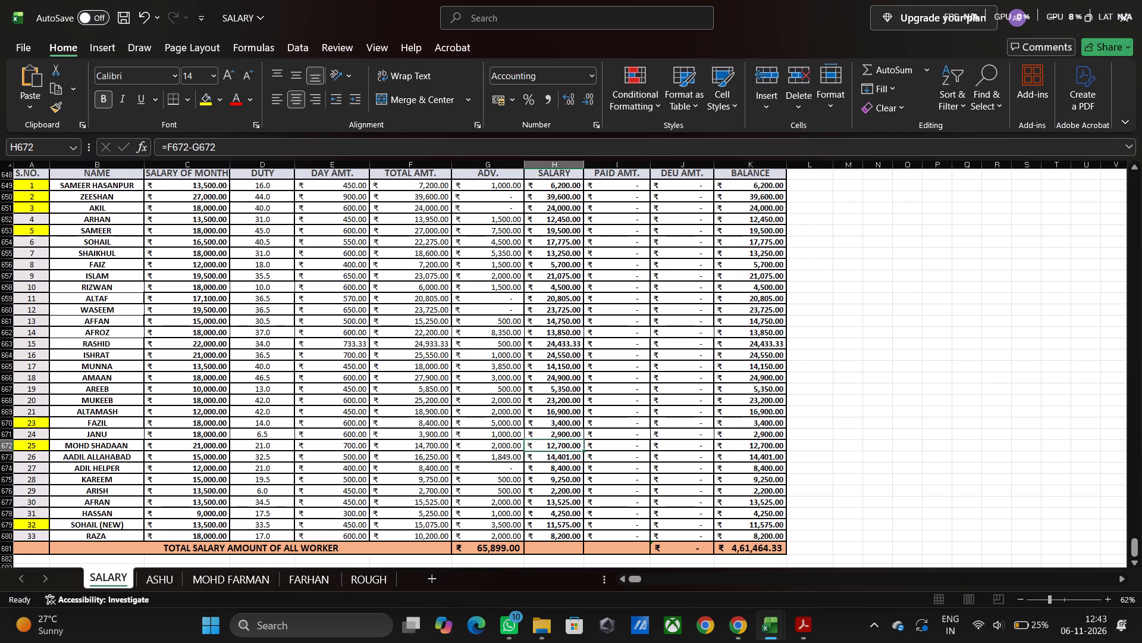
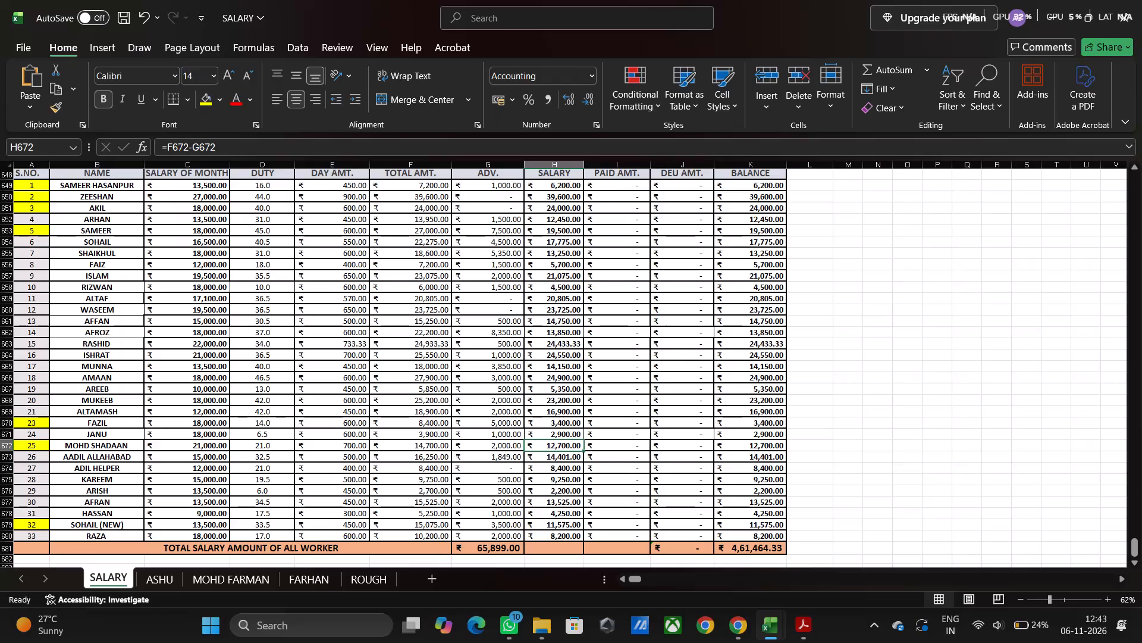
Save the SALARY workbook.
key(ctrl+s)
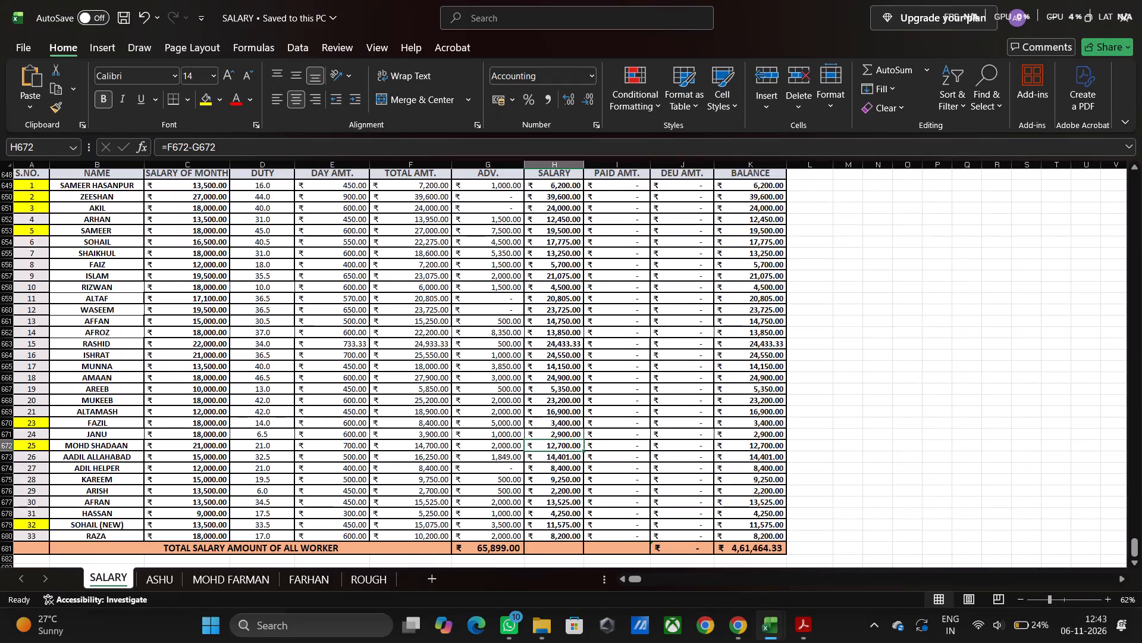
Select the serial number 26 cell in the October 2026 slip.
click(44, 459)
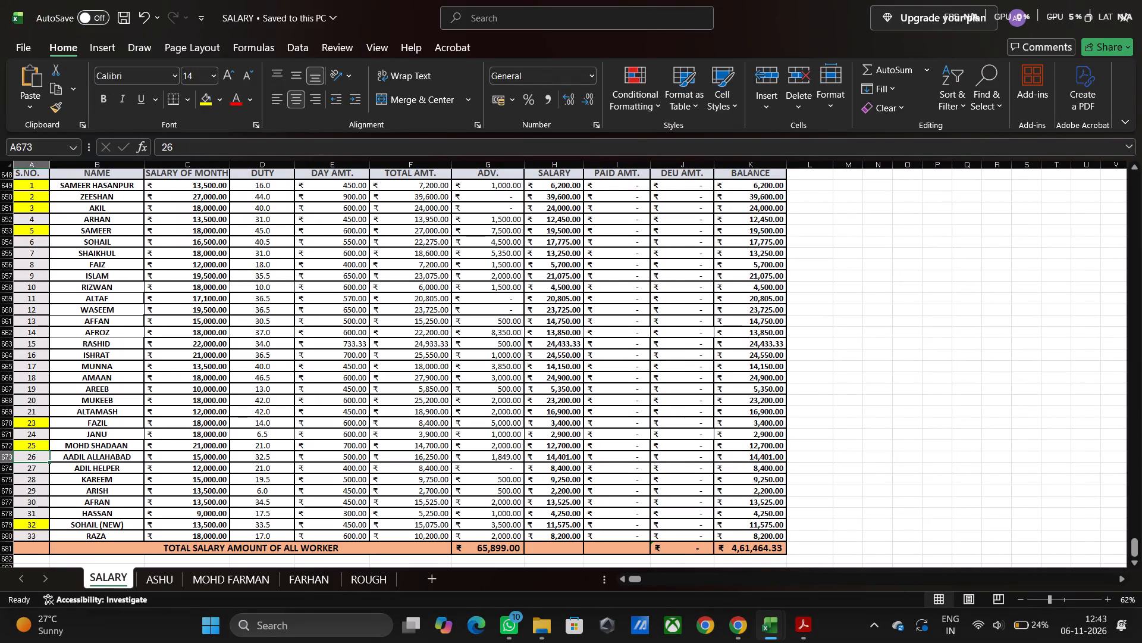